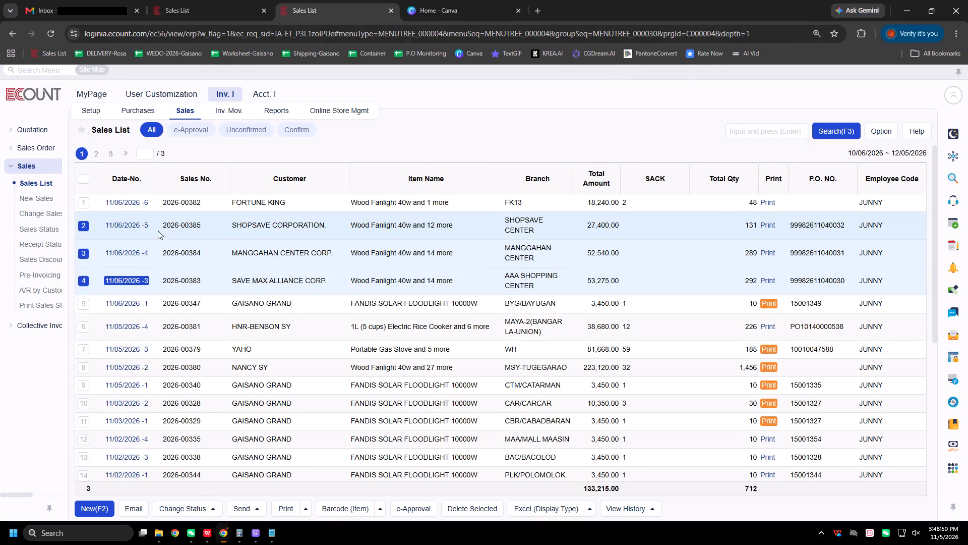
Set Packaging to 3 on the SHOPSAVE CENTER sale 11/06/2026 -5 and save the record.
left_click(128, 226)
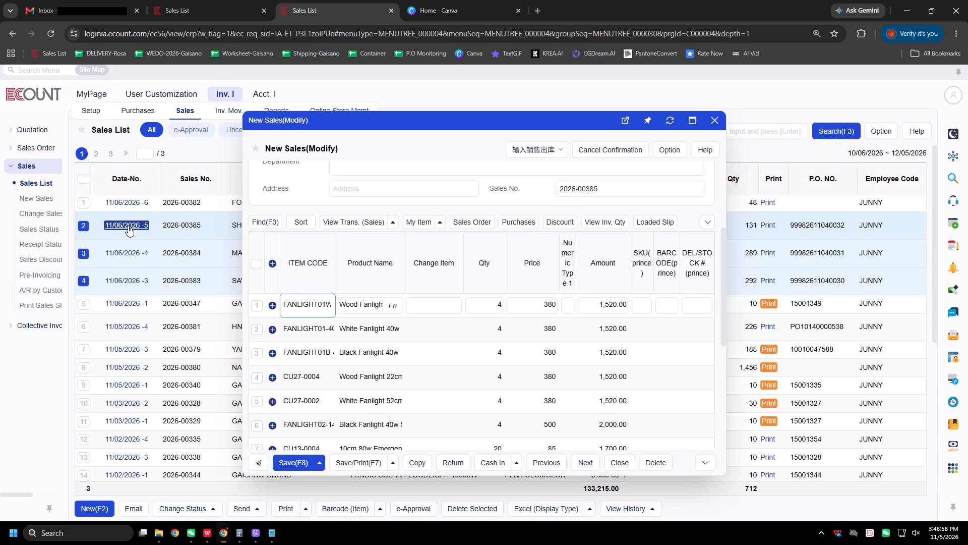
scroll(542, 297, "up", 3)
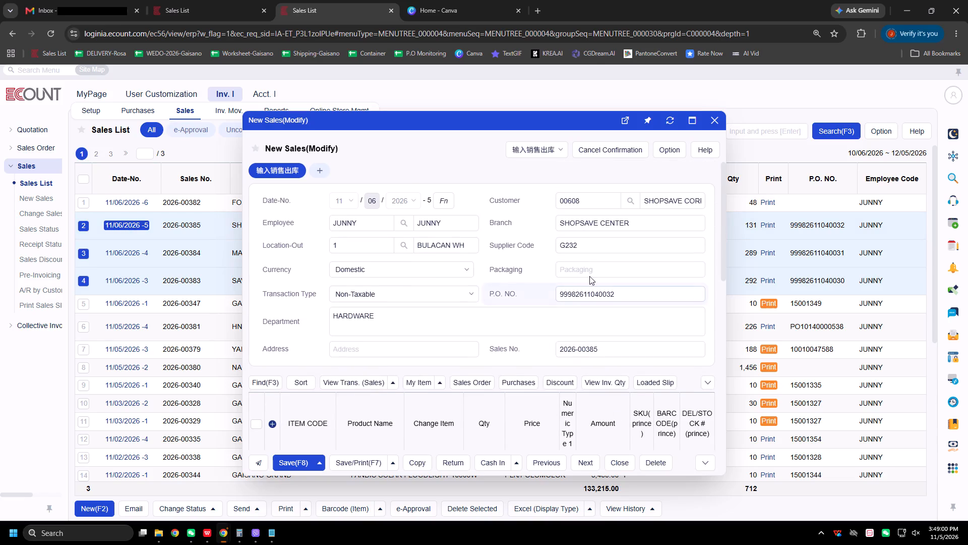
left_click(585, 267)
key("3")
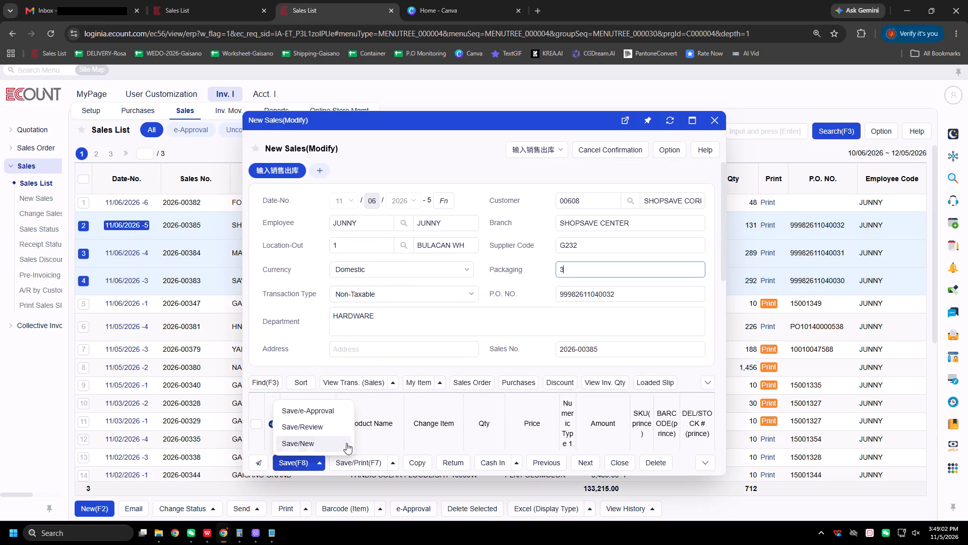
scroll(477, 351, "down", 3)
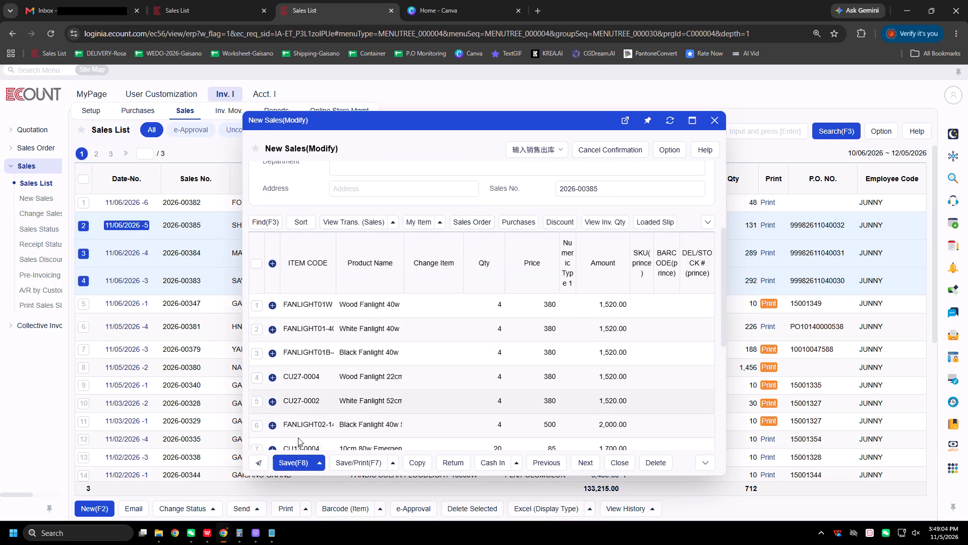
left_click(293, 464)
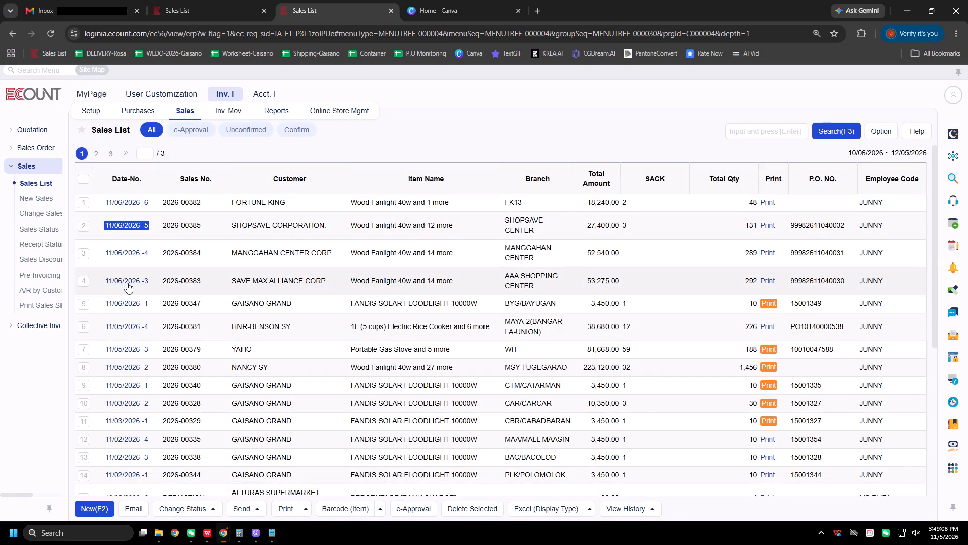
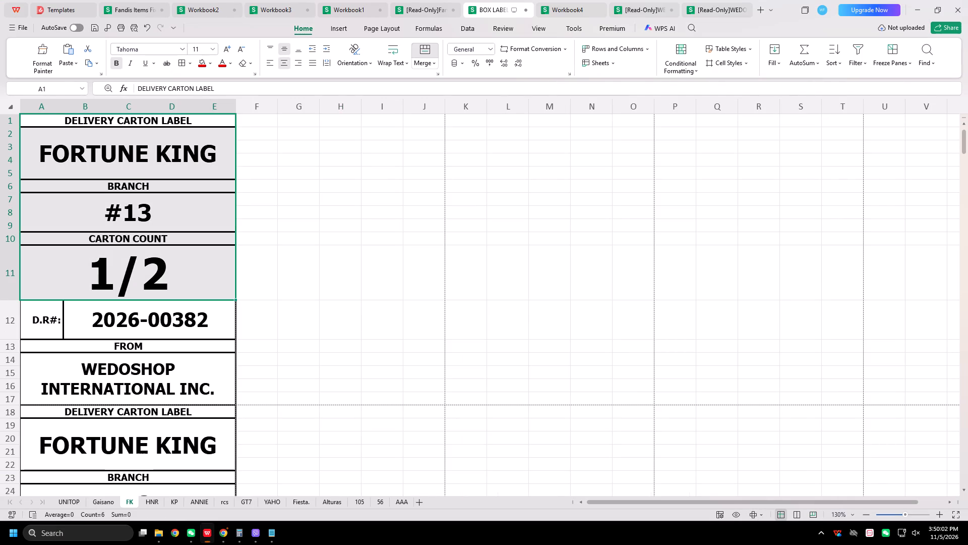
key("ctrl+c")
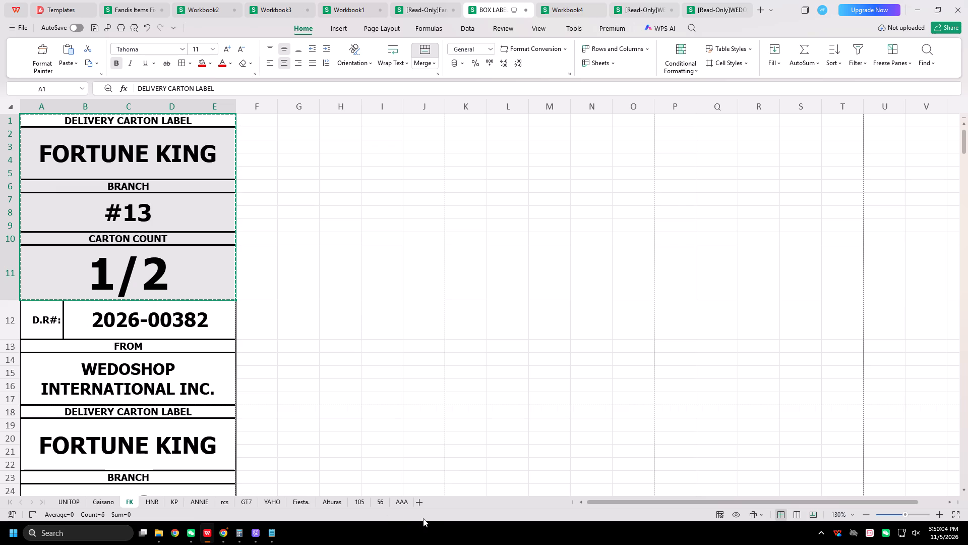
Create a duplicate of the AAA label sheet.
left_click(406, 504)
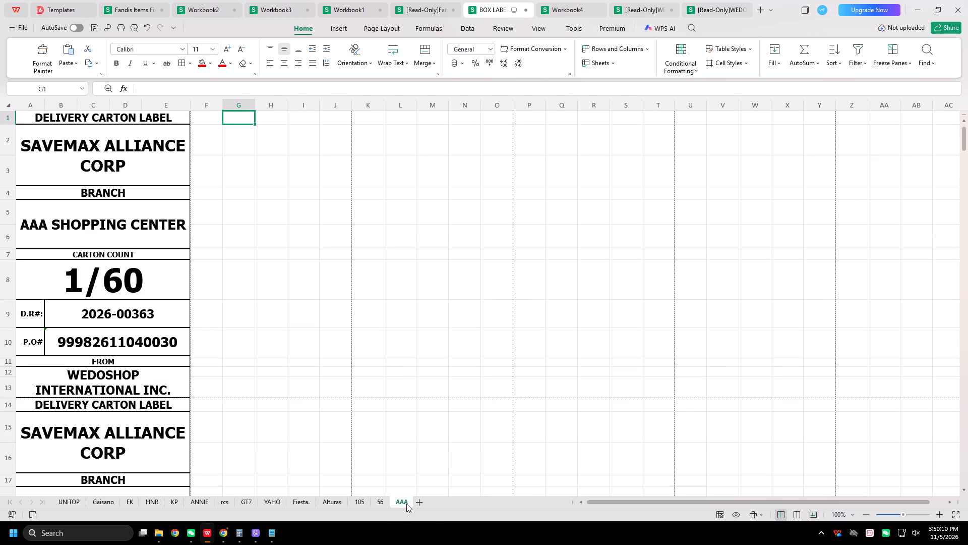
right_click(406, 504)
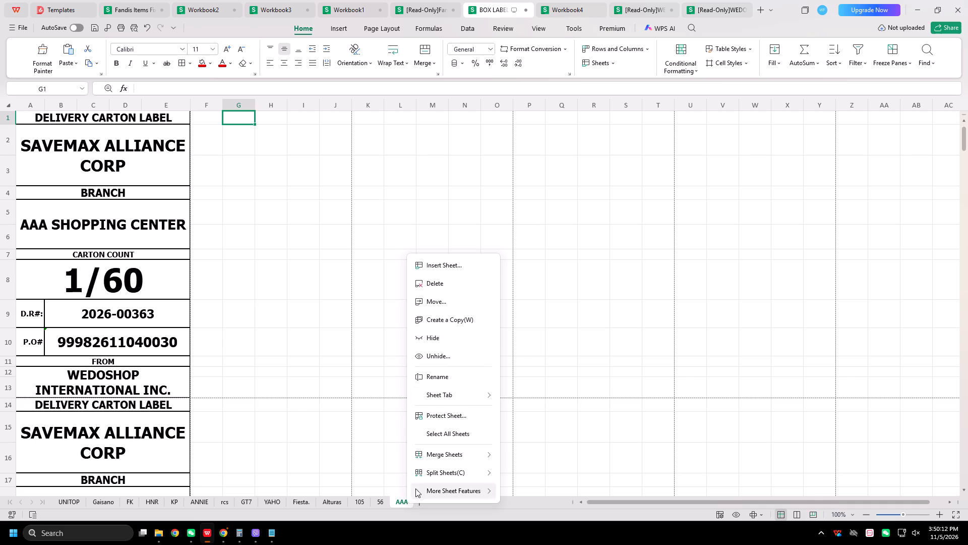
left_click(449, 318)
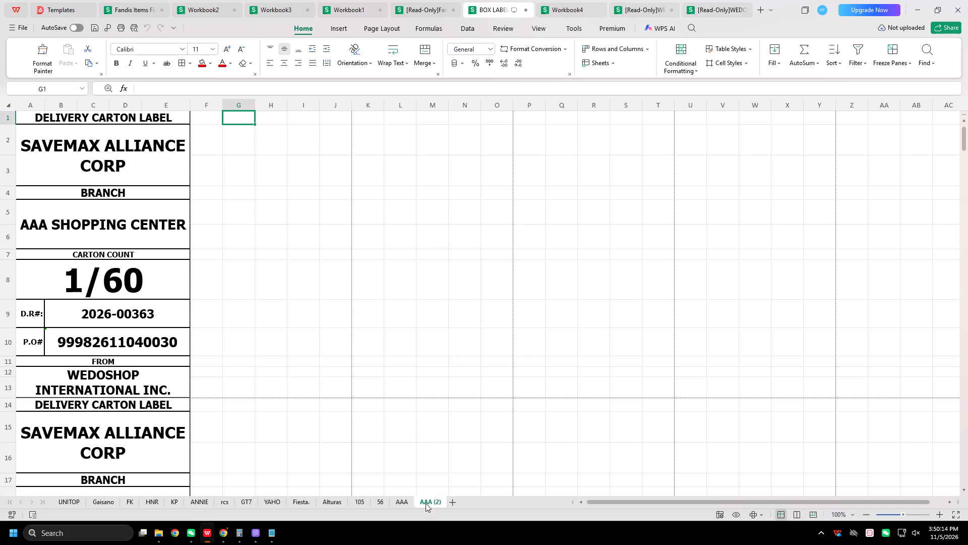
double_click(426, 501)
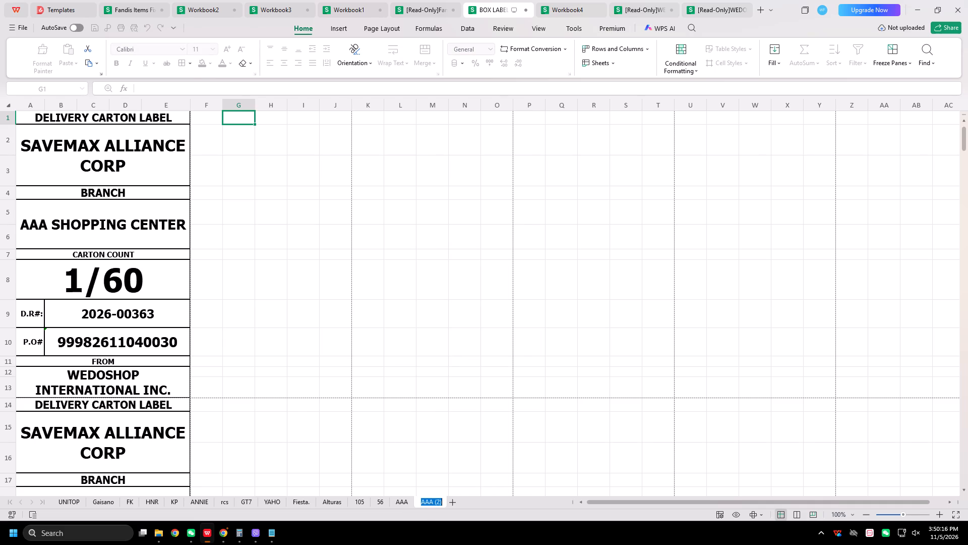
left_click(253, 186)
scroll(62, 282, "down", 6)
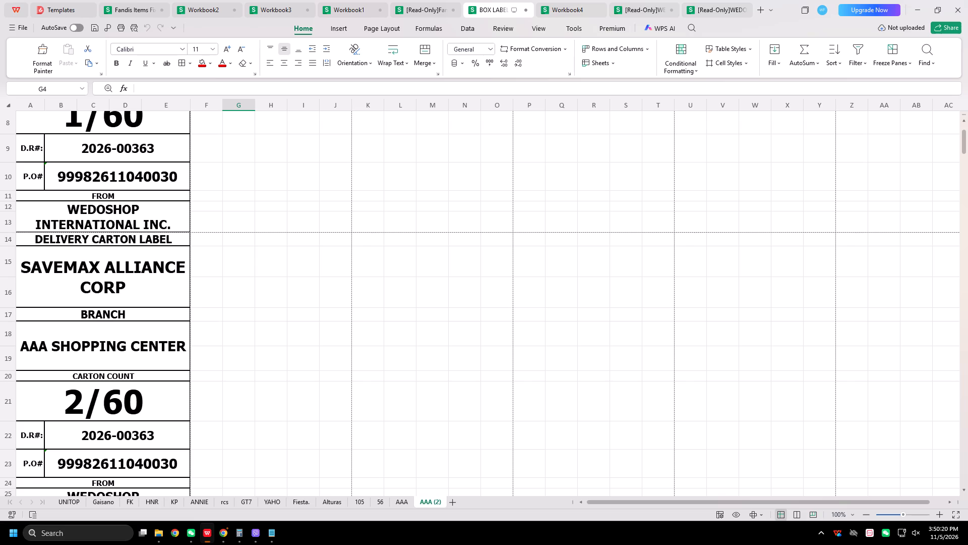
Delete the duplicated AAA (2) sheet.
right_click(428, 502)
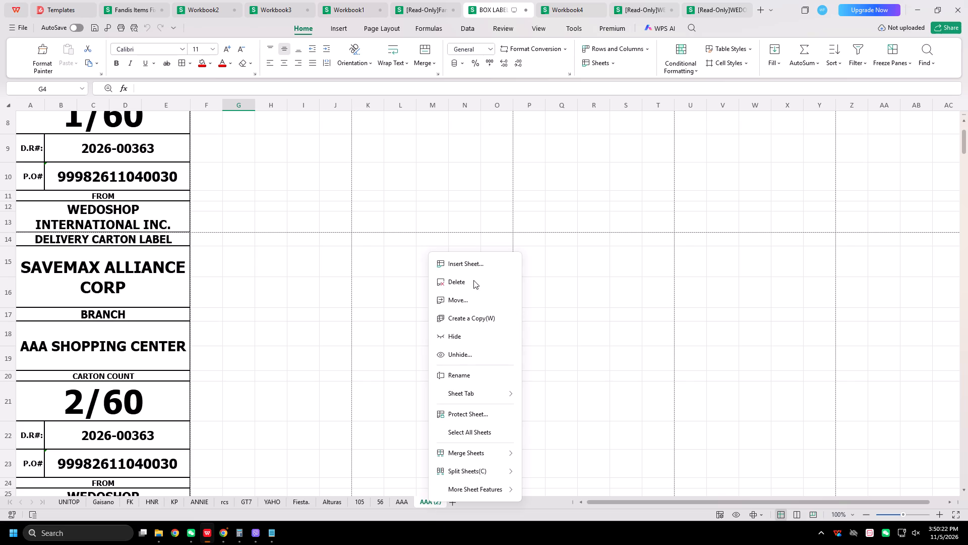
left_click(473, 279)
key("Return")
Add a new blank worksheet after the AAA sheet.
left_click(423, 503)
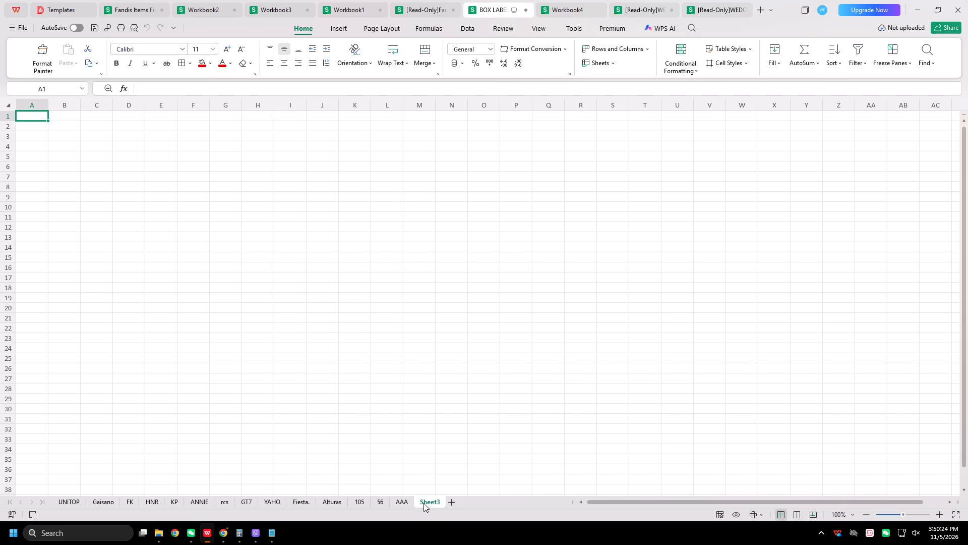
Set up the new sheet's pages with the USER paper size and the saved 0.1 in margins, checking the print preview.
left_click(385, 30)
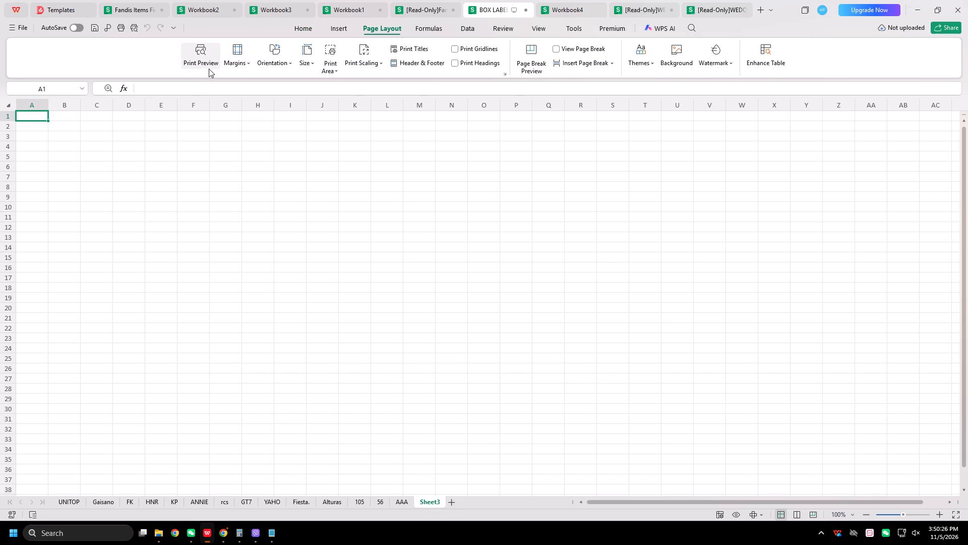
left_click(208, 64)
key("Escape")
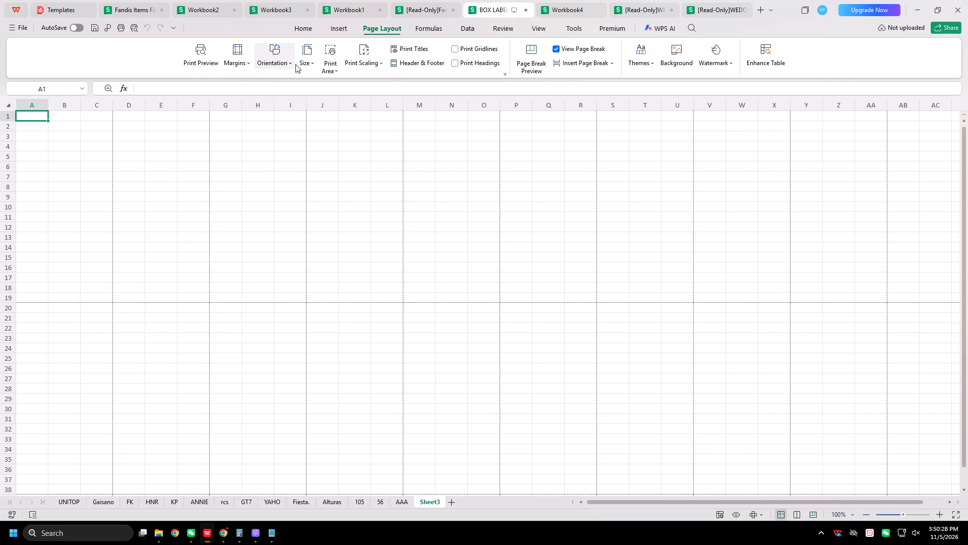
left_click(310, 65)
left_click(333, 96)
left_click(235, 58)
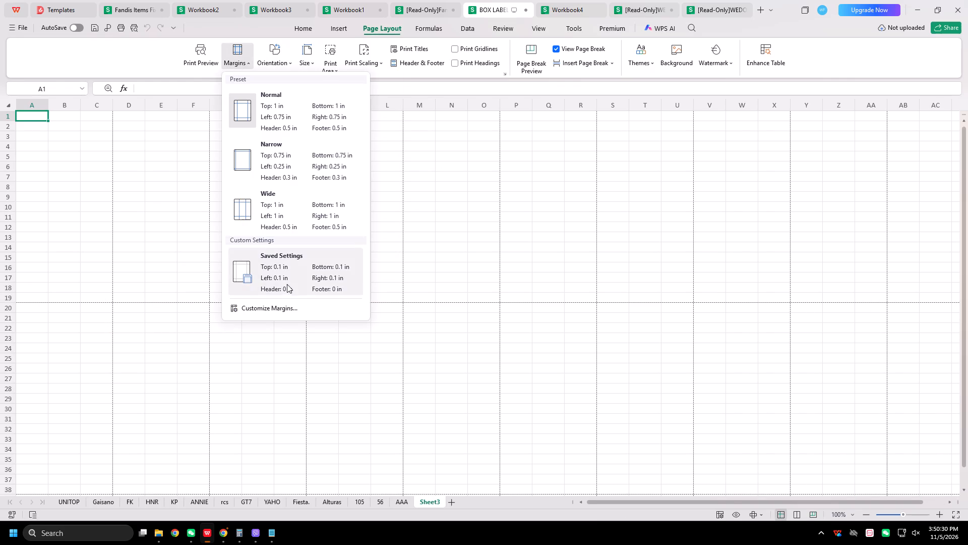
left_click(286, 284)
left_click(209, 62)
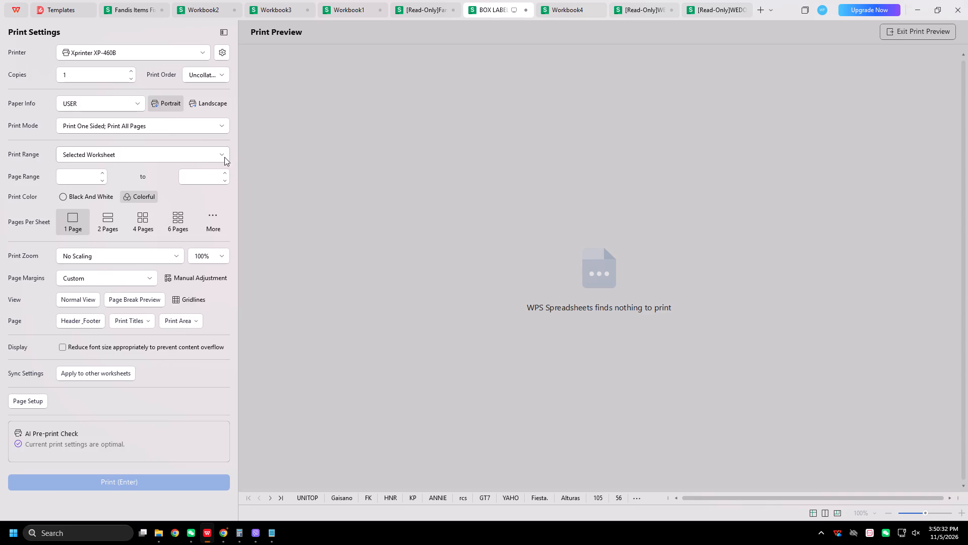
key("Escape")
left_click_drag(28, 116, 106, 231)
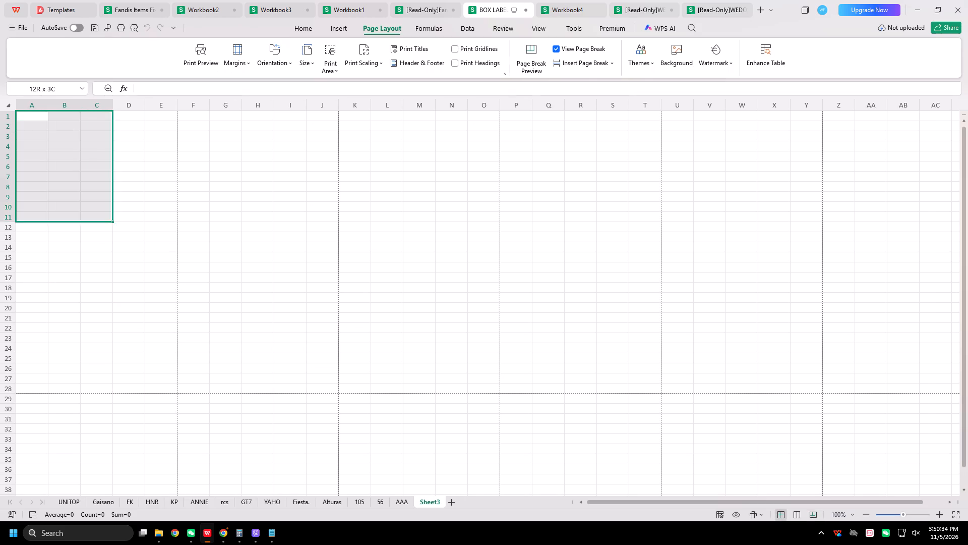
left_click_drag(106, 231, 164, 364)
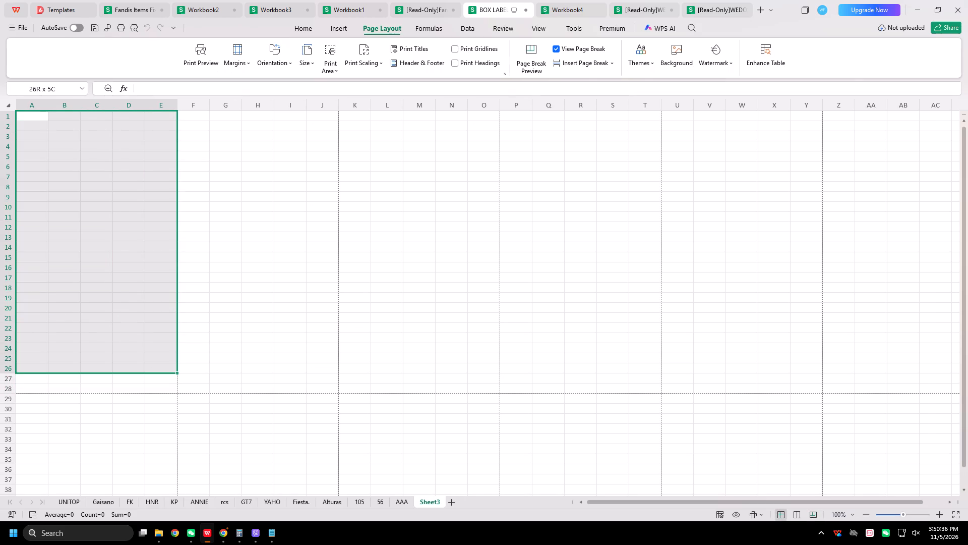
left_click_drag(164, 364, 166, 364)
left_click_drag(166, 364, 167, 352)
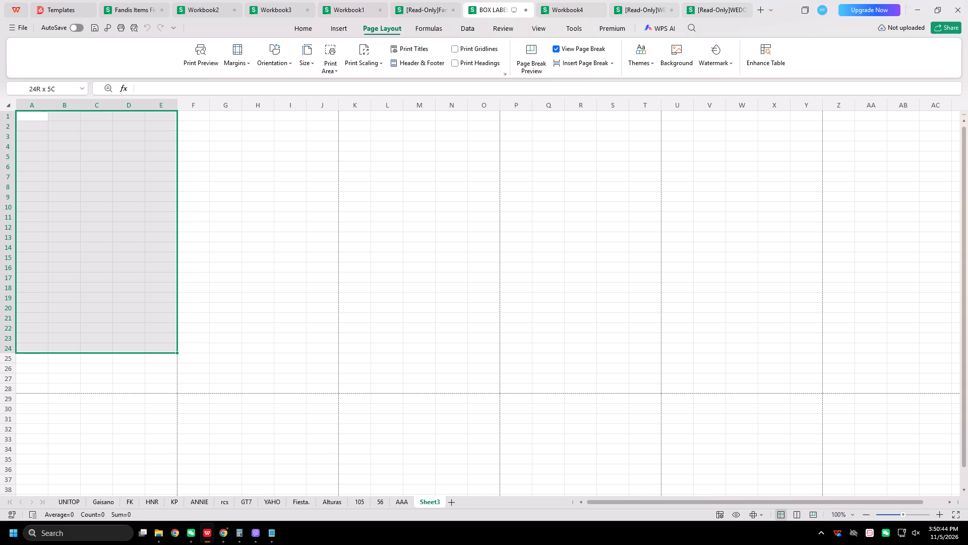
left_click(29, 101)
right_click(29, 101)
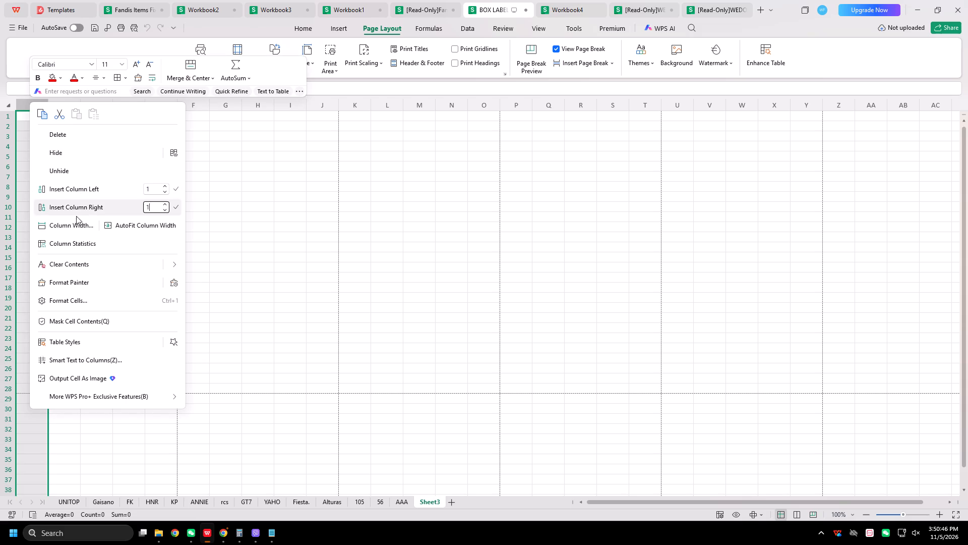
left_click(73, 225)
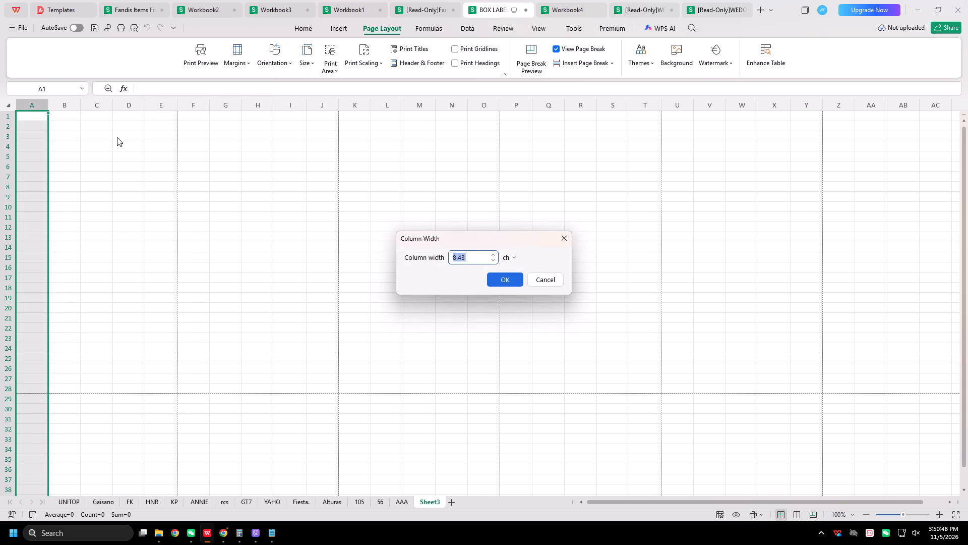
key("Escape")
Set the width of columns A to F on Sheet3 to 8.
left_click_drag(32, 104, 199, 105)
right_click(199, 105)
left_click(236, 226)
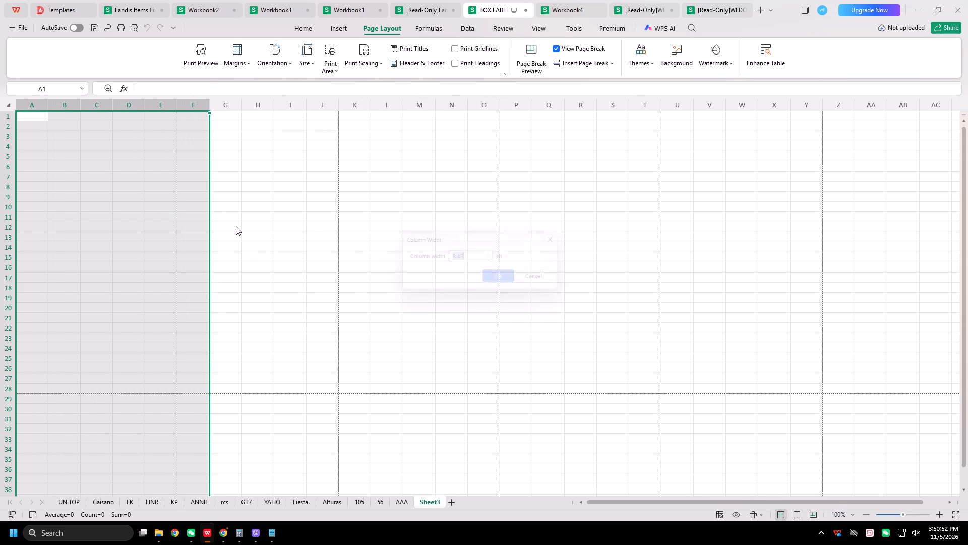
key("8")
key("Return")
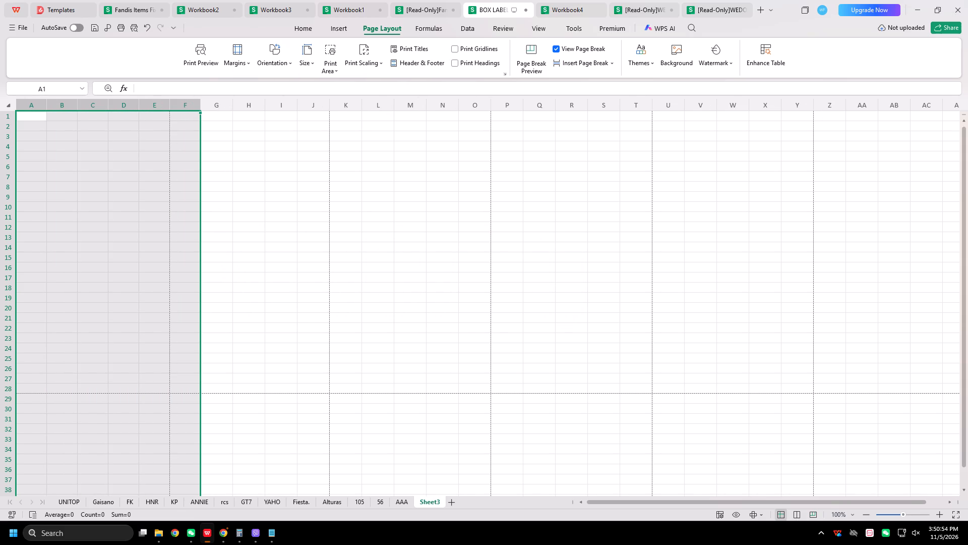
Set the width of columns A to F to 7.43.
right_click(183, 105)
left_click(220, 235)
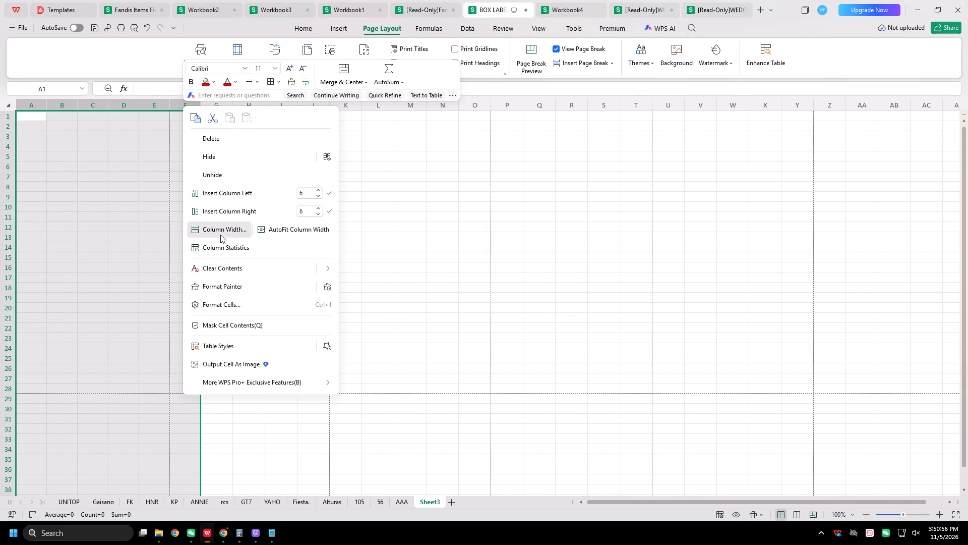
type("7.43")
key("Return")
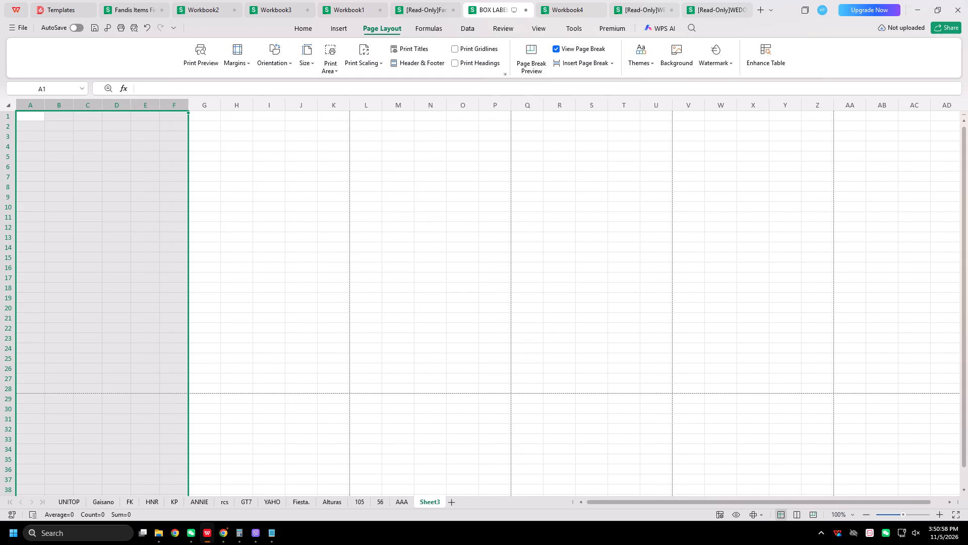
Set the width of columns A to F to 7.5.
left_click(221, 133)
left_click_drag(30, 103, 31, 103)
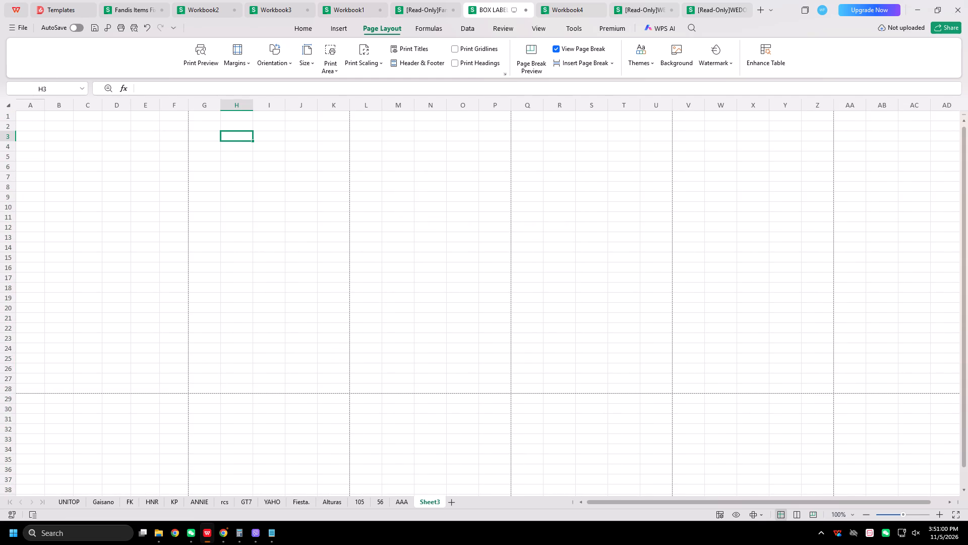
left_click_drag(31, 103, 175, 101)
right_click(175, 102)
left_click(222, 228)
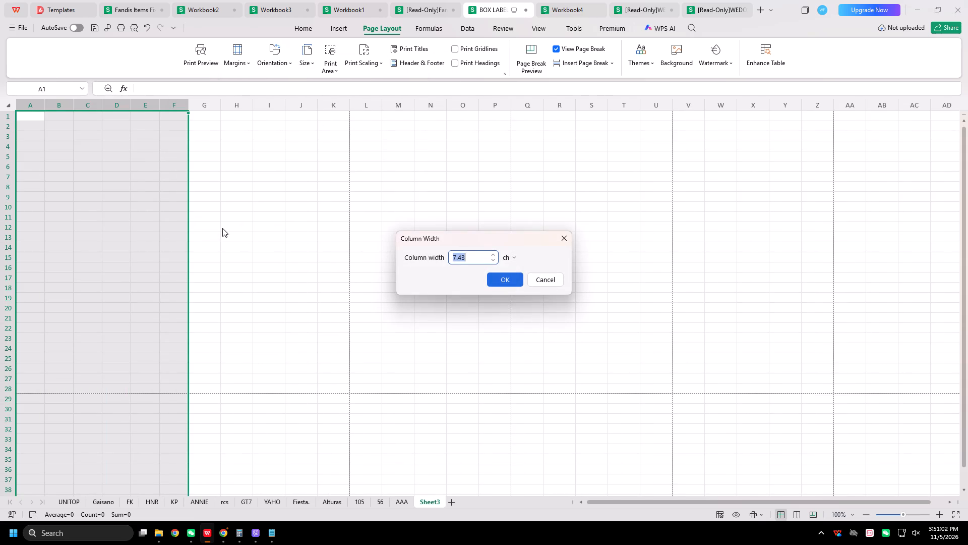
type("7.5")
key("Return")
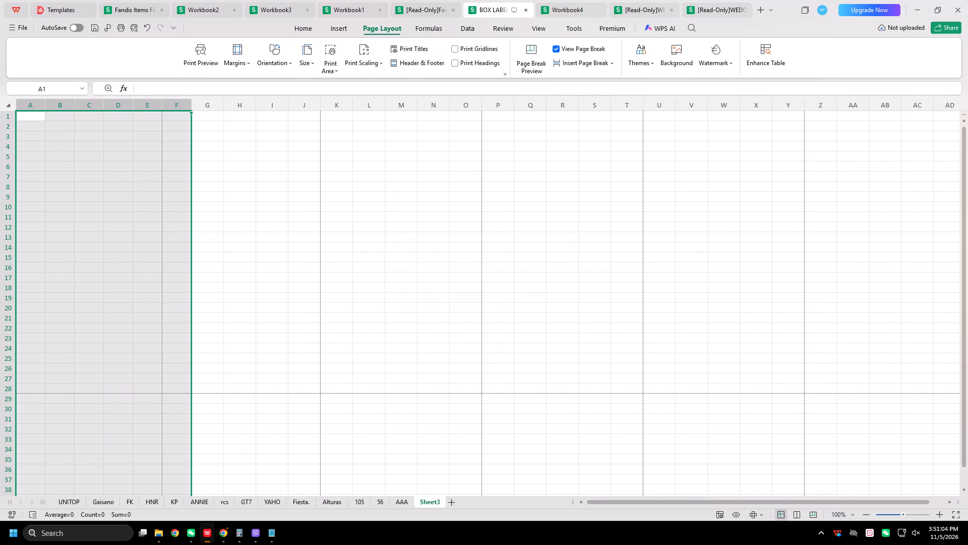
Set the width of columns A to F back to 7.43 so six columns fit one label page.
right_click(151, 104)
left_click(181, 228)
type("7.43")
key("Return")
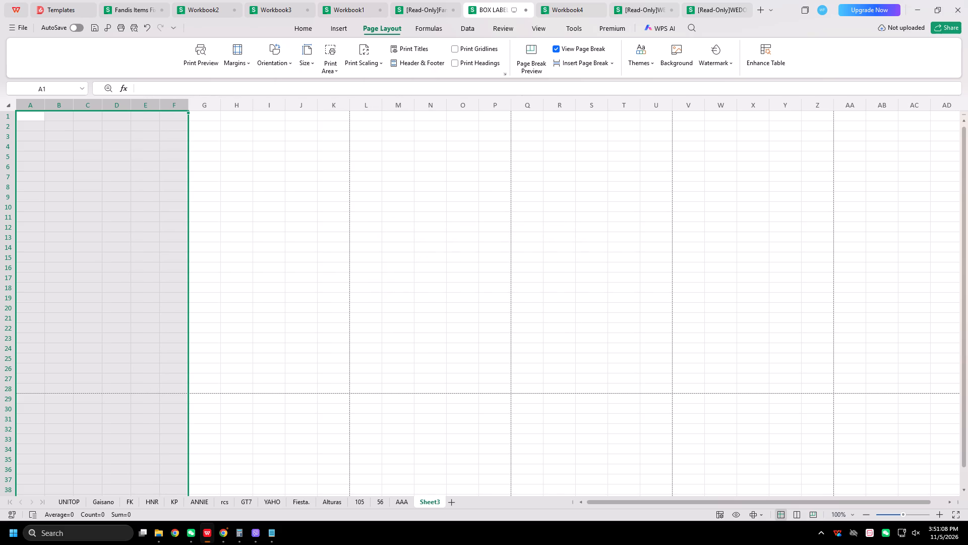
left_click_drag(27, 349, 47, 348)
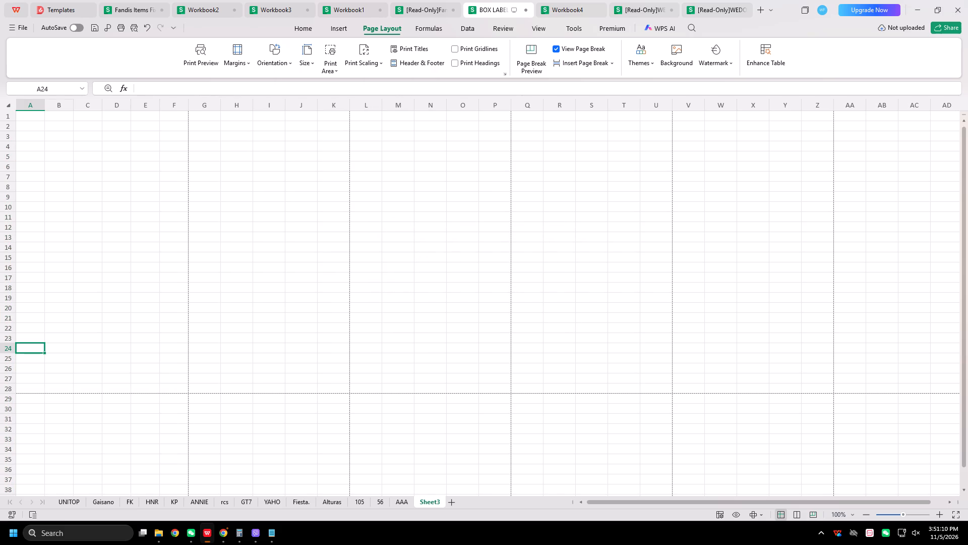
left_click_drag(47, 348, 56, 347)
Copy the DELIVERY CARTON LABEL and SAVEMAX ALLIANCE CORP heading rows from the AAA sheet into Sheet3 starting at A1.
left_click(405, 504)
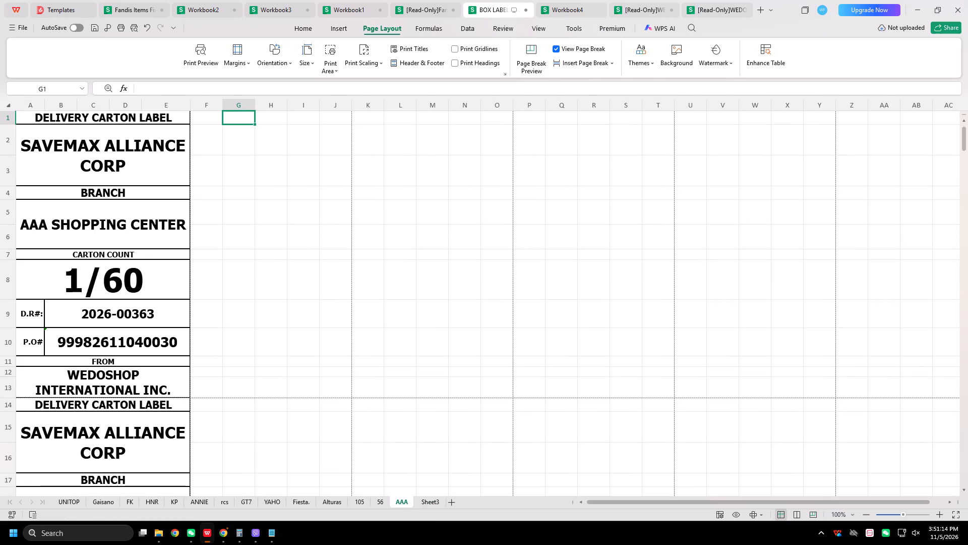
left_click_drag(63, 116, 69, 160)
key("ctrl+c")
left_click(427, 506)
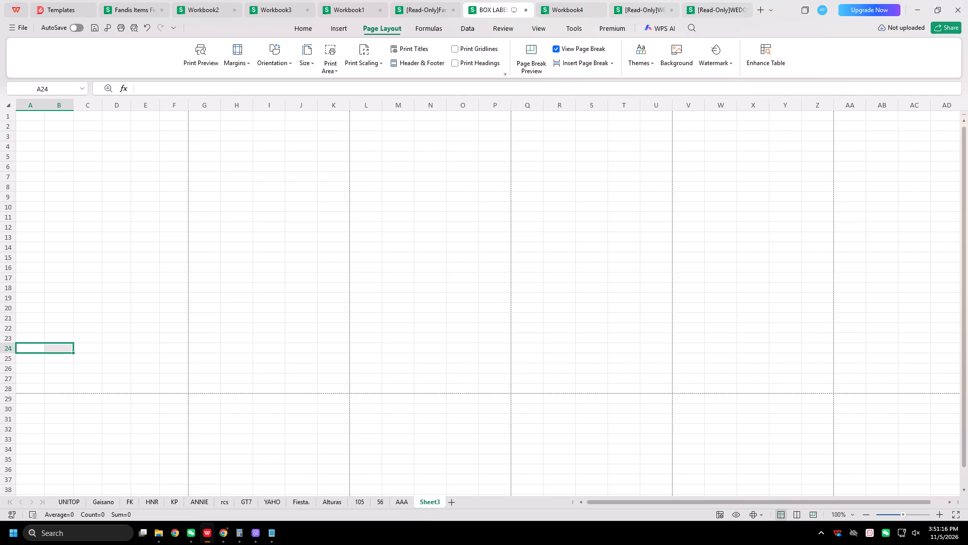
left_click(23, 117)
key("ctrl+v")
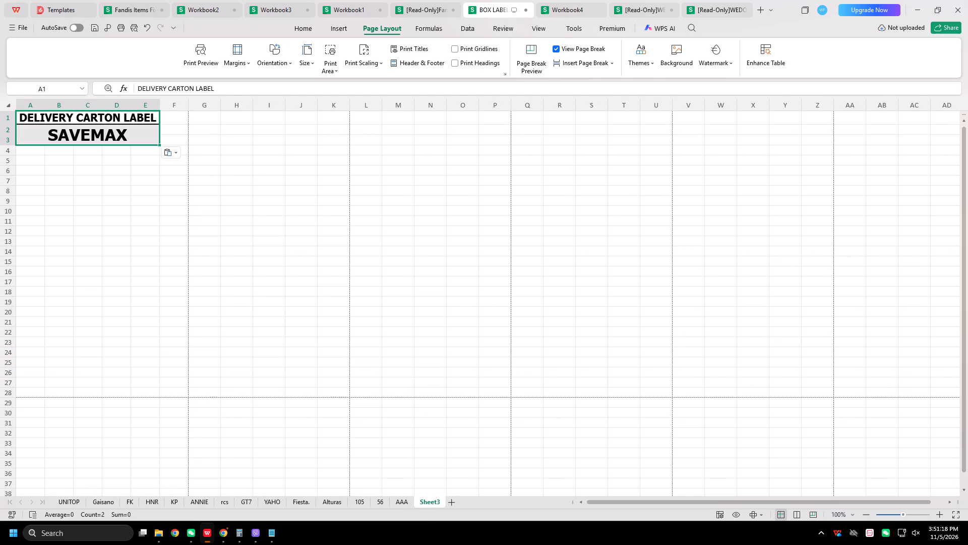
Re-merge the DELIVERY CARTON LABEL heading across A1 to F1 and apply text wrapping to it.
left_click_drag(25, 117, 174, 120)
left_click(311, 27)
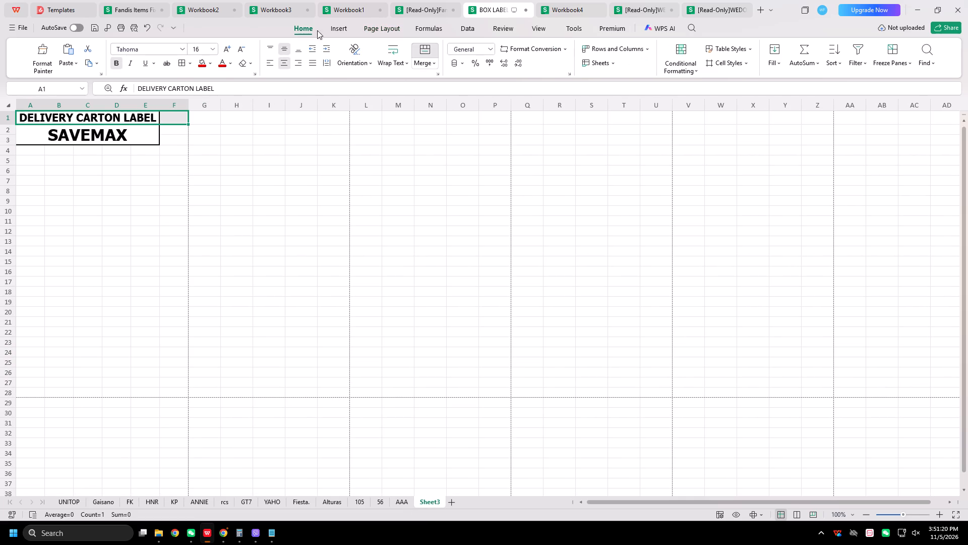
left_click(425, 50)
left_click(425, 50)
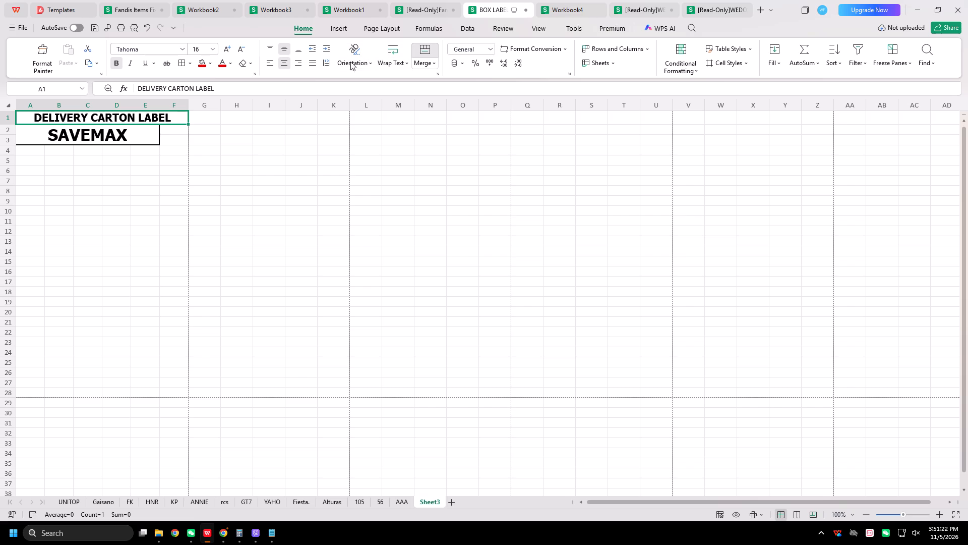
left_click(385, 47)
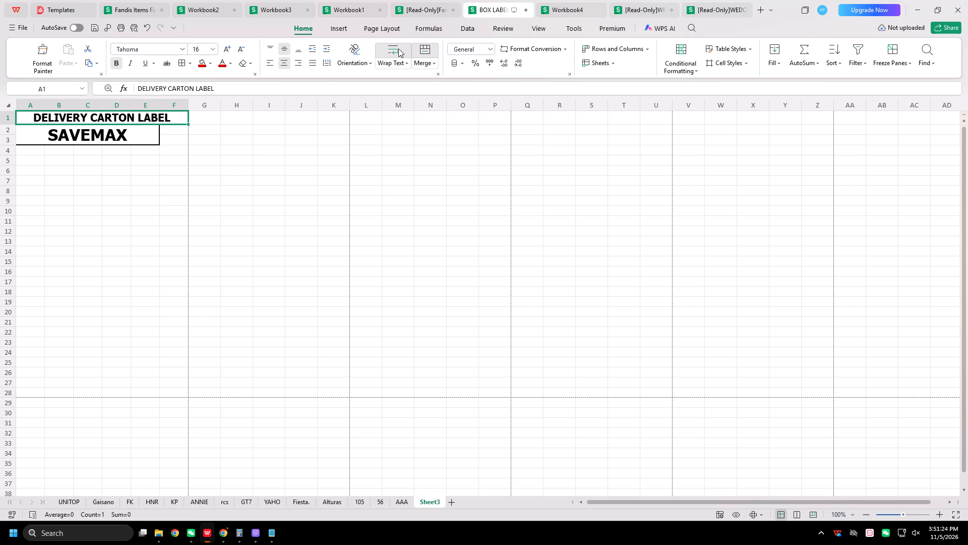
Turn text wrapping off again for the DELIVERY CARTON LABEL heading in A1.
left_click(398, 48)
Re-merge the SAVEMAX ALLIANCE CORP heading so it spans A2 to F5.
left_click_drag(24, 135, 180, 139)
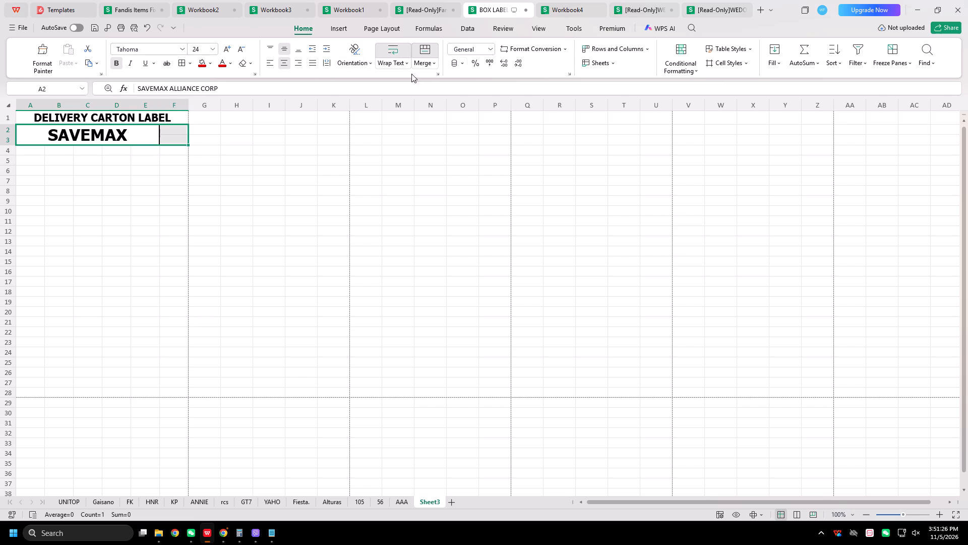
left_click(428, 49)
left_click(428, 49)
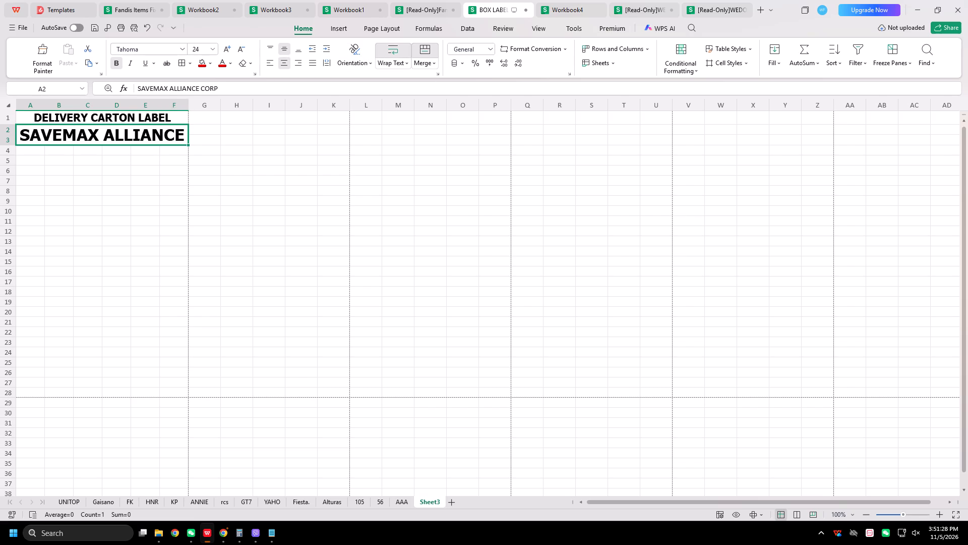
left_click_drag(25, 151, 112, 144)
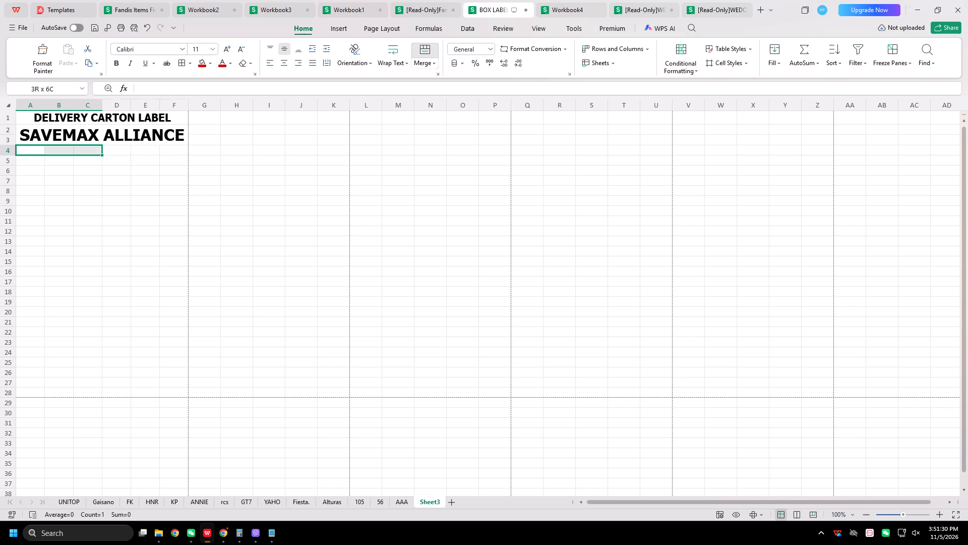
left_click_drag(112, 144, 155, 137)
left_click_drag(27, 159, 124, 132)
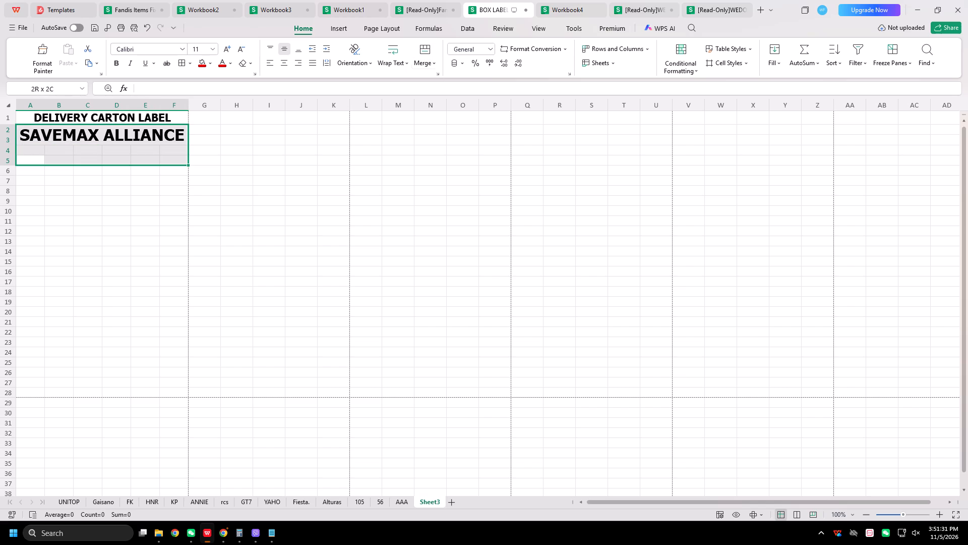
left_click_drag(124, 132, 138, 132)
left_click(420, 53)
left_click(426, 51)
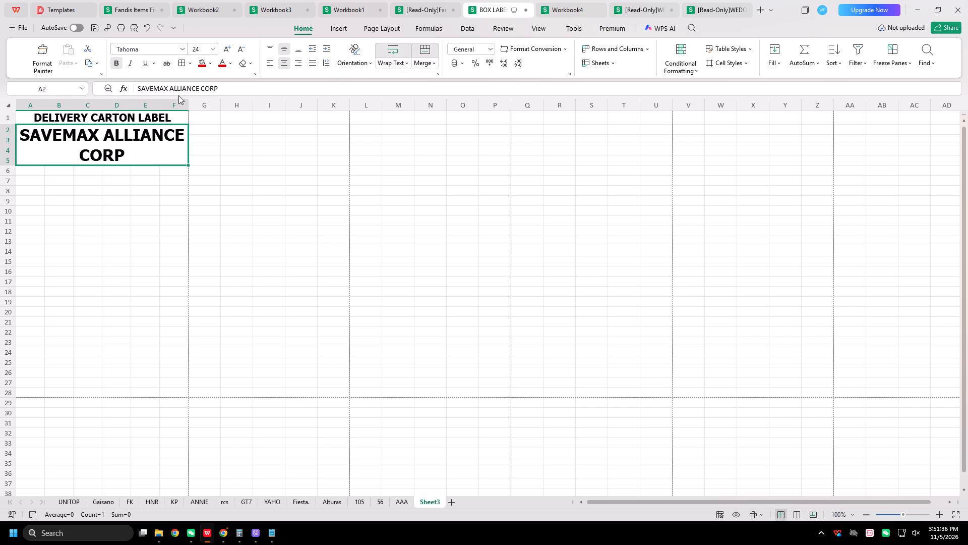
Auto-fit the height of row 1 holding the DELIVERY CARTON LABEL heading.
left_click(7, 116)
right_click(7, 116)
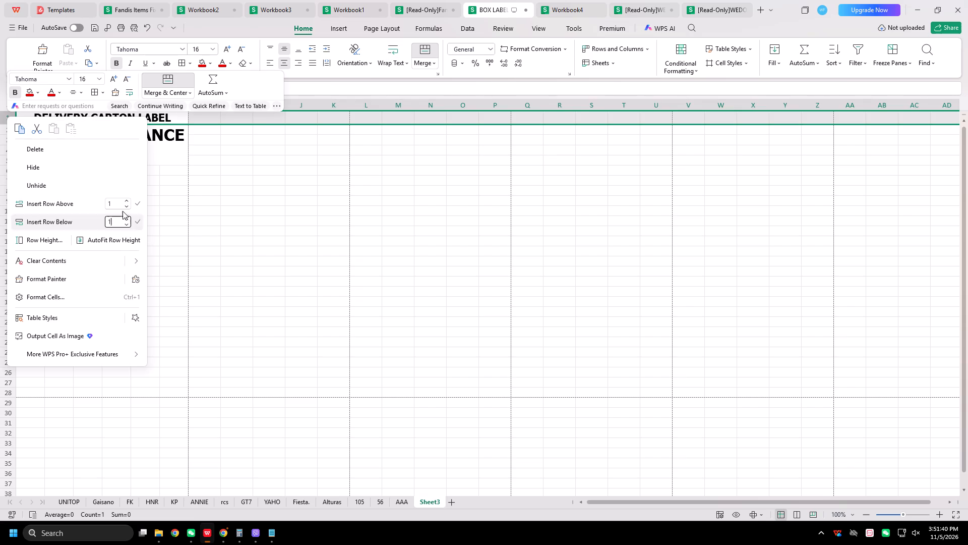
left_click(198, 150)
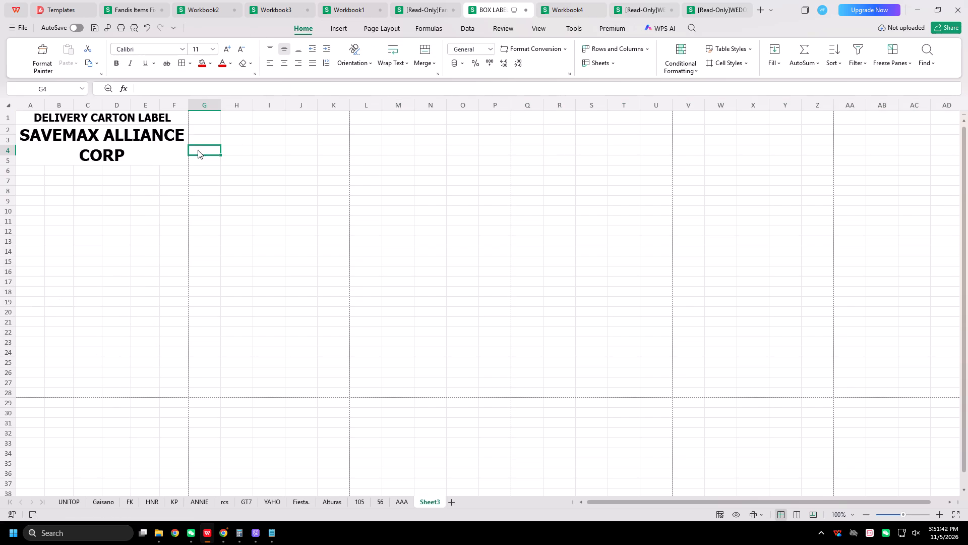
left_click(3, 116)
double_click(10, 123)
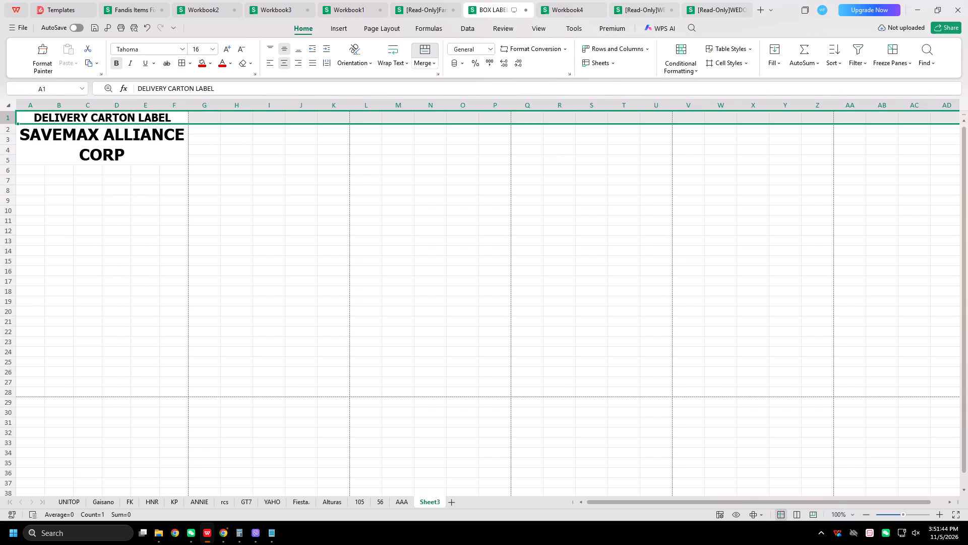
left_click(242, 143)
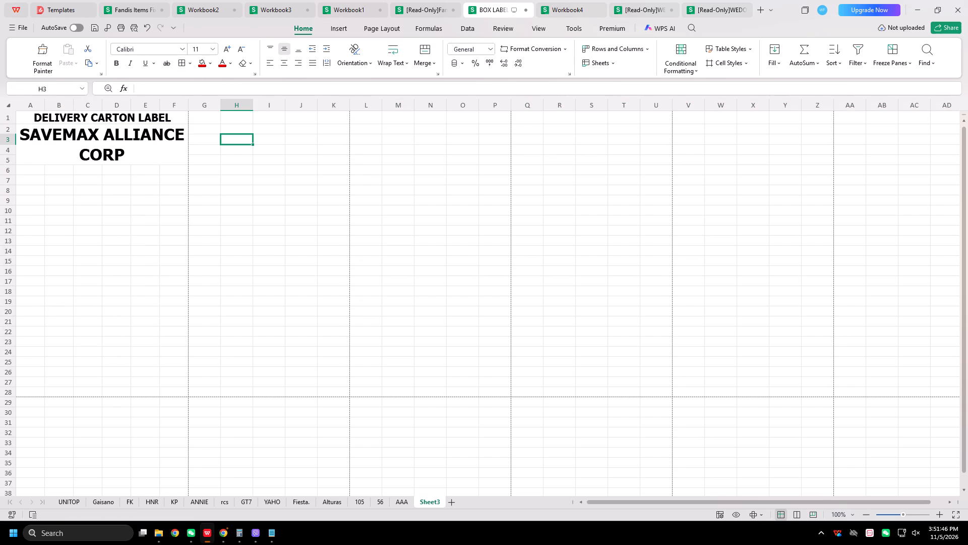
Look up the height of blank row 7 and set the DELIVERY CARTON LABEL row to 15 pt.
left_click(7, 181)
right_click(7, 181)
left_click(44, 305)
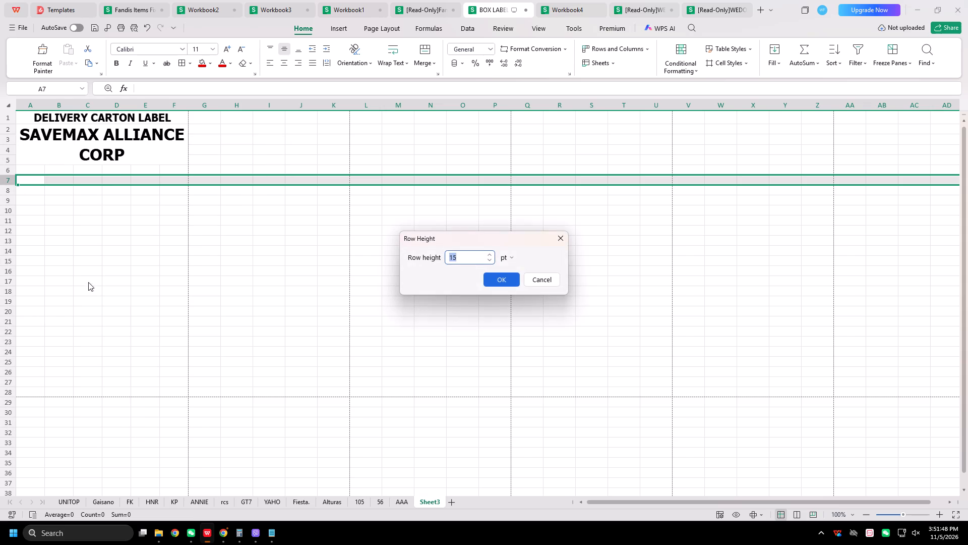
key("Escape")
left_click(8, 118)
right_click(7, 118)
left_click(49, 242)
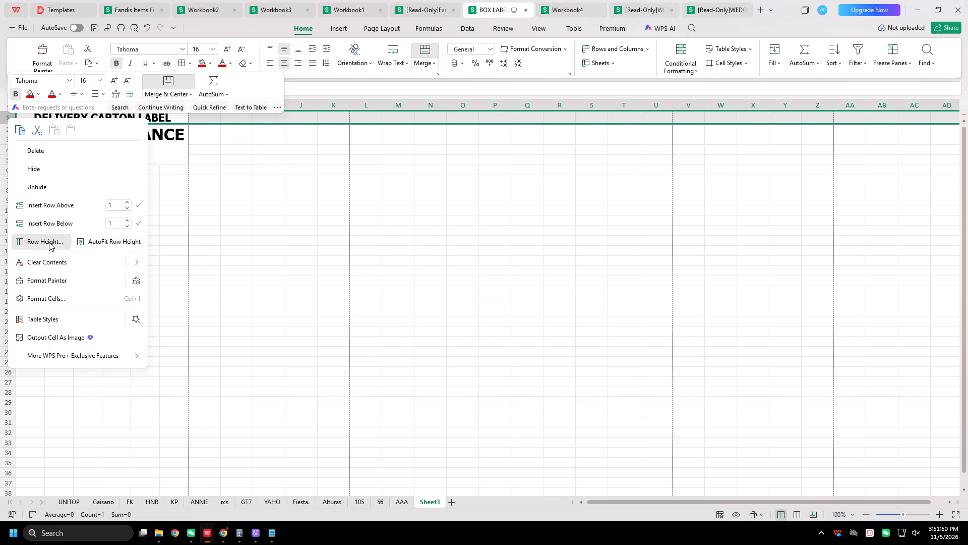
type("15")
key("Return")
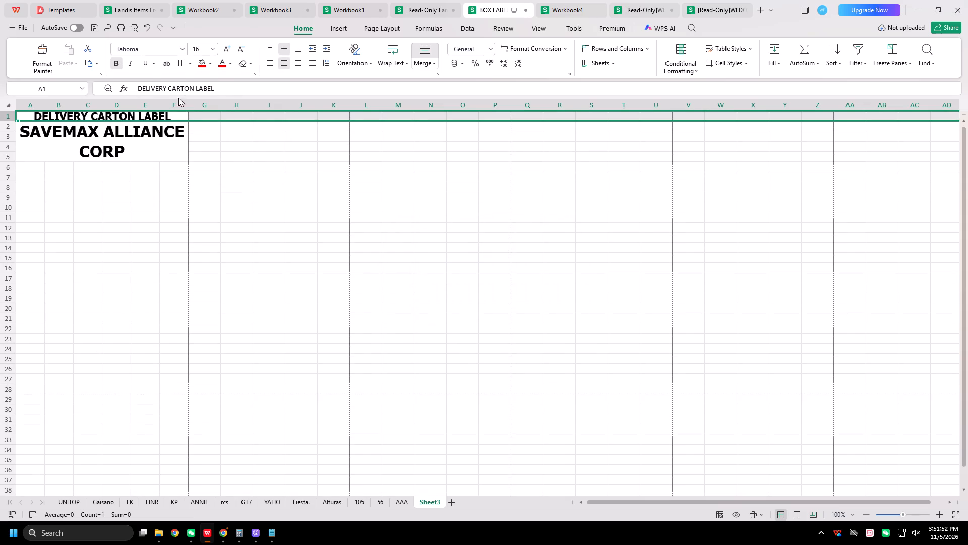
Reduce the DELIVERY CARTON LABEL heading's font size to 12.
left_click(243, 48)
left_click(243, 48)
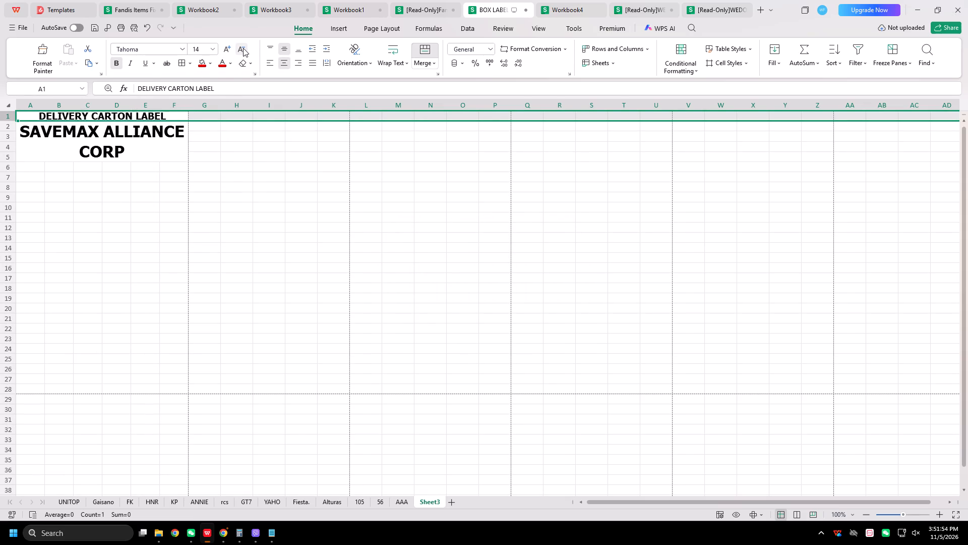
left_click(76, 178)
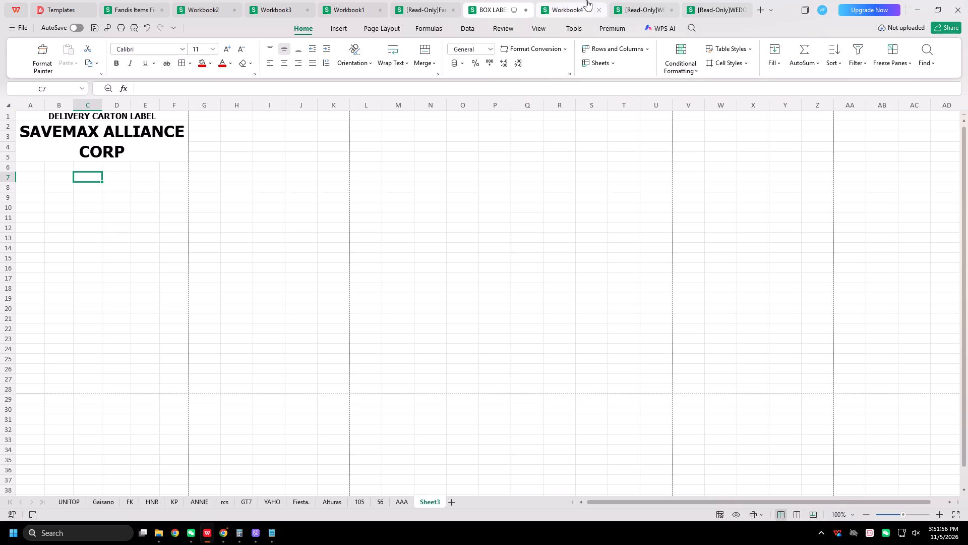
Copy the DELIVERY CARTON LABEL heading to A6 and replace its text with BRANCH.
left_click(26, 117)
key("ctrl+c")
left_click(24, 168)
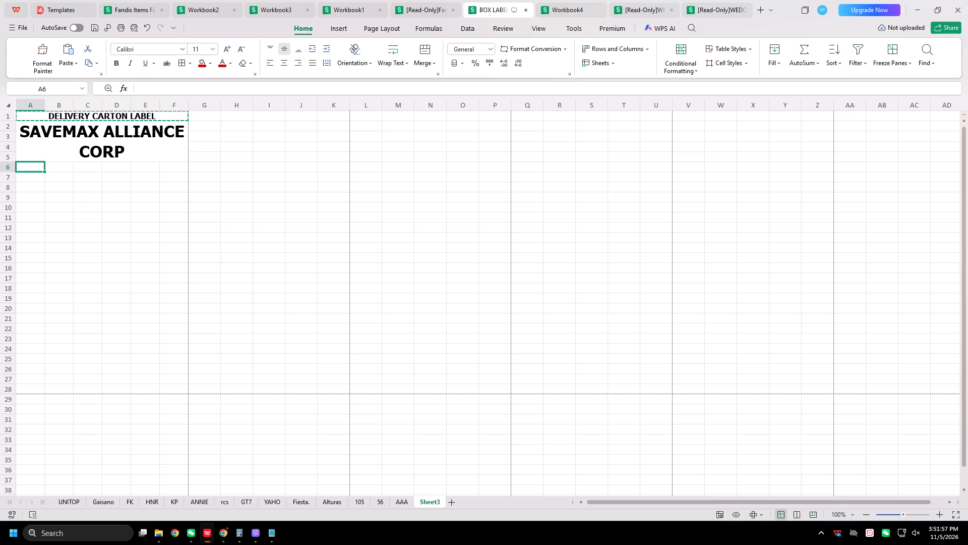
key("ctrl+v")
type("bra")
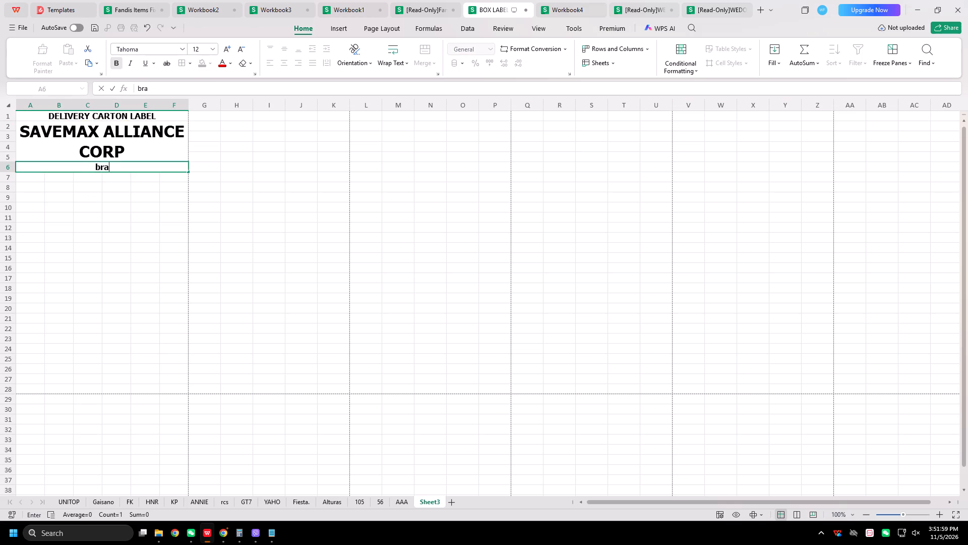
key("BackSpace")
key("BackSpace")
key("Return")
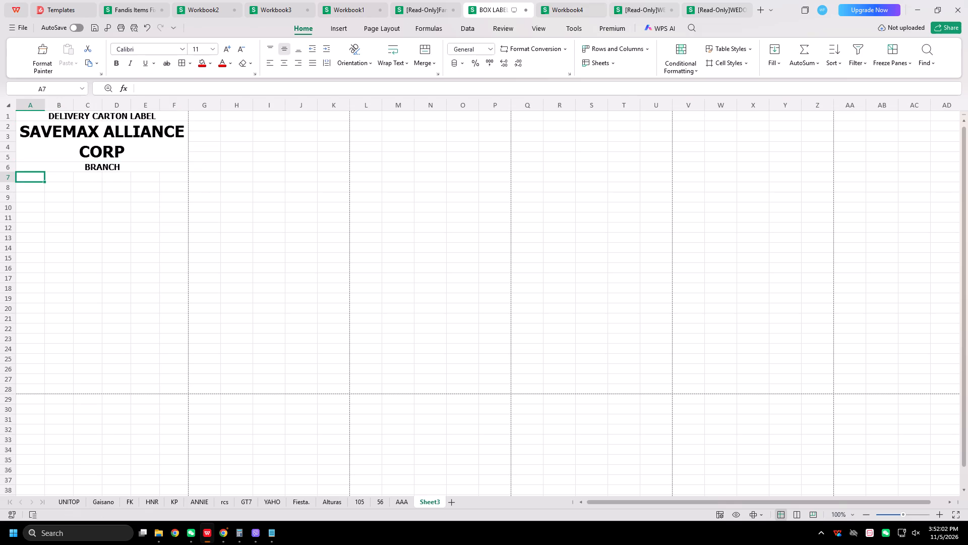
Copy the merged SAVEMAX ALLIANCE CORP block to A7, directly below BRANCH.
left_click(421, 2)
left_click(502, 4)
left_click(36, 131)
key("ctrl+c")
left_click(24, 177)
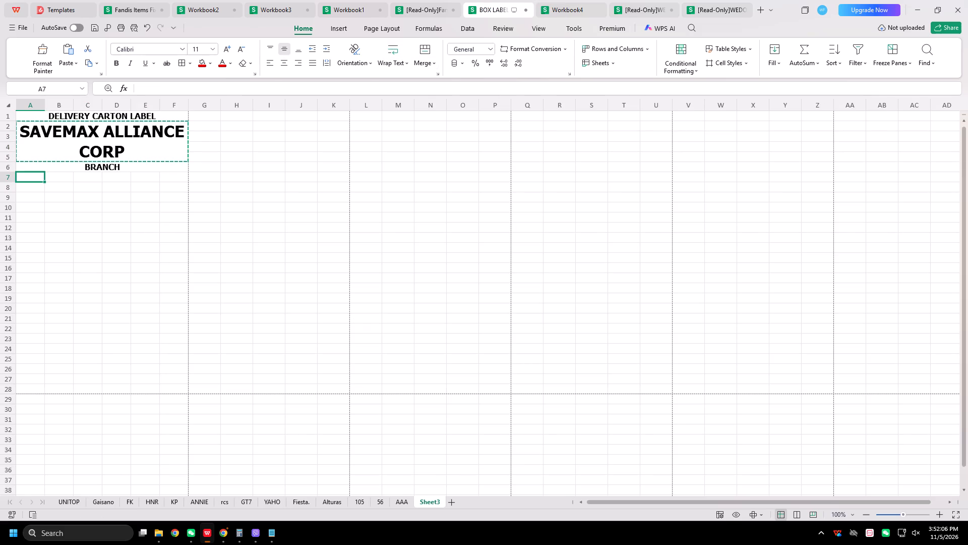
key("ctrl+v")
left_click(570, 9)
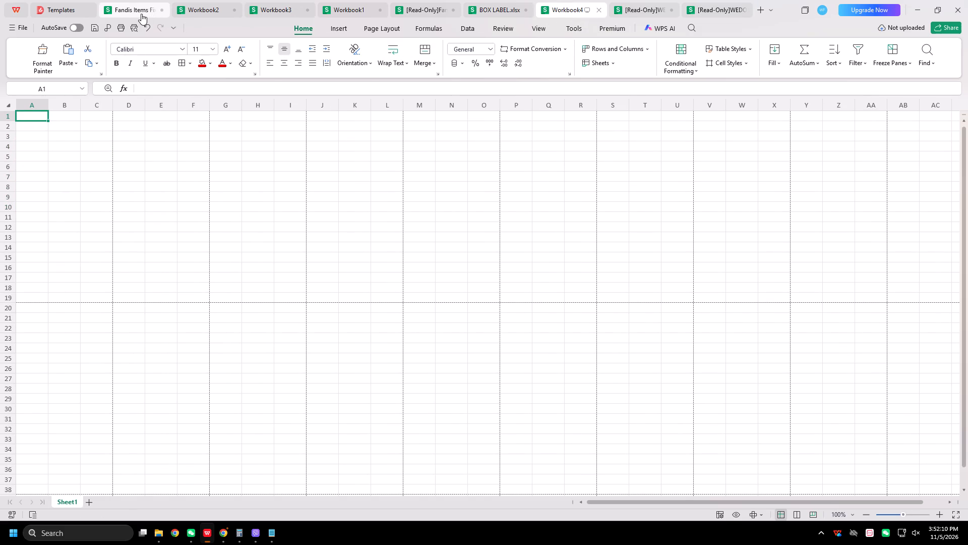
left_click(486, 11)
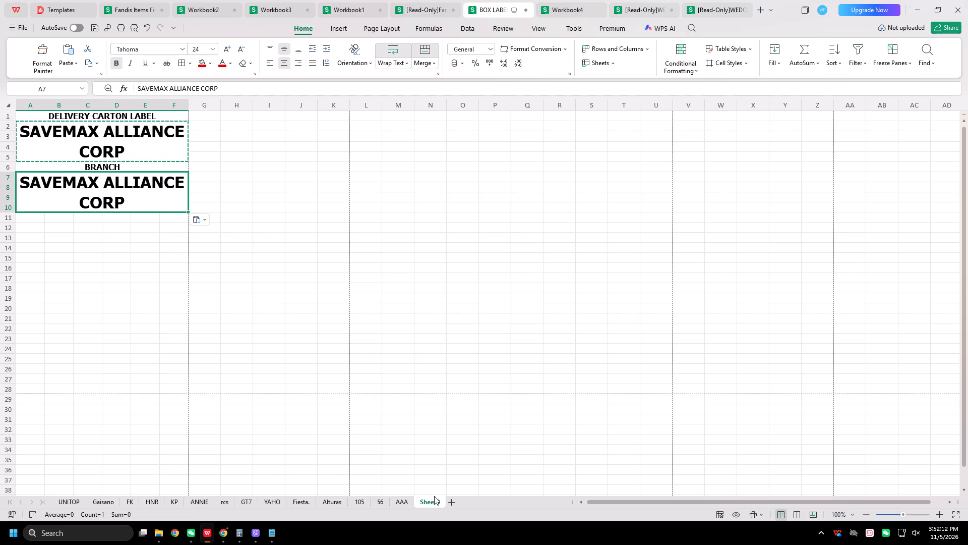
Replace the text of the A7 block in Sheet3 with AAA SHOPPING CENTER, copied from the AAA sheet.
left_click(404, 501)
left_click(98, 221)
key("ctrl+c")
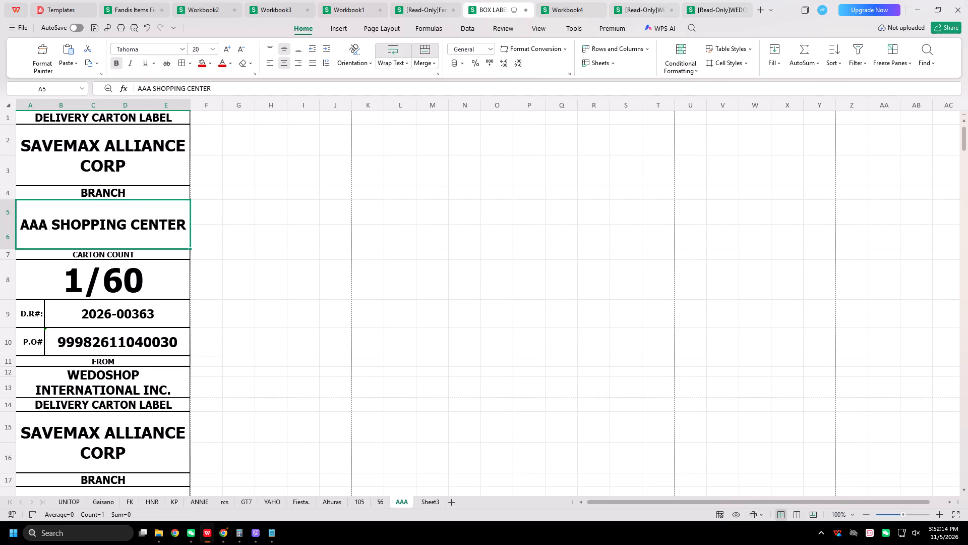
double_click(146, 225)
key("ctrl+a")
key("ctrl+c")
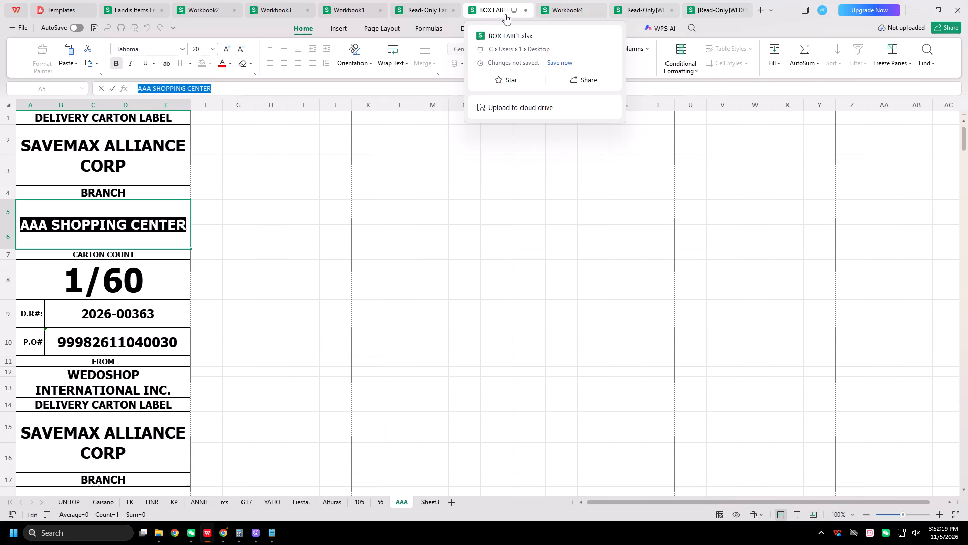
left_click(434, 506)
double_click(63, 182)
key("ctrl+a")
key("ctrl+v")
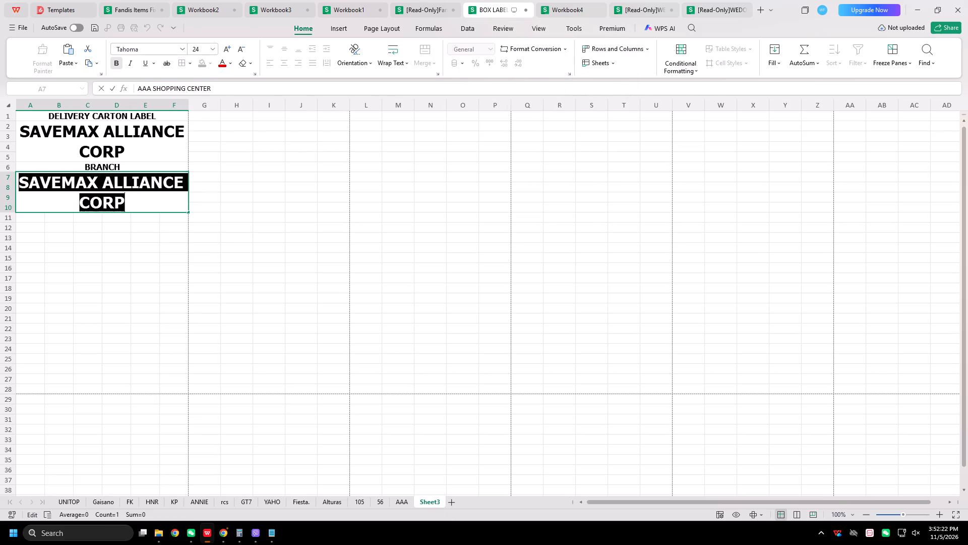
left_click(85, 241)
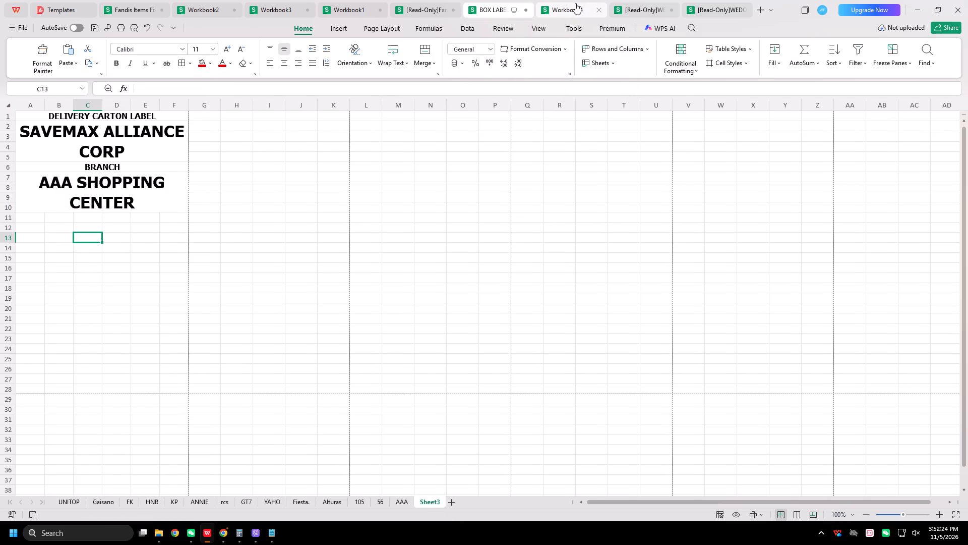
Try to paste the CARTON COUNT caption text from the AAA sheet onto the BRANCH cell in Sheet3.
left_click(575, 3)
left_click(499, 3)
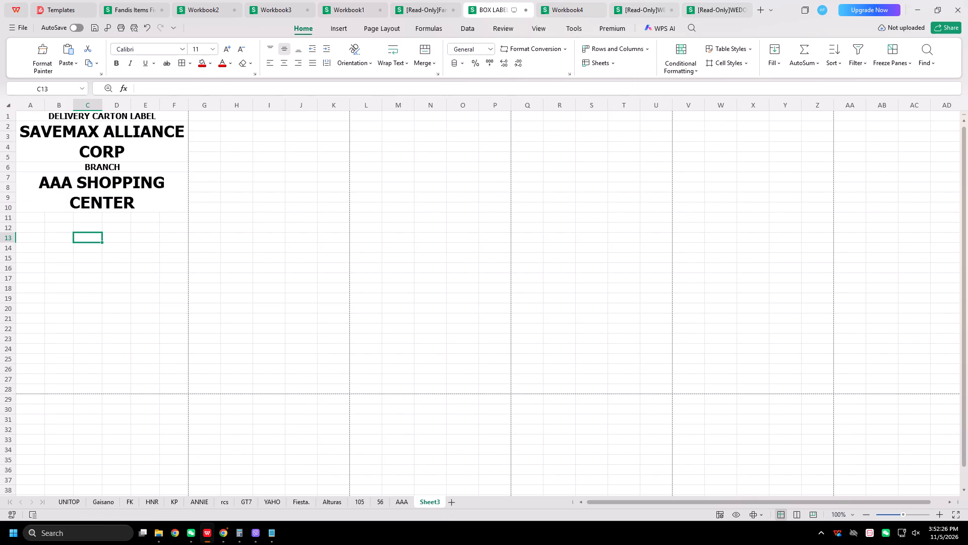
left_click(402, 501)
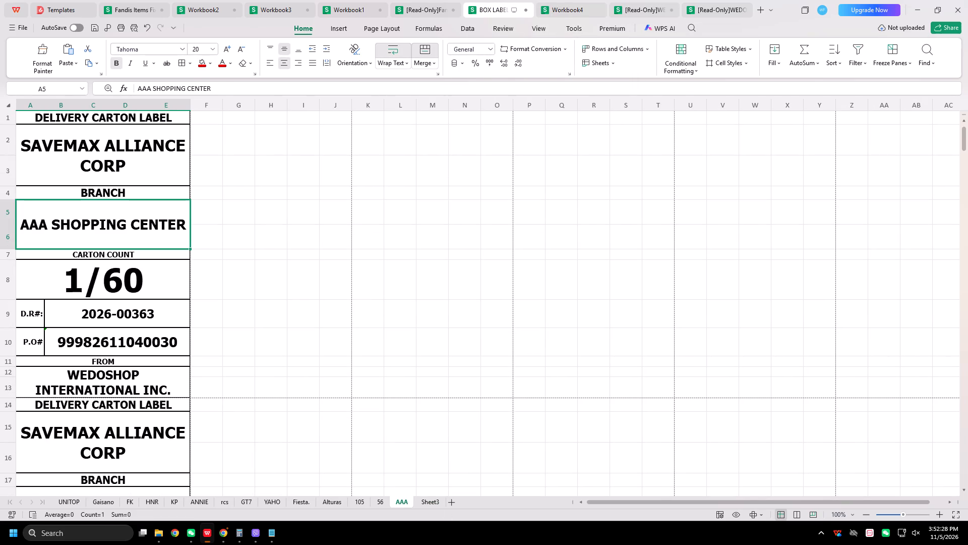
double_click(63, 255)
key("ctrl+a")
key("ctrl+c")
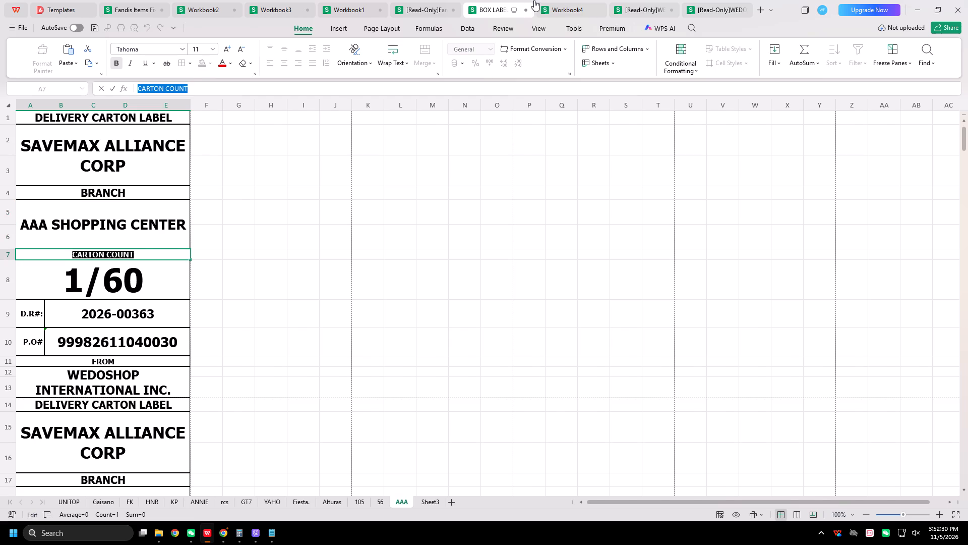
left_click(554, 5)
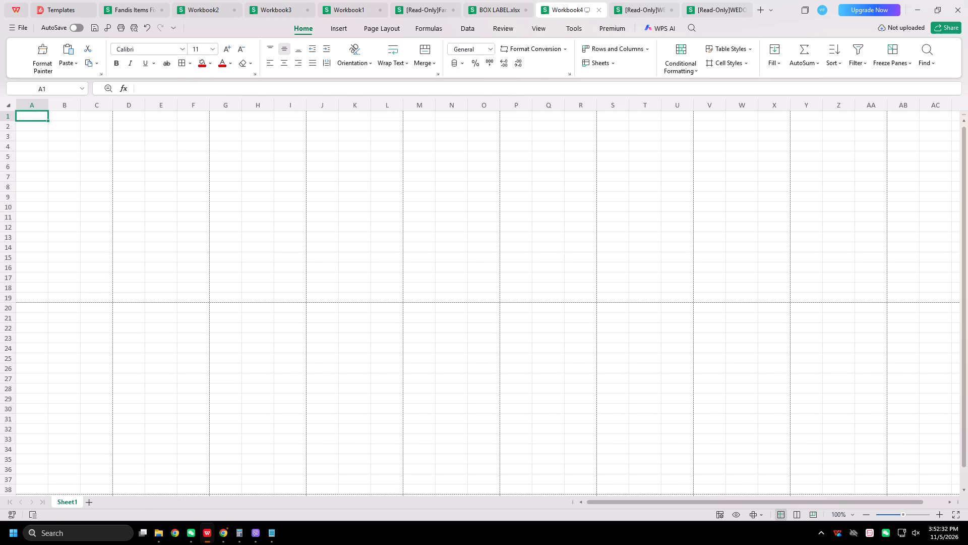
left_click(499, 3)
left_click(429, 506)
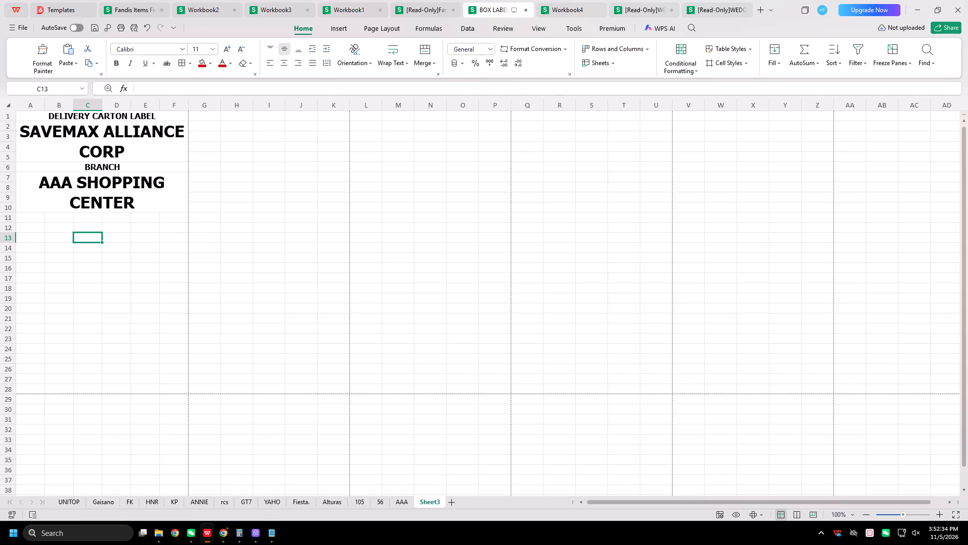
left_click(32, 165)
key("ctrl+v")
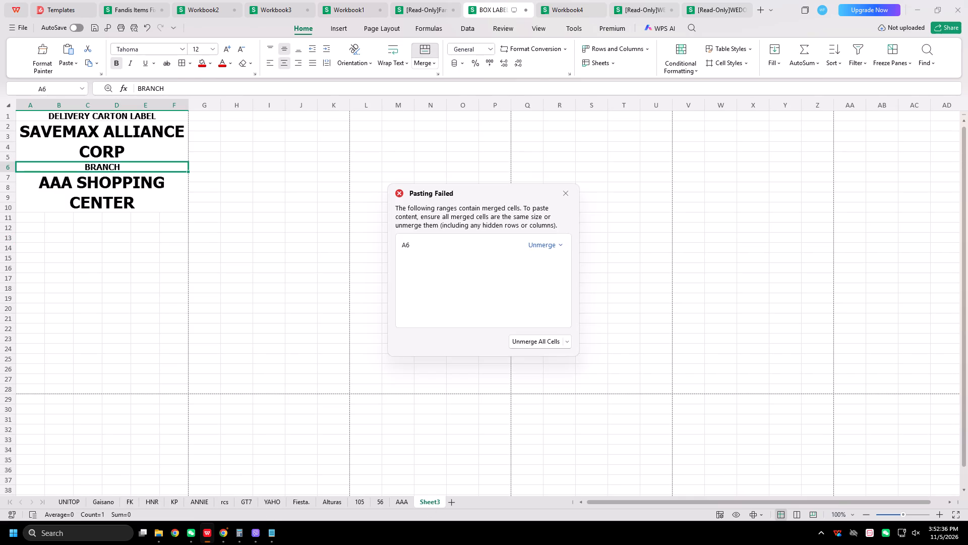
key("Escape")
Copy the BRANCH caption to A11 and replace its text with CARTON COUNT.
key("ctrl+c")
left_click(26, 217)
key("ctrl+v")
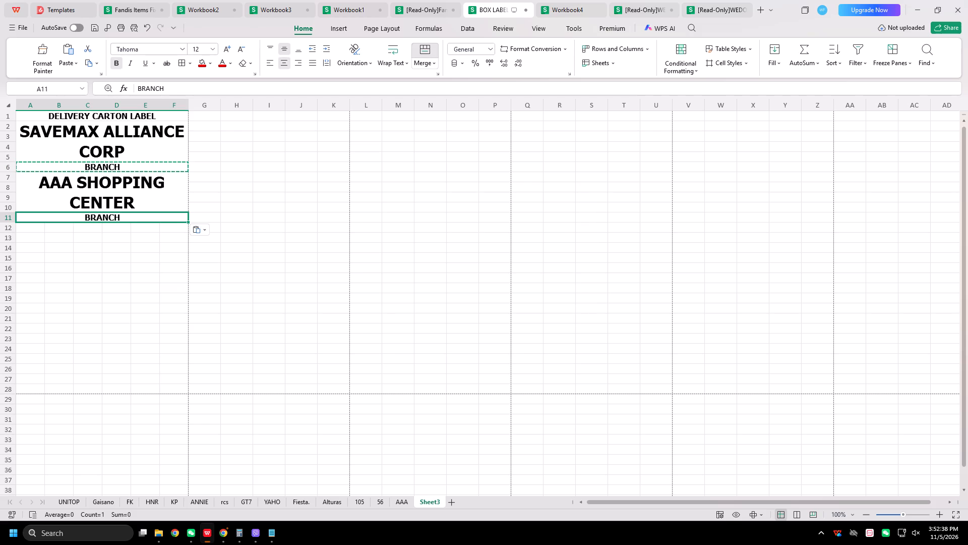
double_click(88, 217)
key("ctrl+a")
type("CARTON COUNT")
key("Return")
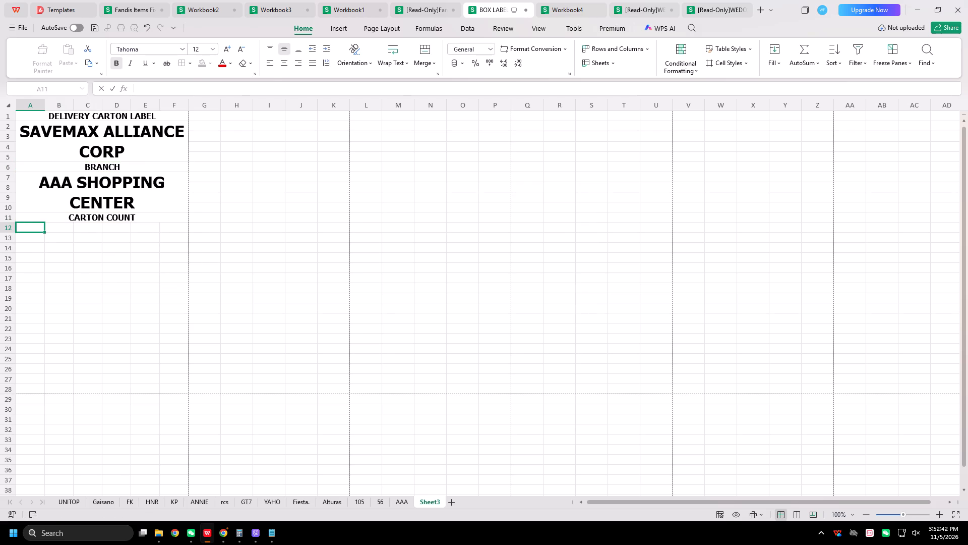
In Sheet3, merge A12:F16 below the CARTON COUNT caption and enter 99/99 as the carton count.
left_click(448, 3)
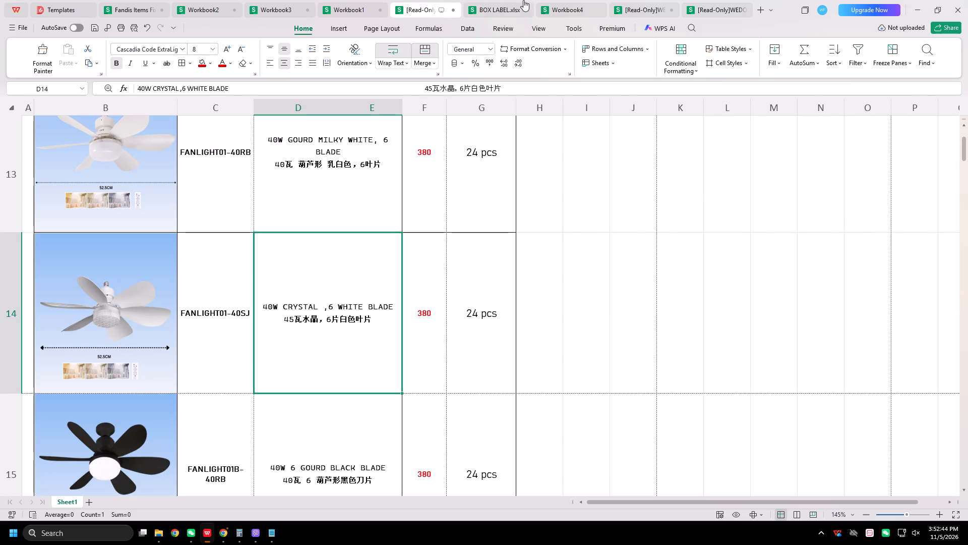
left_click(507, 3)
left_click(399, 499)
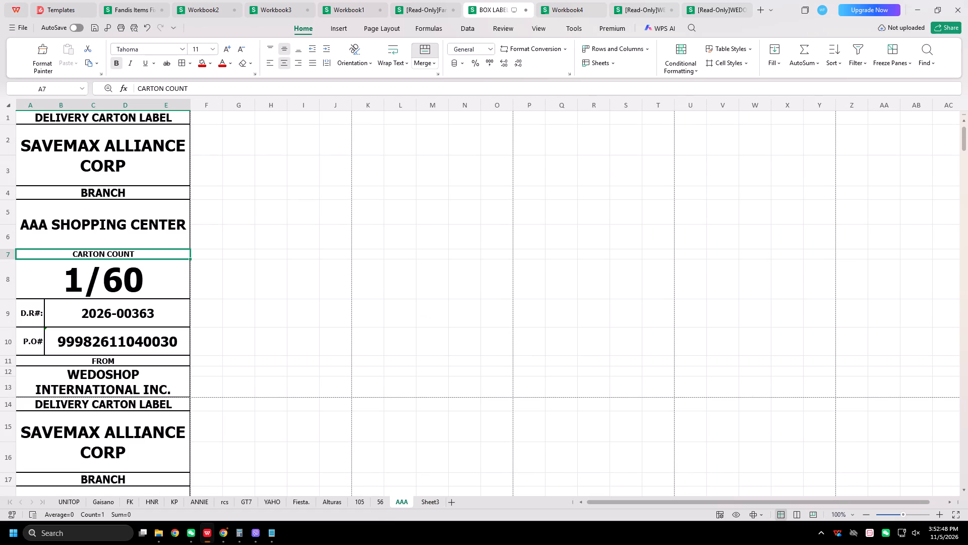
left_click(431, 503)
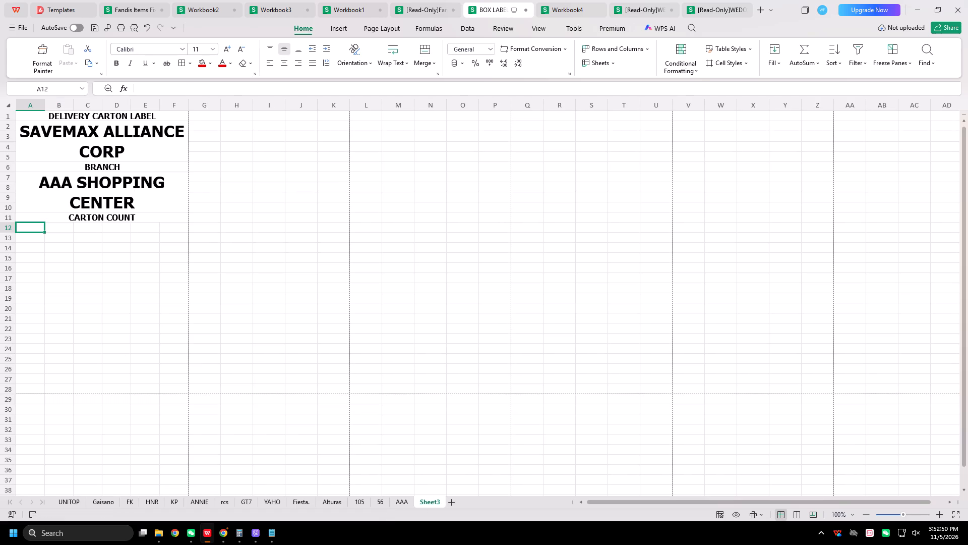
left_click_drag(26, 227, 167, 269)
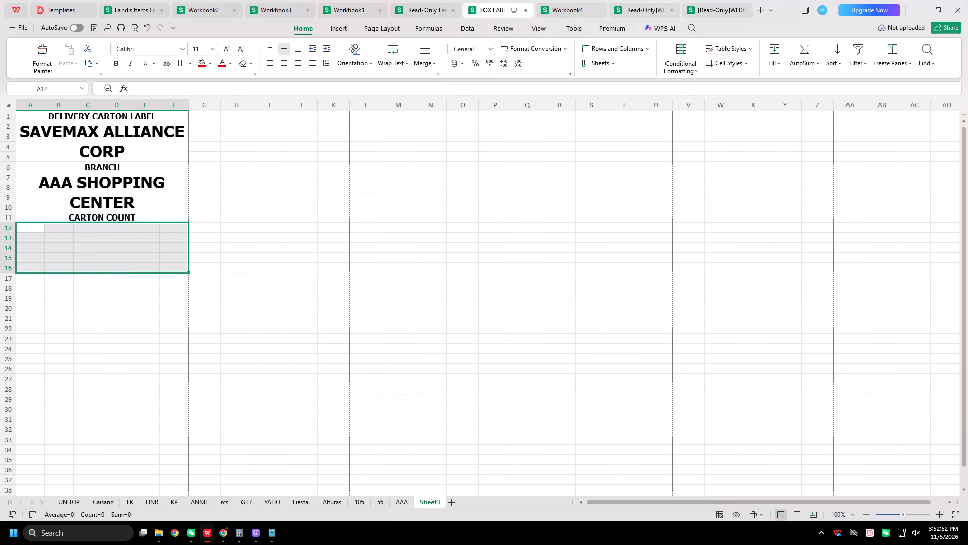
left_click(429, 54)
type("1/")
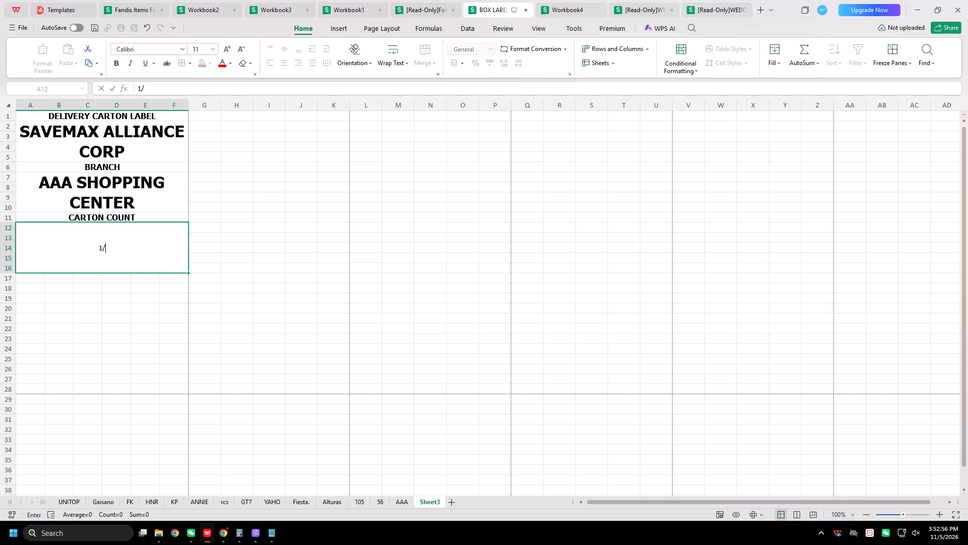
key("BackSpace")
key("BackSpace")
type("99/99")
key("Return")
Format the 99/99 carton count as bold Tahoma at size 72.
key("Up")
key("ctrl+b")
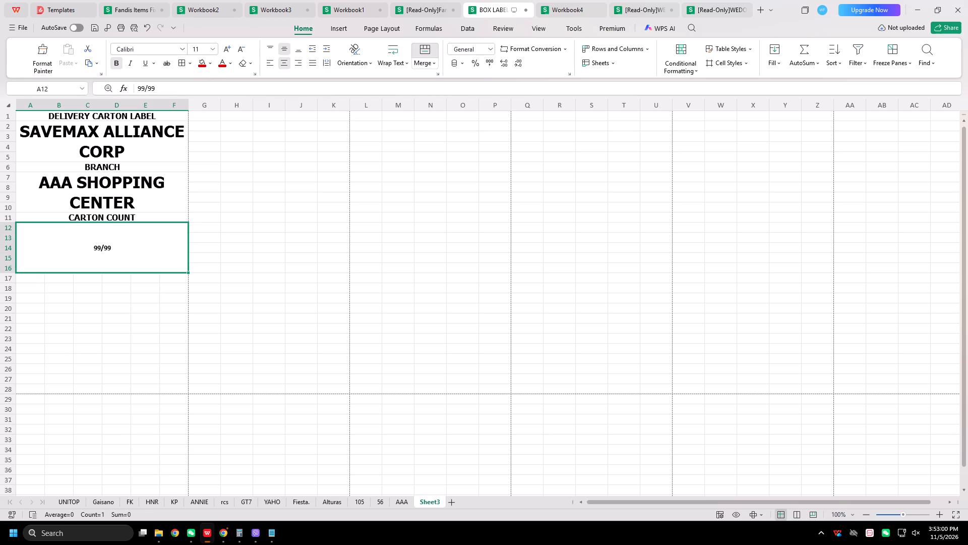
left_click(128, 183)
left_click(131, 243)
left_click(156, 50)
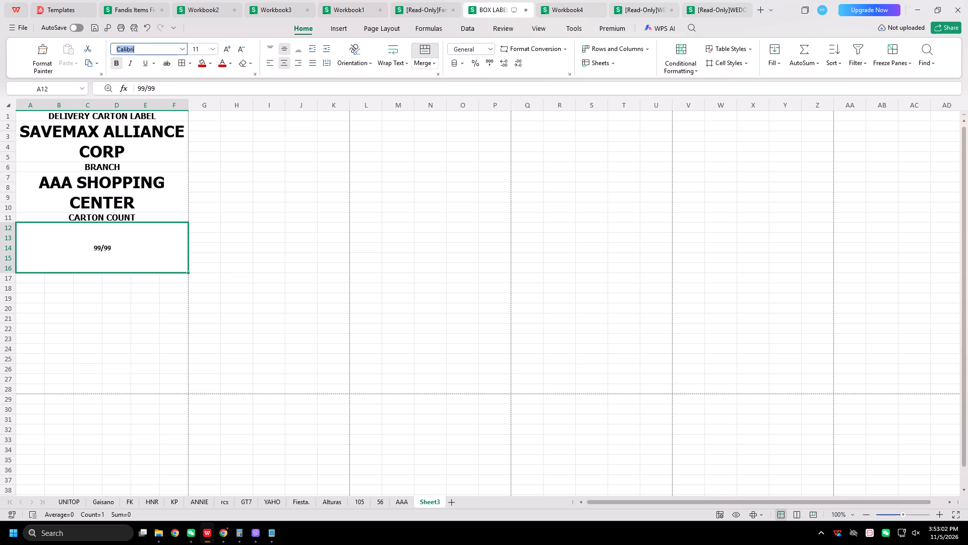
type("TAHOMA")
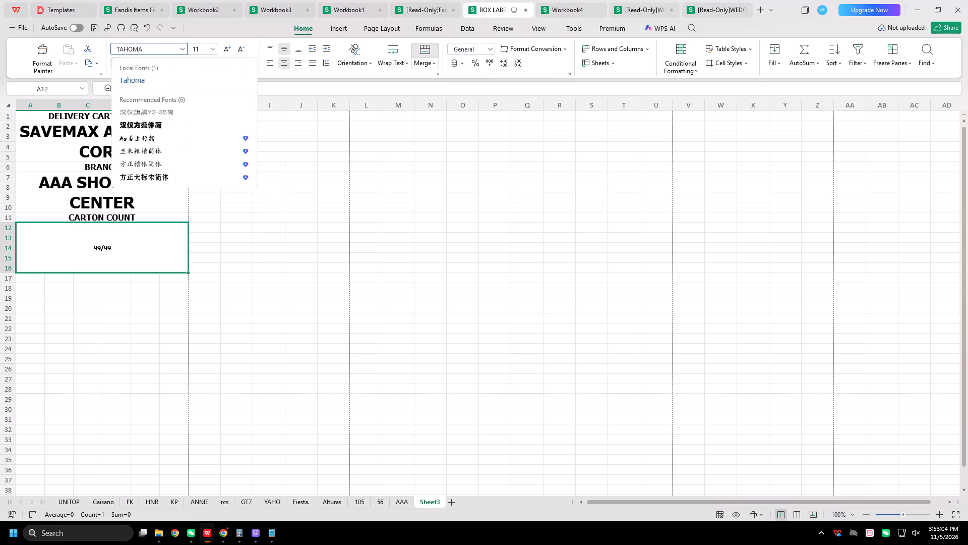
key("Down")
key("Return")
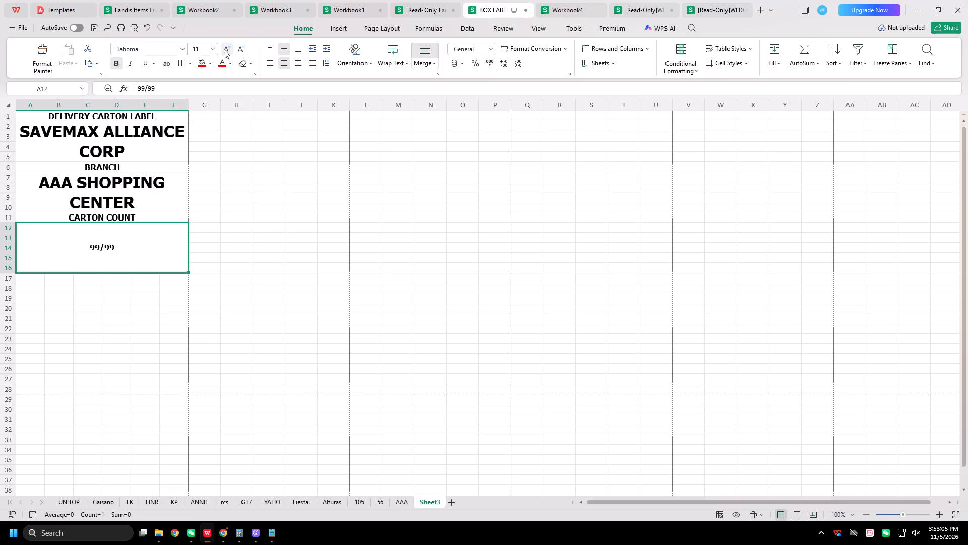
triple_click(224, 49)
triple_click(224, 49)
triple_click(224, 50)
double_click(224, 51)
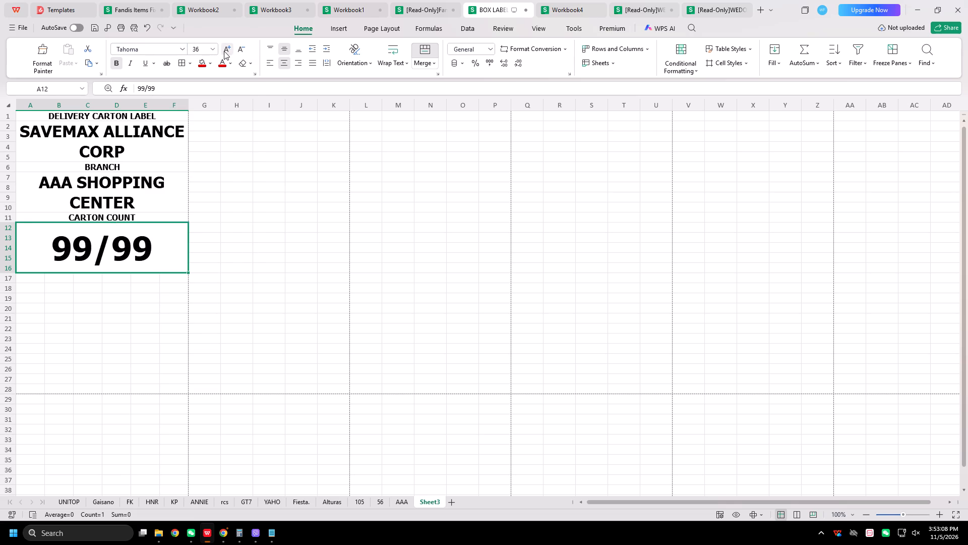
left_click(224, 51)
left_click(243, 311)
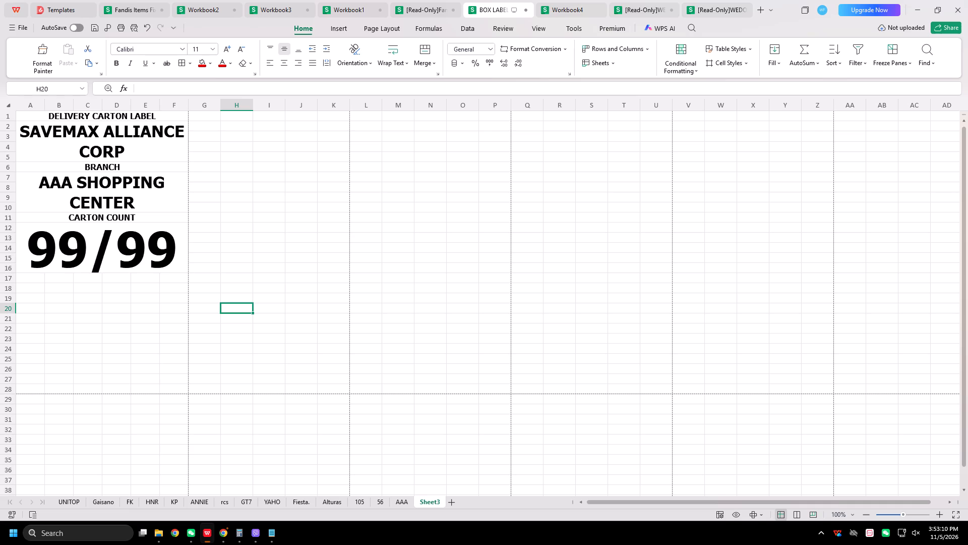
left_click(95, 241)
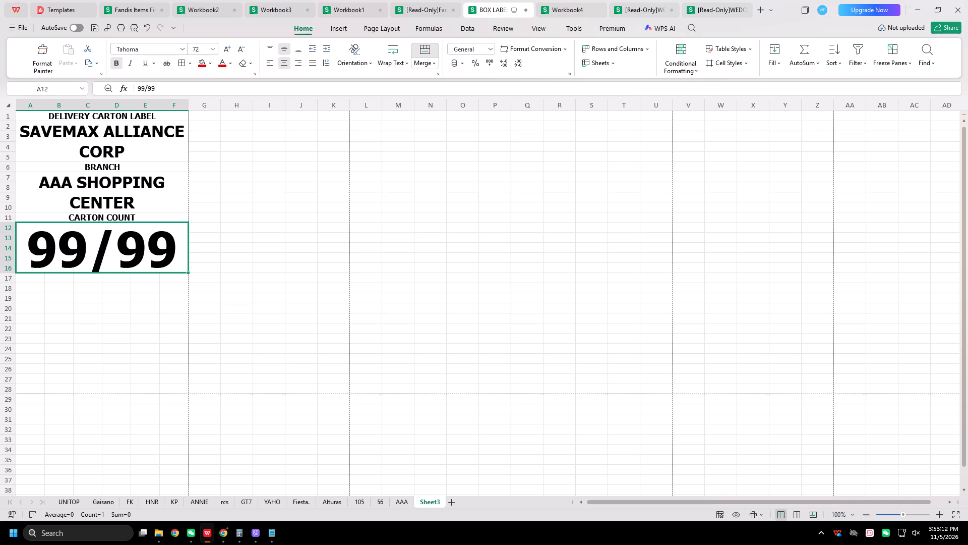
Extend the merged 99/99 block by one row so it spans A12:F17.
left_click_drag(24, 278, 147, 244)
left_click(418, 53)
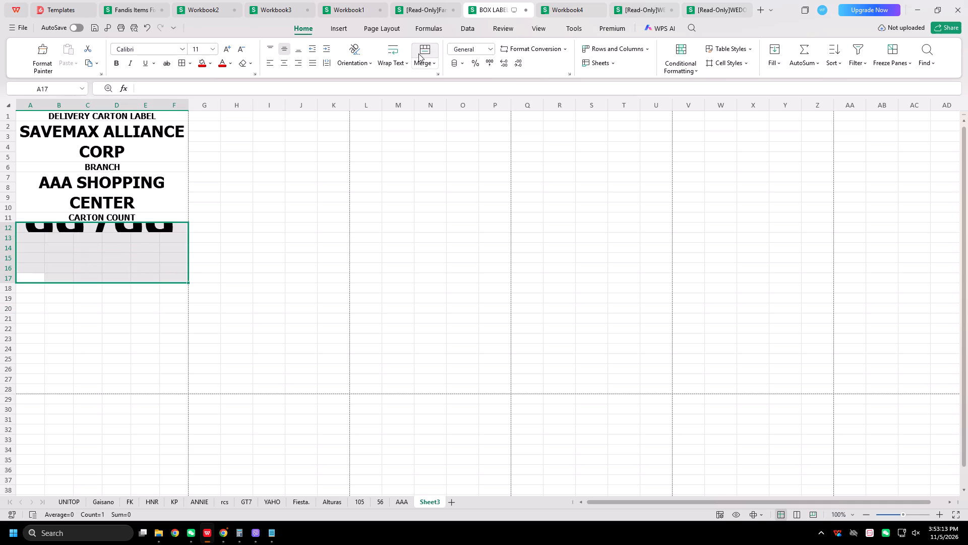
left_click(418, 53)
left_click(222, 236)
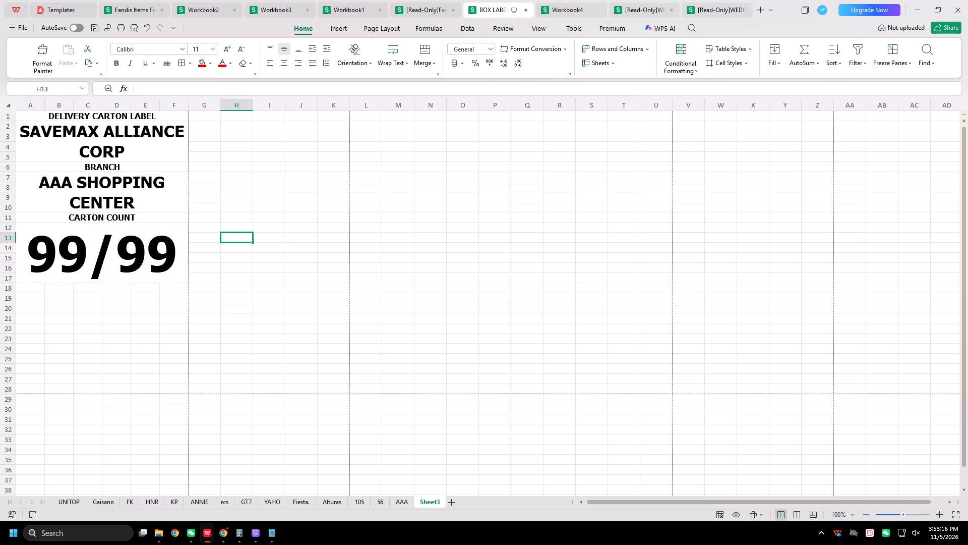
left_click(88, 260)
left_click(286, 47)
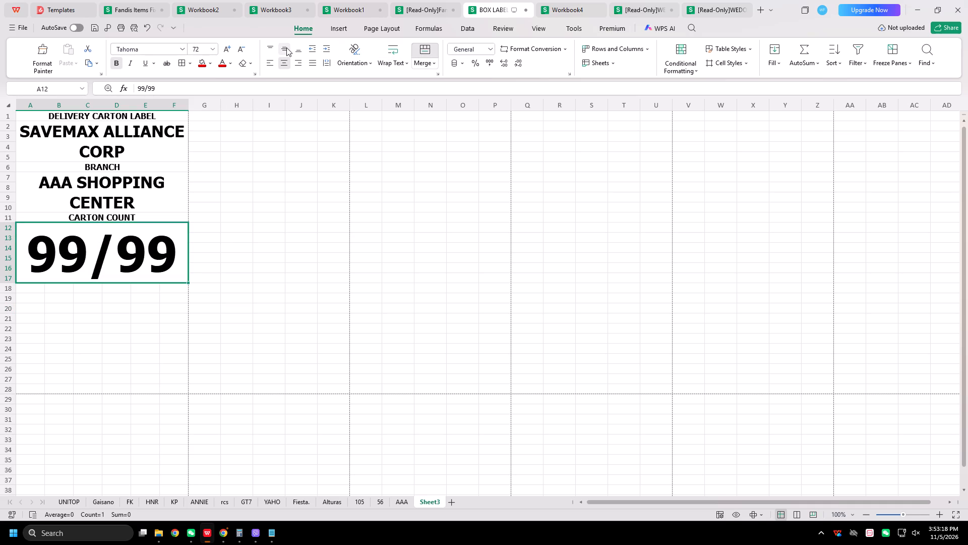
left_click(290, 268)
left_click(89, 250)
After checking the existing labels in the AAA and 56 sheets, enter DR# in A18 and P.O# in A19 of Sheet3.
left_click(399, 505)
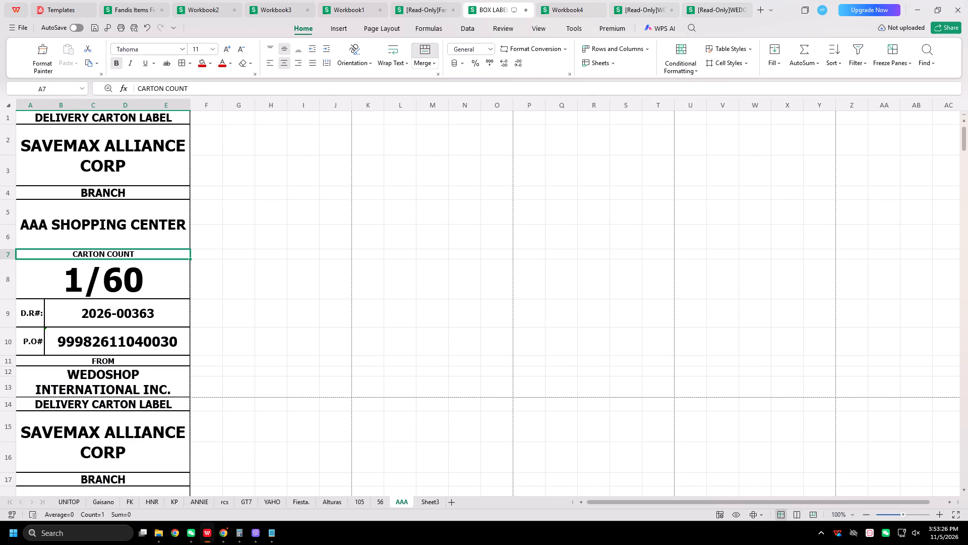
left_click(568, 1)
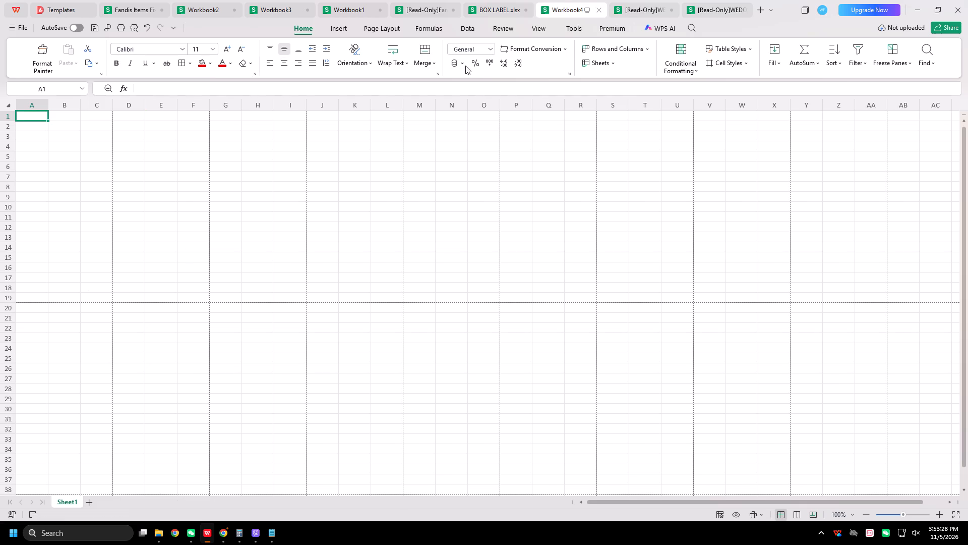
left_click(493, 0)
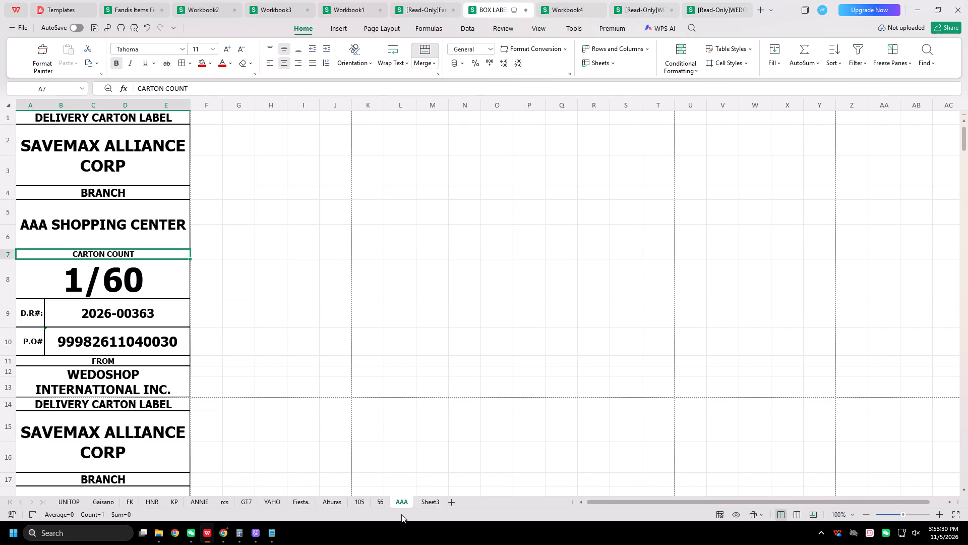
left_click(376, 504)
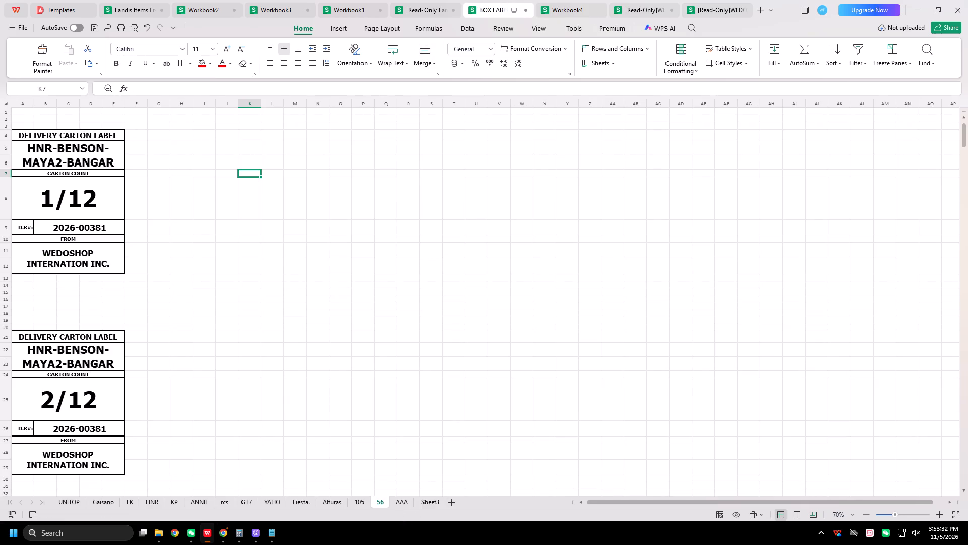
left_click(429, 504)
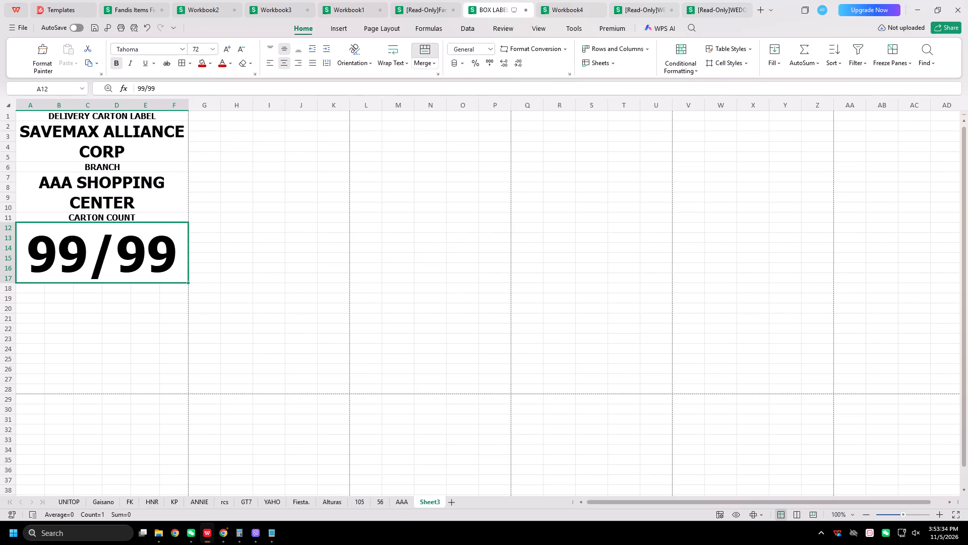
left_click(26, 289)
type("DR")
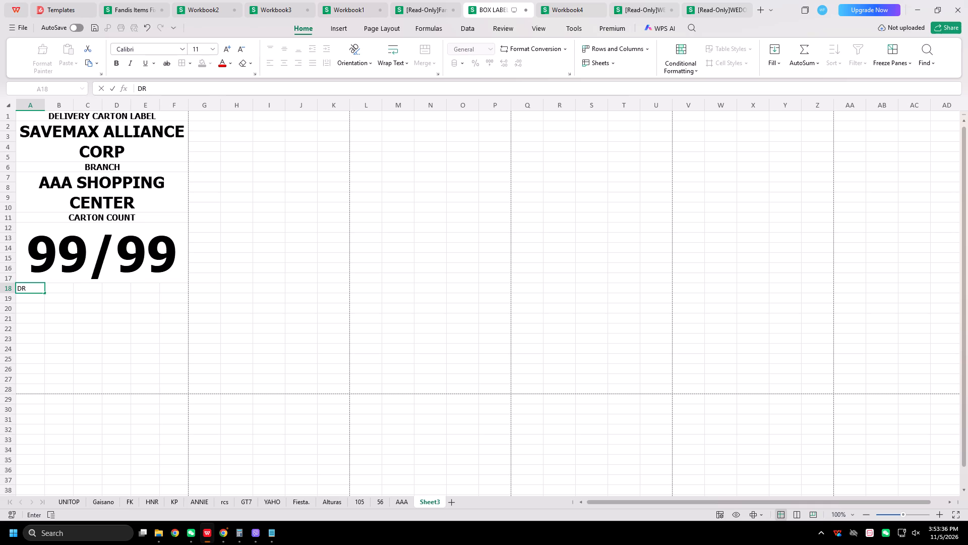
key("shift+numbersign")
key("Return")
type("P.O#")
key("Return")
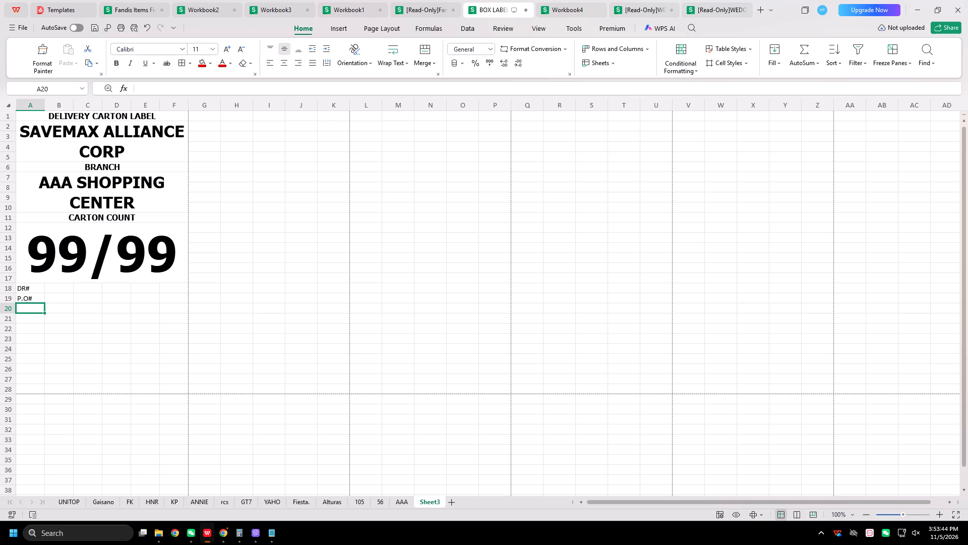
Set the height of rows 1 to 28 in Sheet3 to 15.
left_click_drag(3, 115, 0, 348)
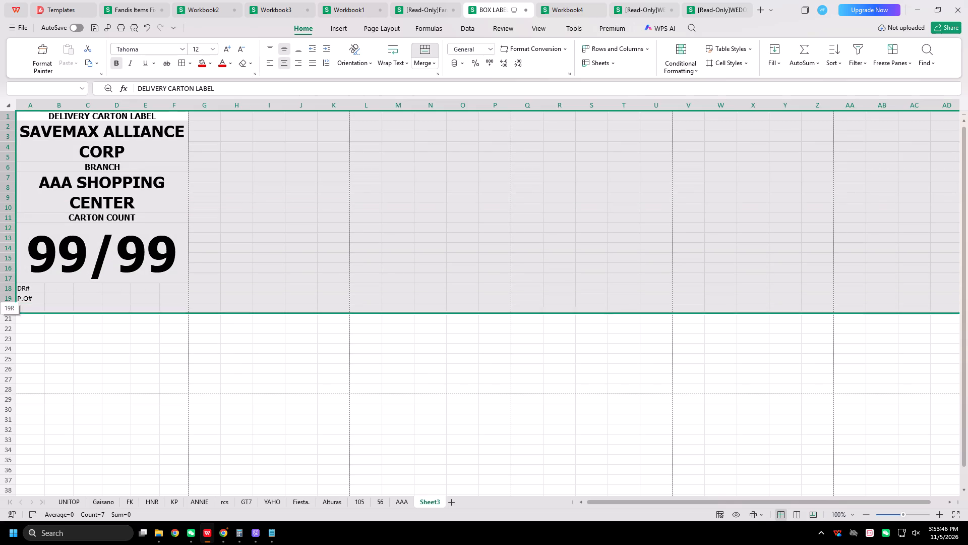
left_click_drag(0, 348, 0, 389)
right_click(0, 351)
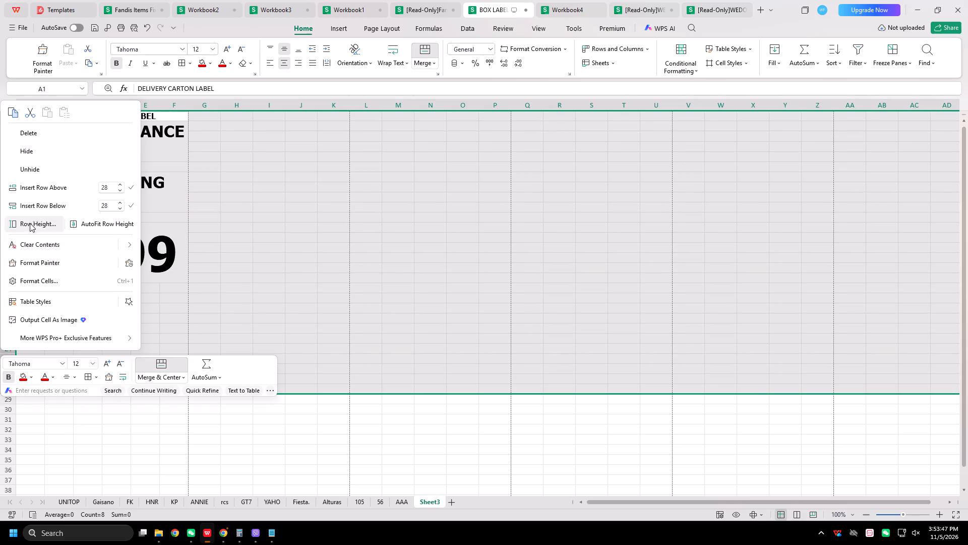
left_click(30, 224)
type("15")
key("Return")
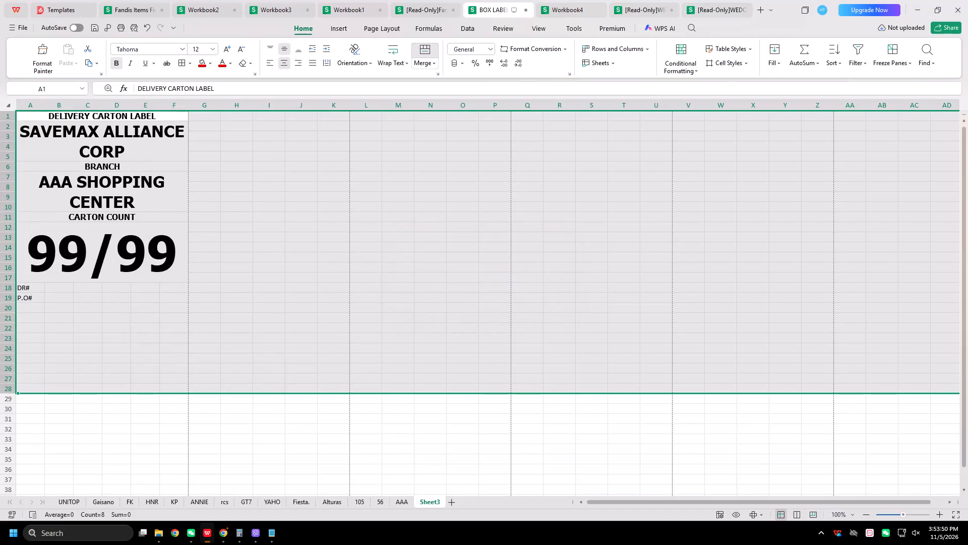
left_click(283, 277)
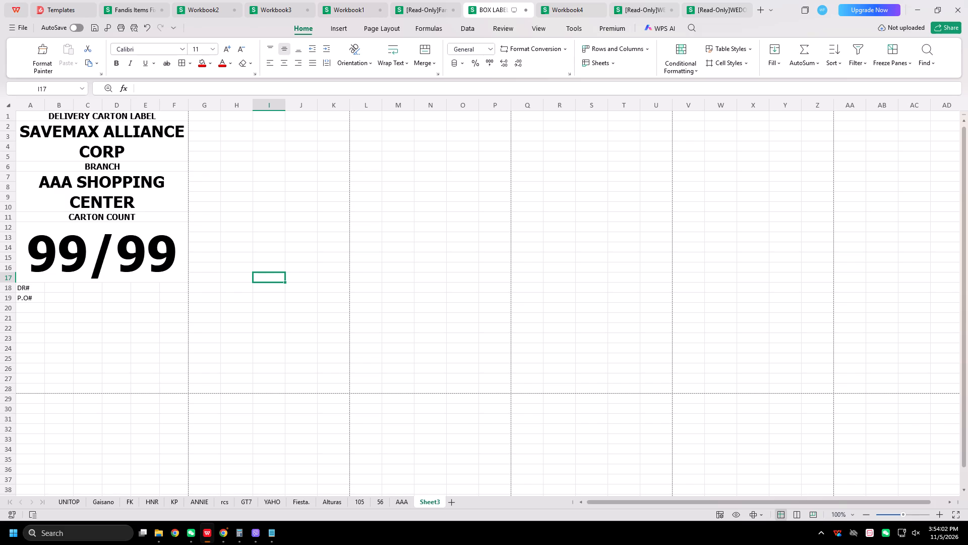
Move P.O# to A20, and merge A18:A19 for the DR# caption and A20:A21 for the P.O# caption.
left_click(22, 299)
left_click_drag(25, 302, 26, 309)
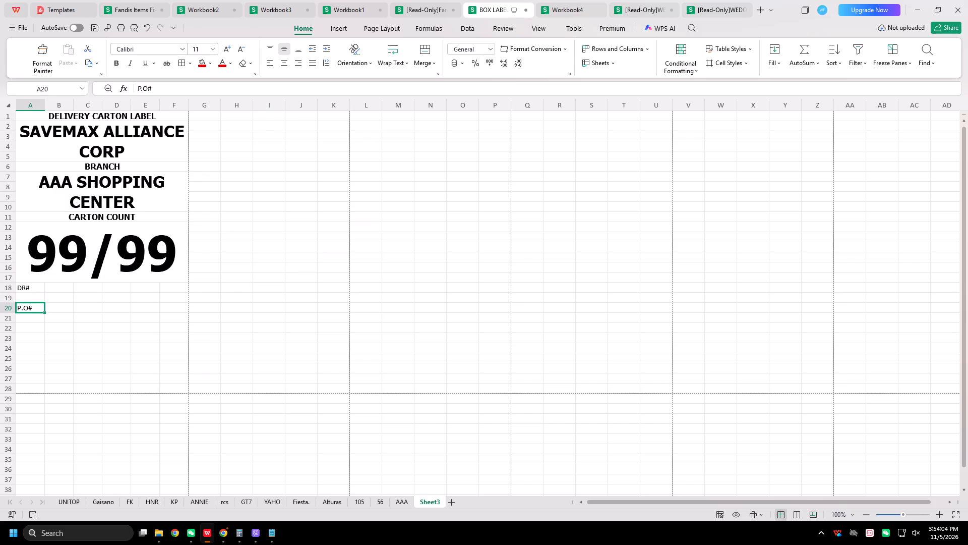
left_click_drag(28, 294, 28, 289)
left_click(418, 49)
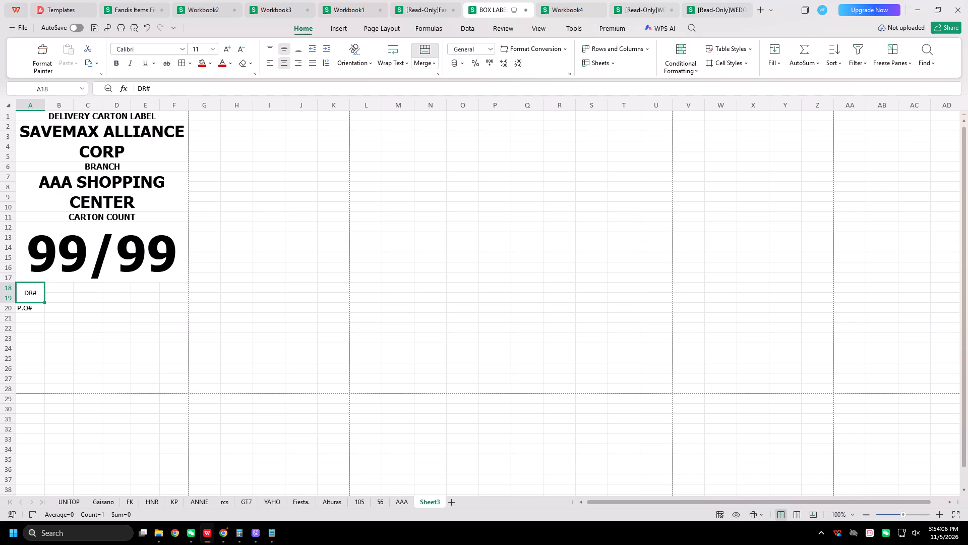
left_click_drag(31, 308, 31, 315)
left_click(434, 48)
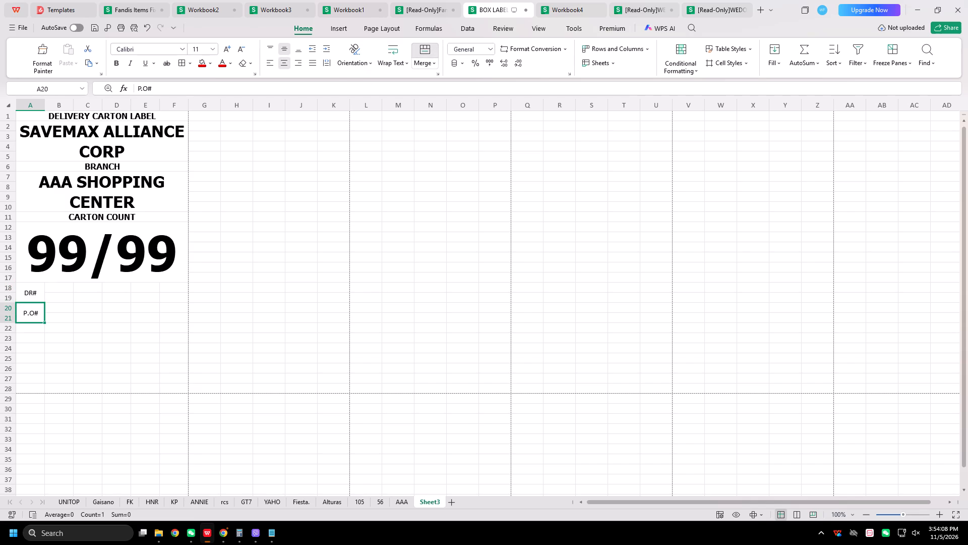
left_click_drag(53, 287, 163, 293)
Make the DR# caption size 14 and bold, and make the P.O# caption bold.
left_click(29, 294)
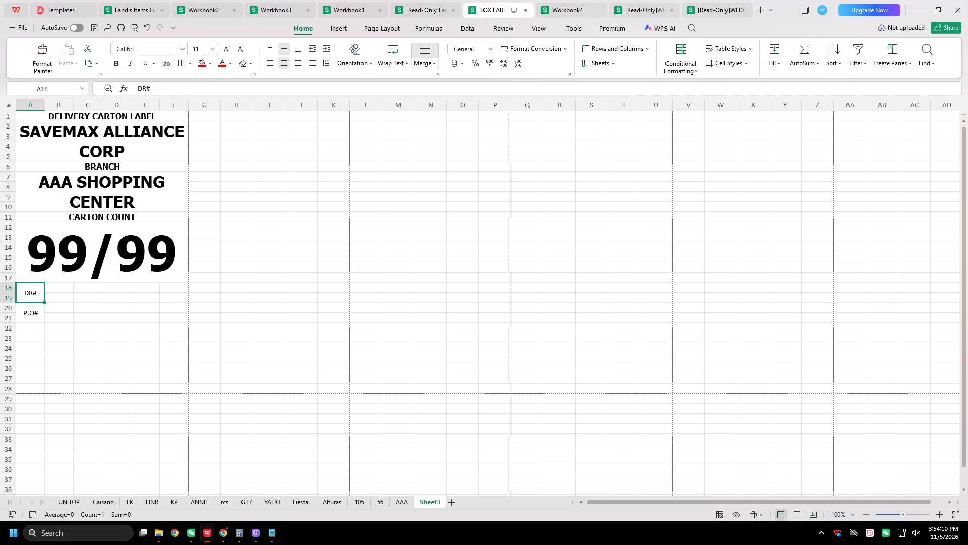
left_click(226, 50)
left_click(226, 50)
left_click_drag(51, 297, 25, 292)
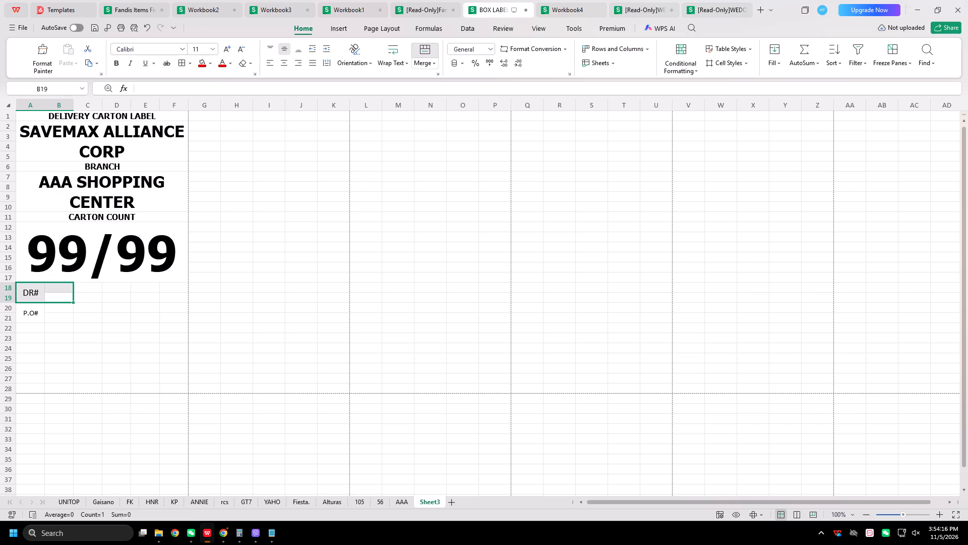
left_click(32, 295)
key("ctrl+b")
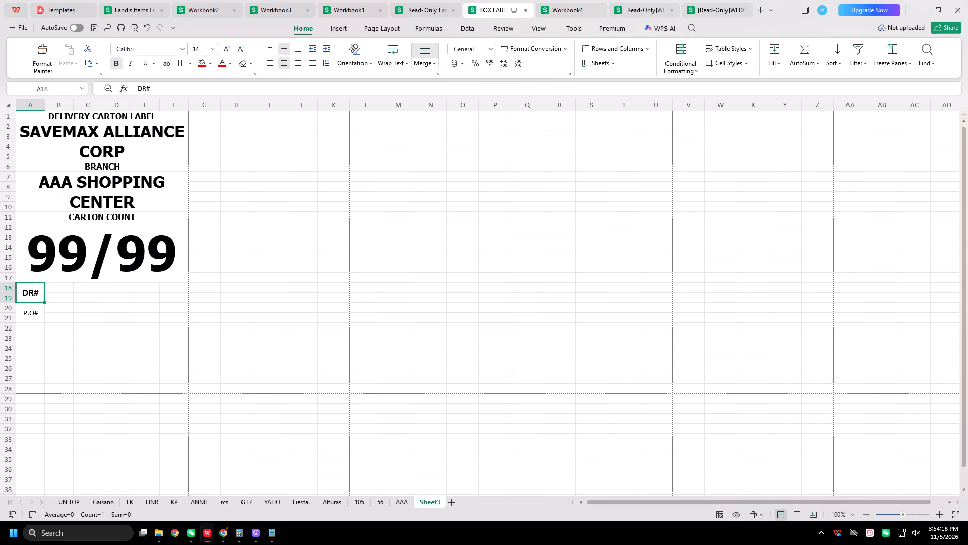
left_click(27, 313)
key("ctrl+b")
left_click(29, 293)
left_click(27, 318)
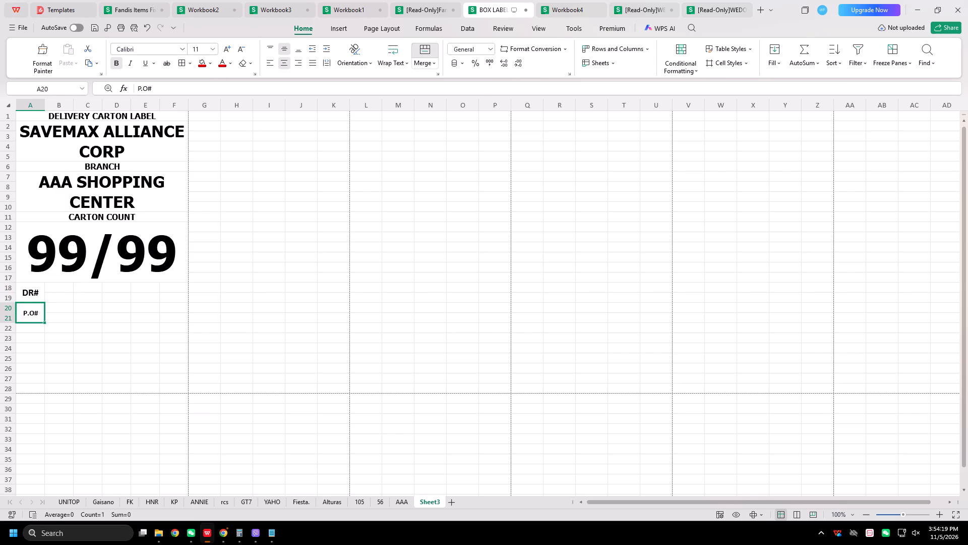
Set the font size of the P.O# caption in A20 to 14.
left_click(201, 48)
type("14")
key("Return")
Merge B18:F19 beside the DR# caption and B20:F21 beside the P.O# caption into single value cells.
left_click_drag(52, 286, 167, 294)
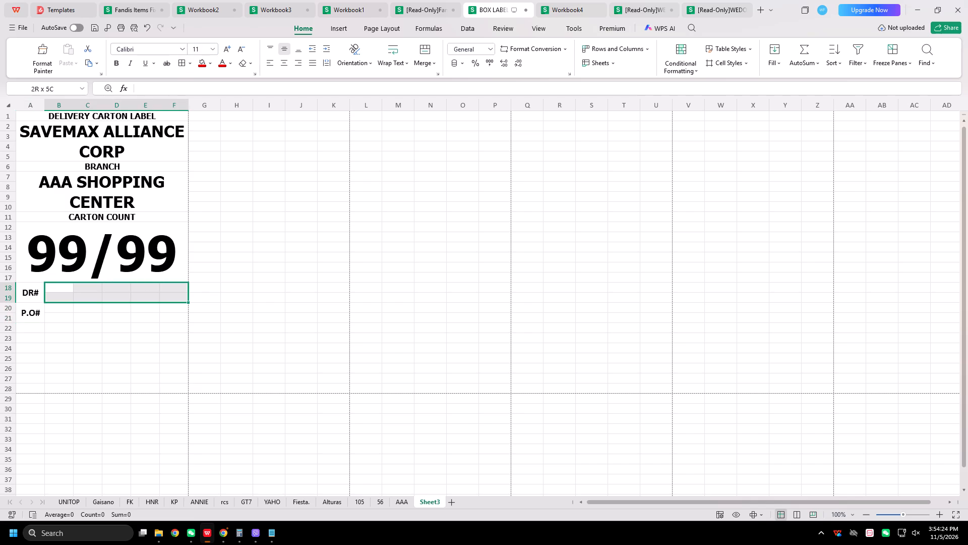
left_click_drag(167, 294, 168, 294)
left_click(422, 47)
left_click_drag(51, 307, 131, 312)
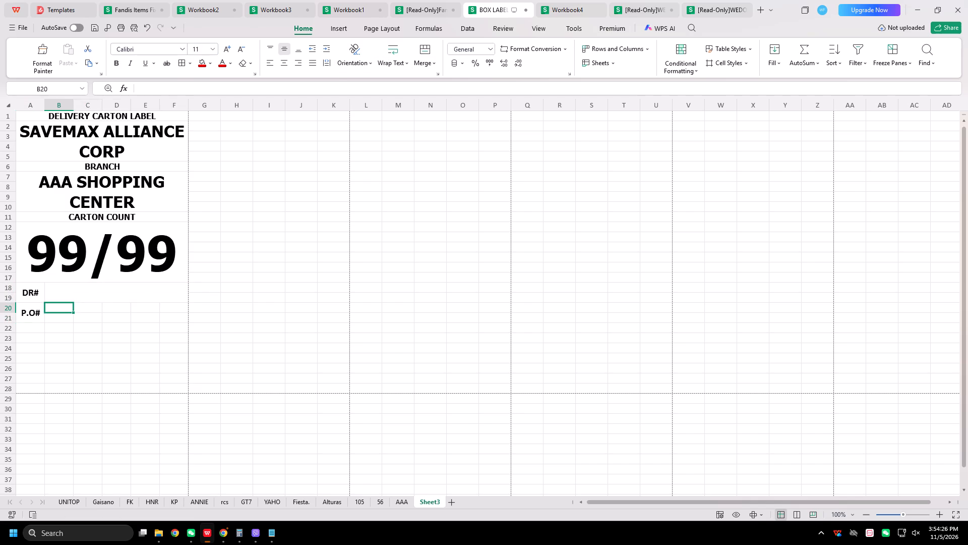
left_click_drag(131, 312, 173, 315)
left_click(429, 48)
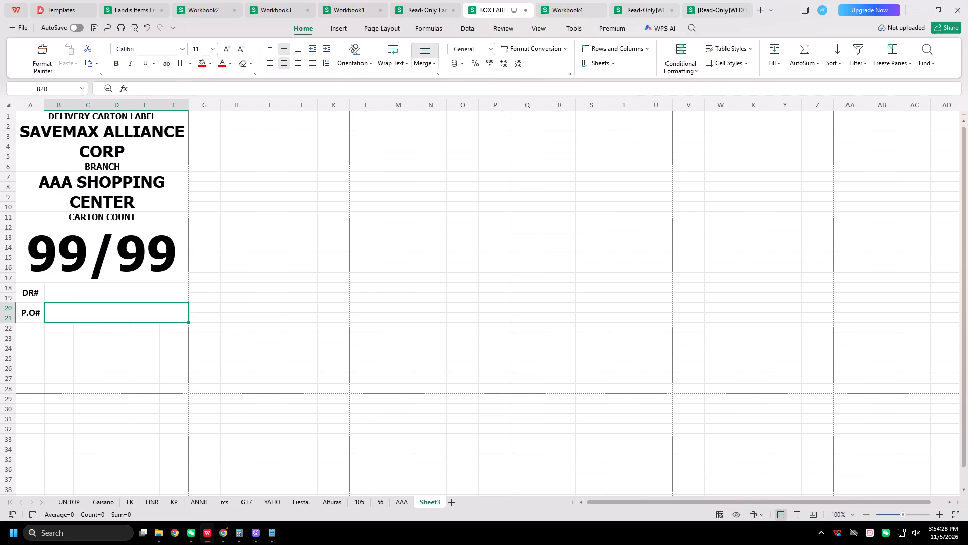
Merge A22:F22 and fill it with the heading FROM, copying the formatting of the CARTON COUNT heading.
left_click_drag(27, 329, 156, 333)
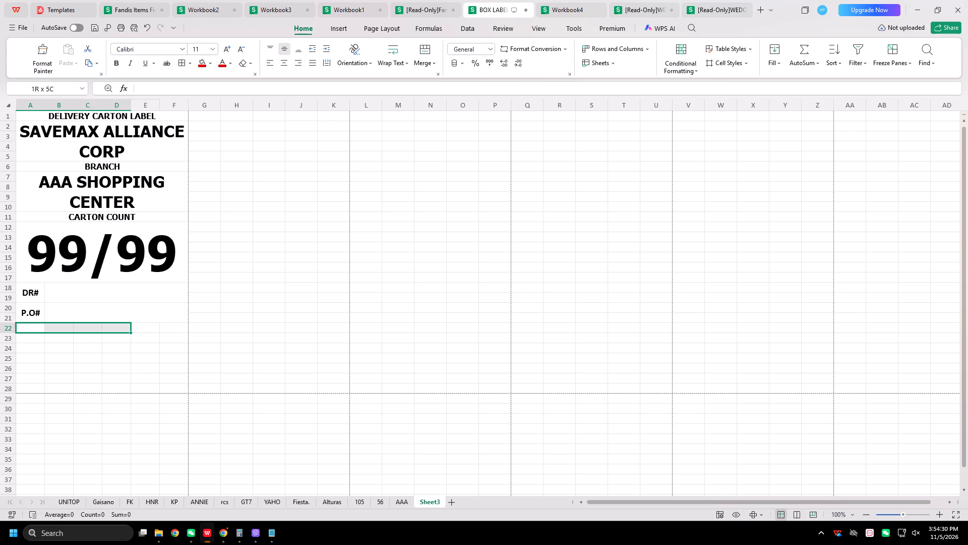
left_click_drag(156, 333, 167, 333)
left_click(430, 52)
type("FRO")
key("Escape")
left_click(94, 215)
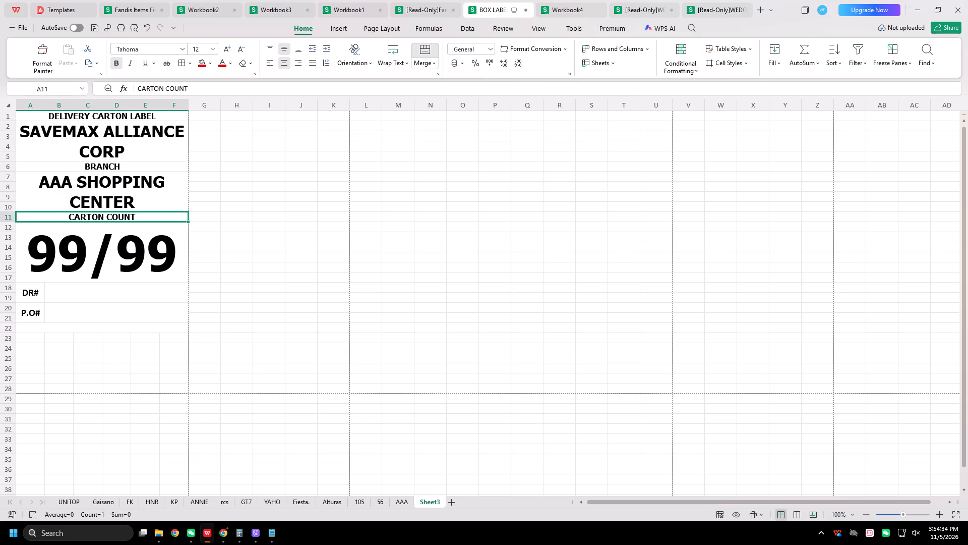
key("ctrl+c")
left_click(49, 326)
key("ctrl+v")
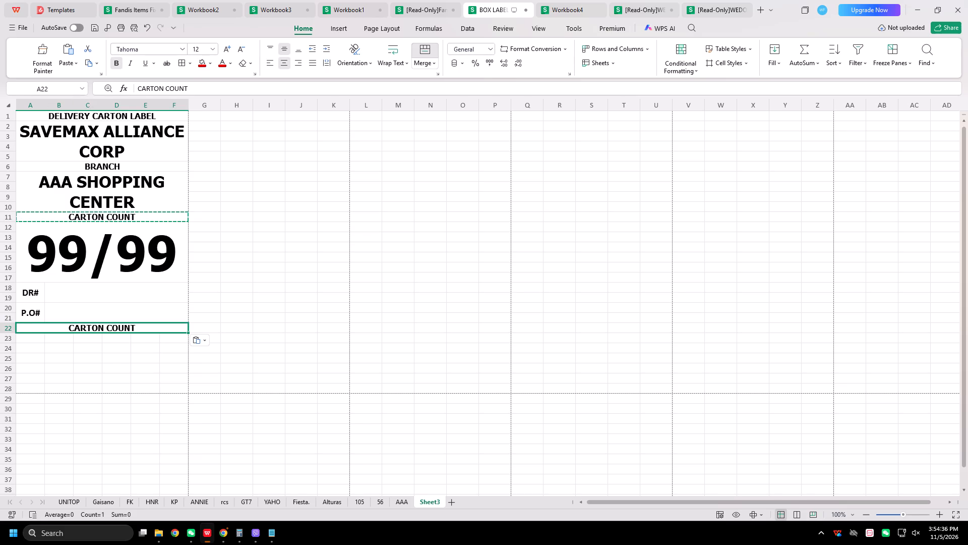
double_click(102, 329)
key("ctrl+a")
type("FROM")
key("Return")
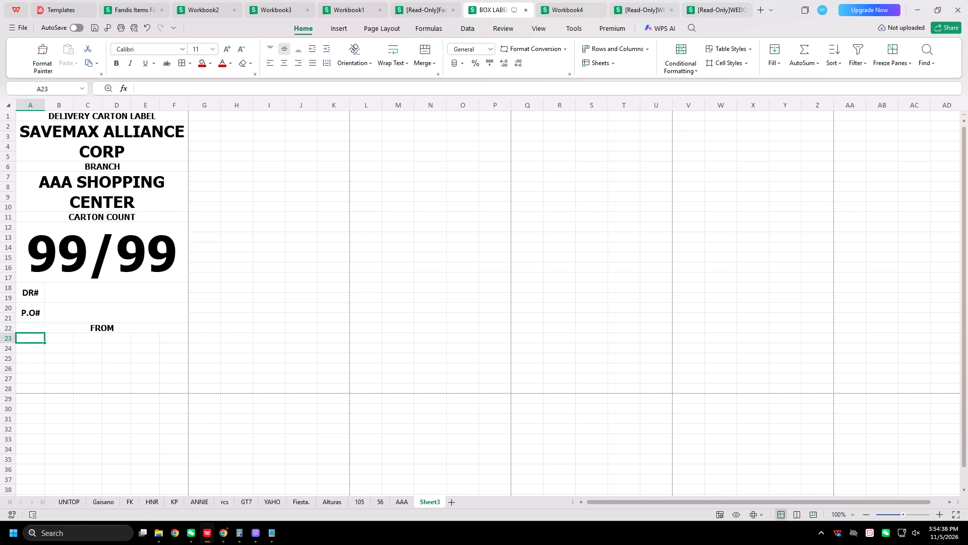
Merge A23:F24 below the FROM heading and enter WEDOSHOP INTERNATIONAL INC. as the sender name.
left_click_drag(22, 336, 173, 351)
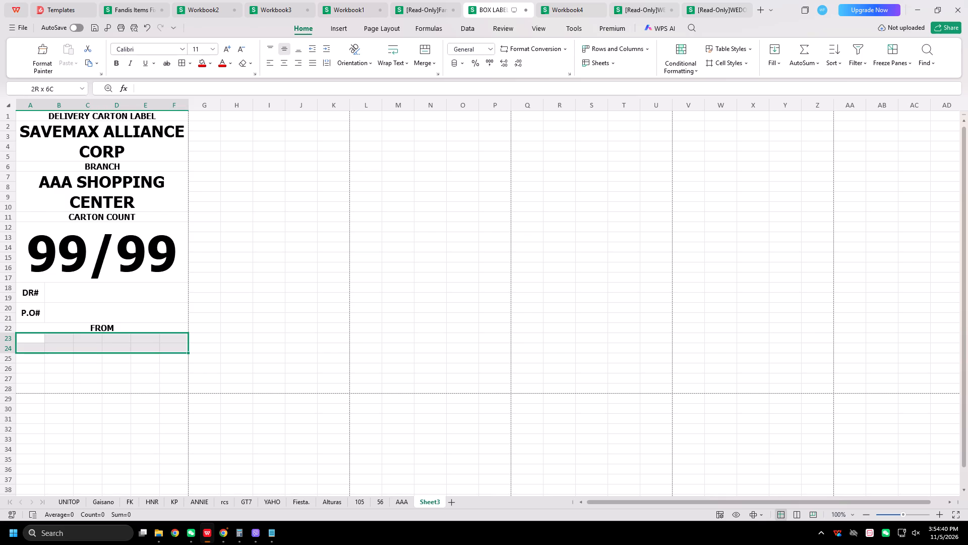
left_click_drag(173, 351, 173, 351)
left_click(418, 49)
type("WEDOSHOP INTERNATIONAL CORP.")
key("Return")
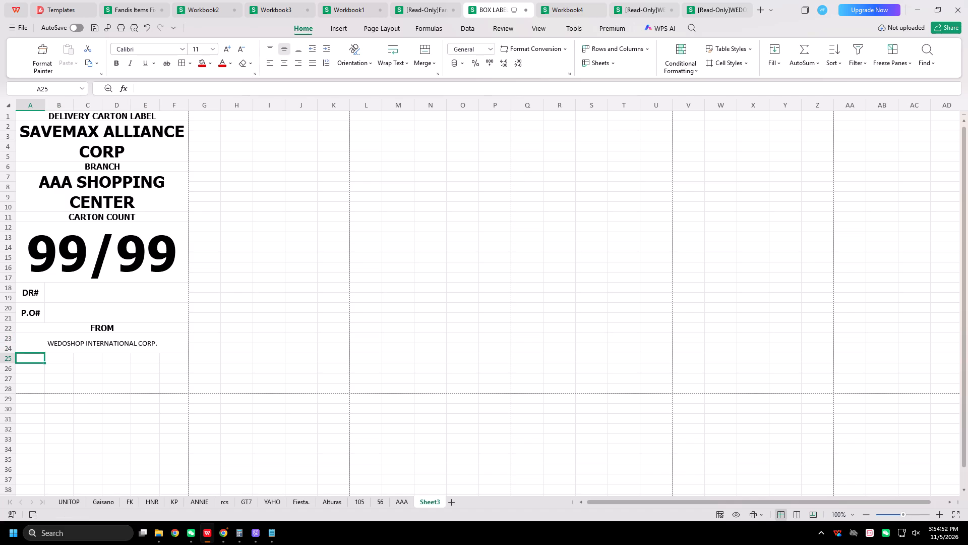
left_click(146, 345)
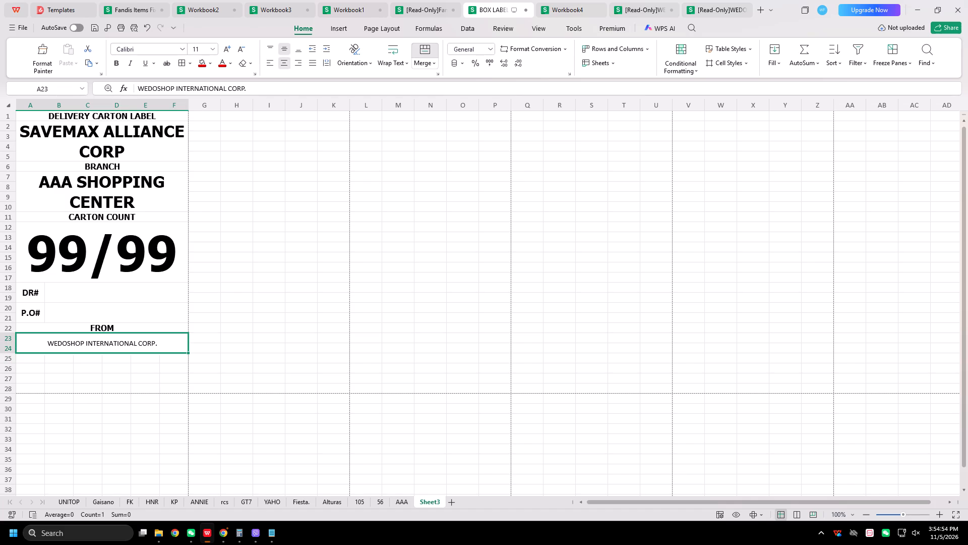
left_click_drag(227, 87, 287, 85)
type("INC.")
key("Return")
left_click(94, 339)
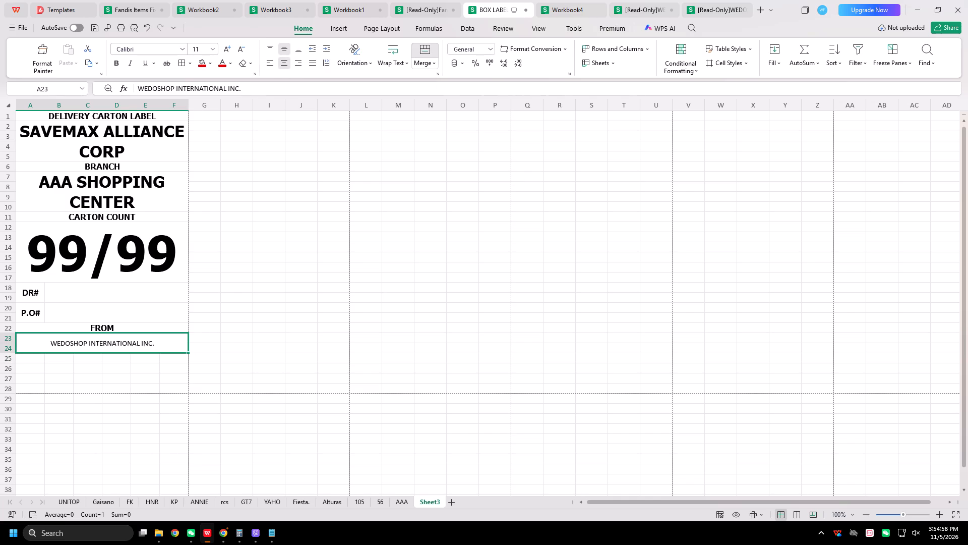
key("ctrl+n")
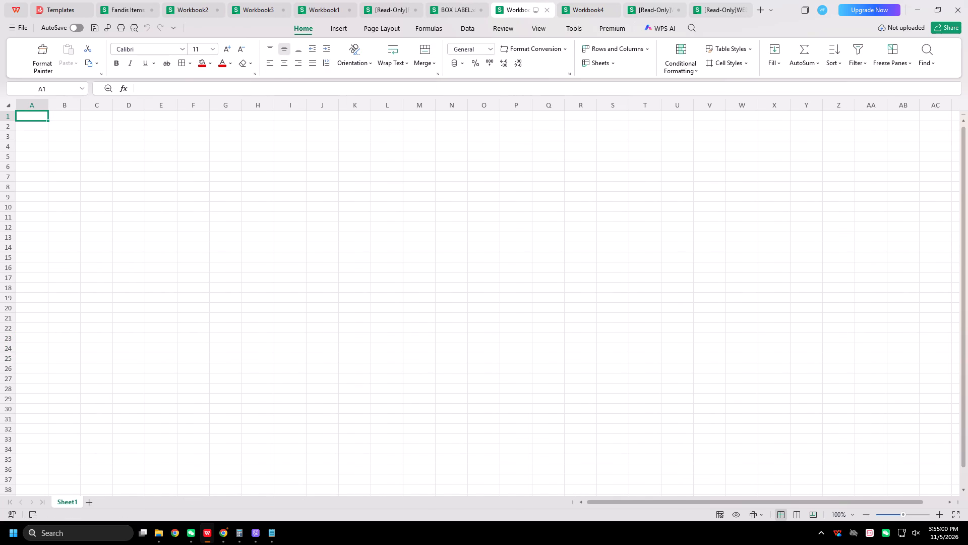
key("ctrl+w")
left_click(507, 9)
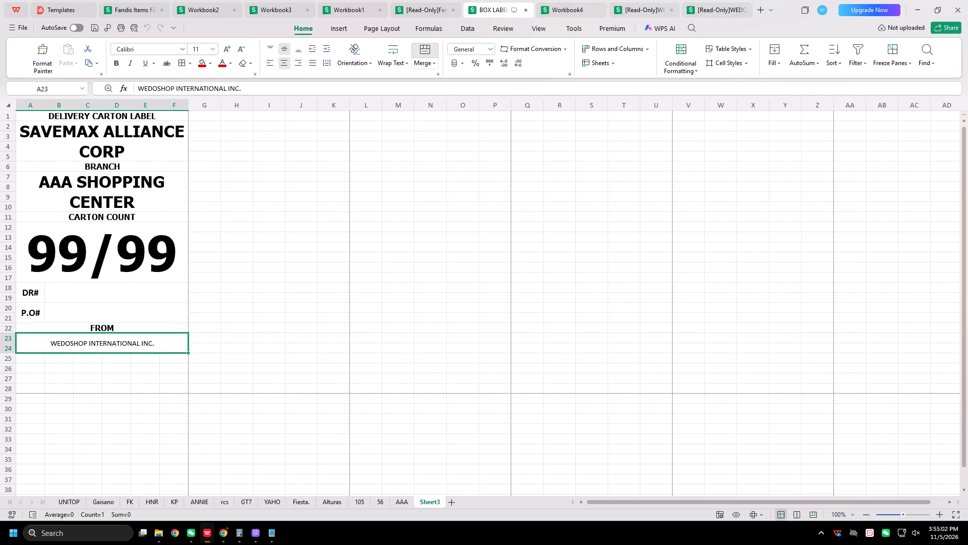
Format the sender name in A23 as bold Tahoma, size 12.
key("ctrl+b")
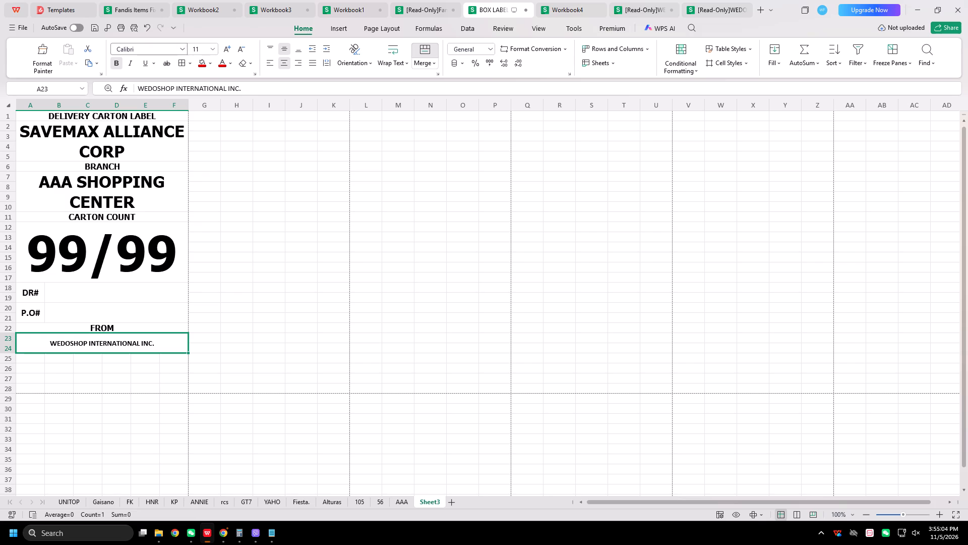
left_click(183, 50)
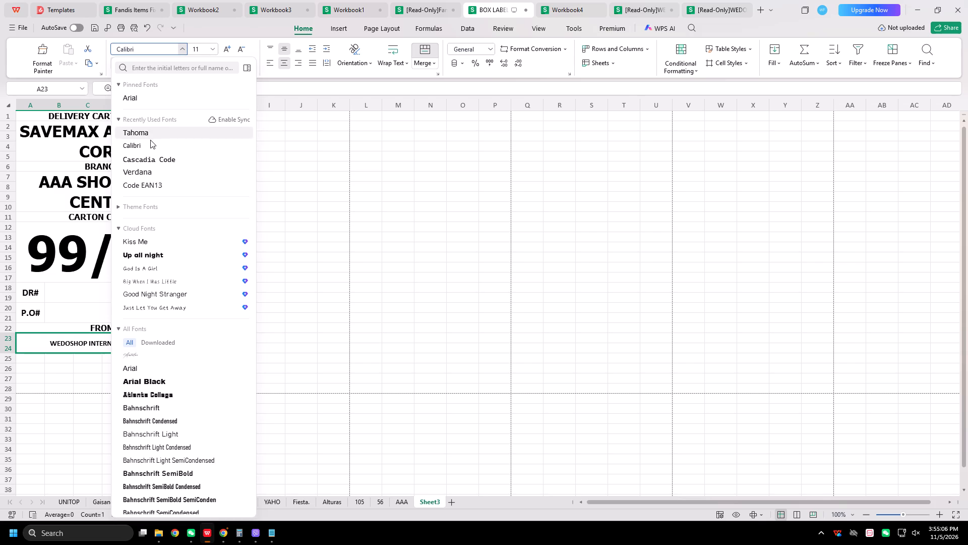
left_click(148, 134)
left_click(227, 51)
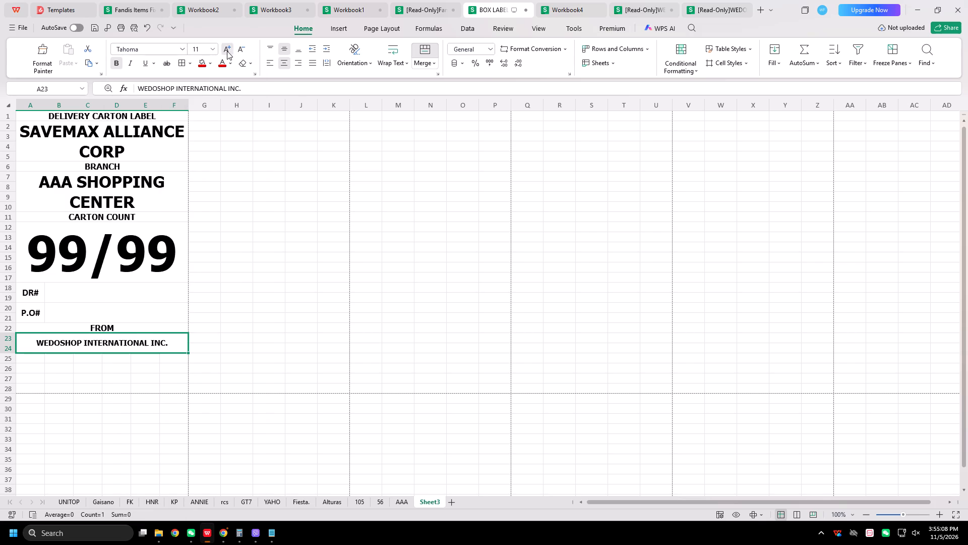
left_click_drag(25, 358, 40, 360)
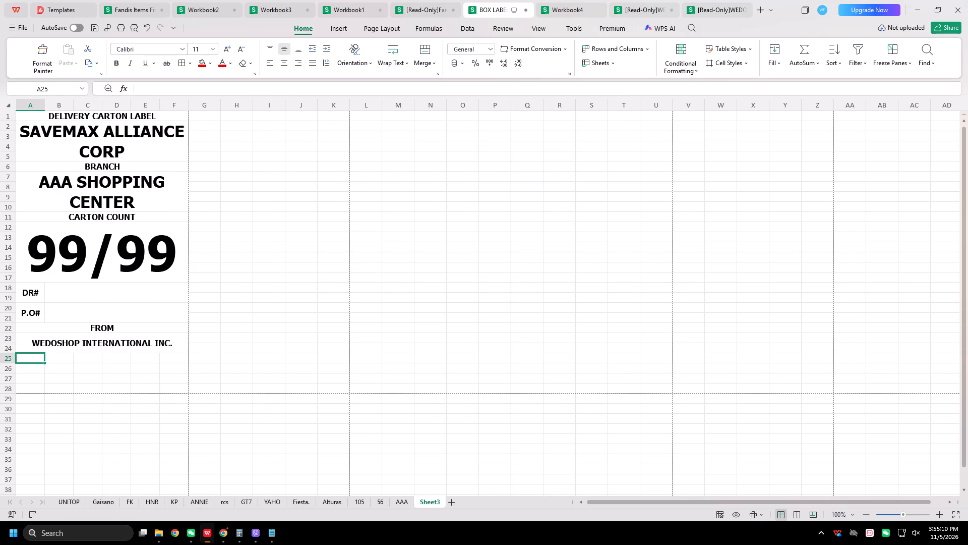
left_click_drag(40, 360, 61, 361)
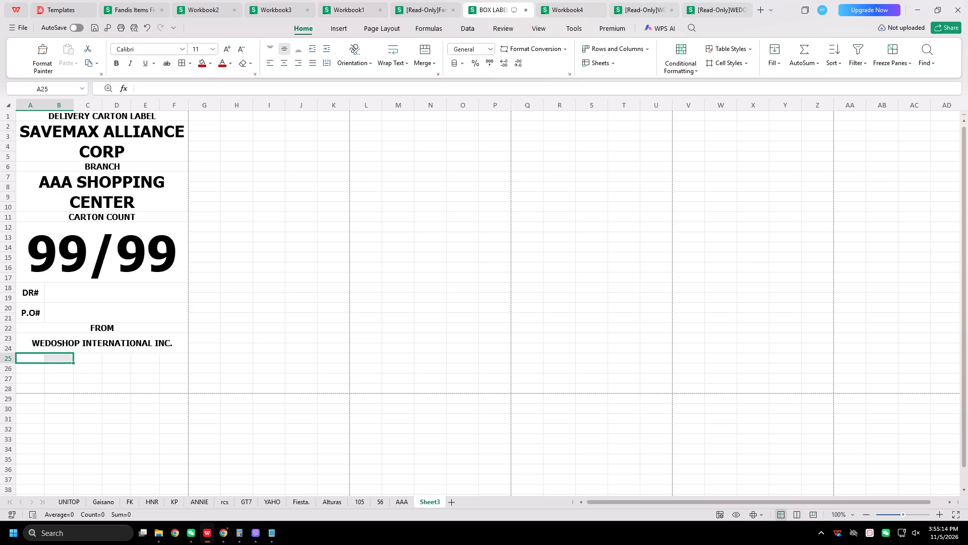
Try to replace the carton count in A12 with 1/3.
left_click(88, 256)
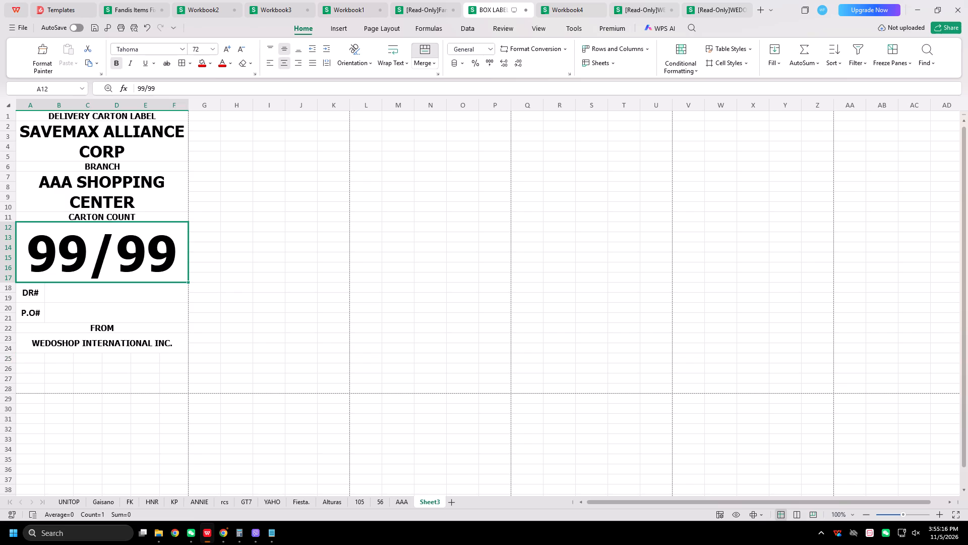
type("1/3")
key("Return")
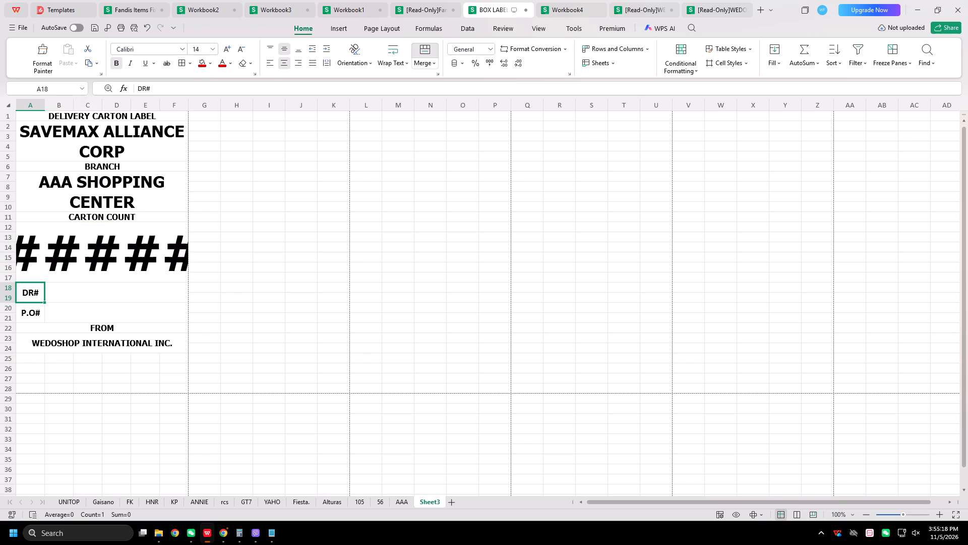
Set the number format of the carton count cell A12 to Text and enter 1/3 in it.
left_click(88, 256)
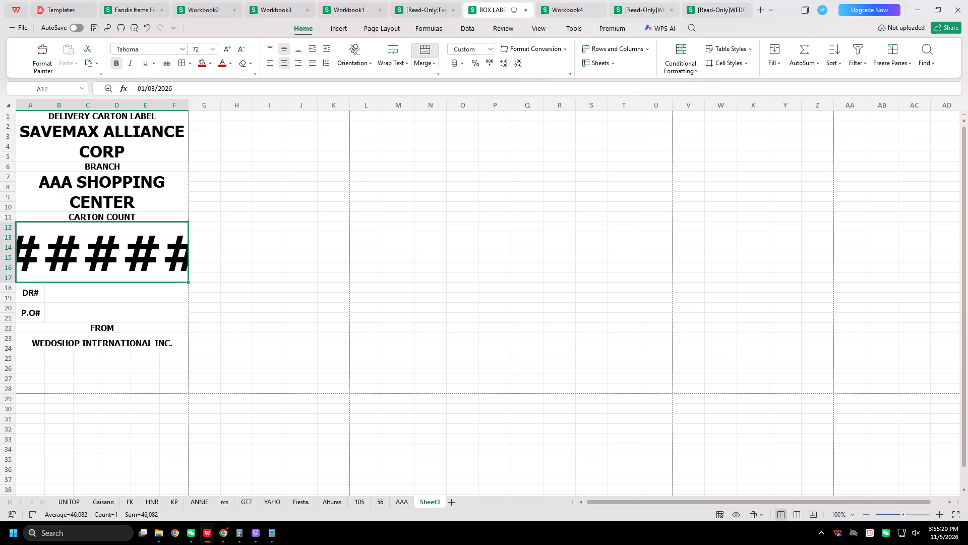
left_click(490, 48)
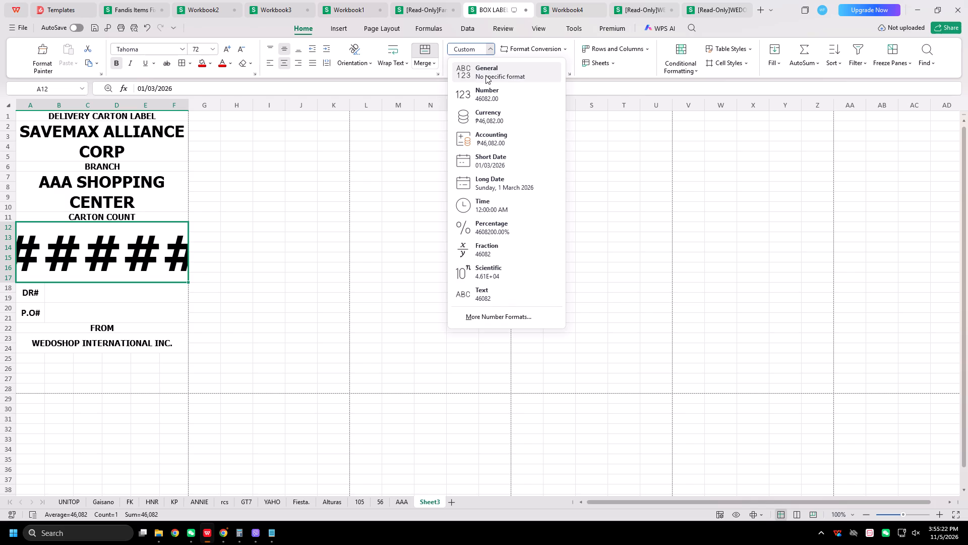
left_click(482, 294)
type("1/3")
key("Return")
Apply thick outside borders to the carton count, CARTON COUNT, branch name, BRANCH, company name and DELIVERY CARTON LABEL cells.
left_click(60, 263)
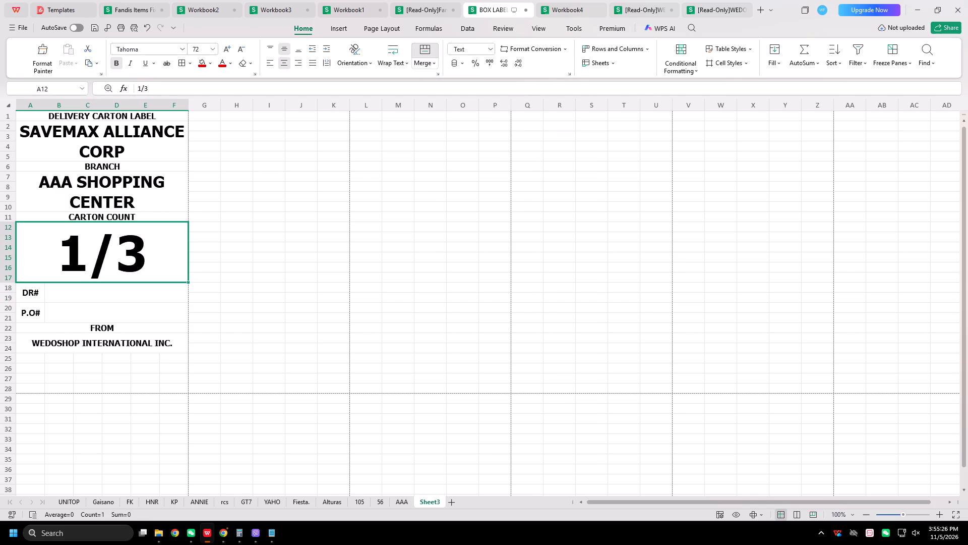
left_click(190, 61)
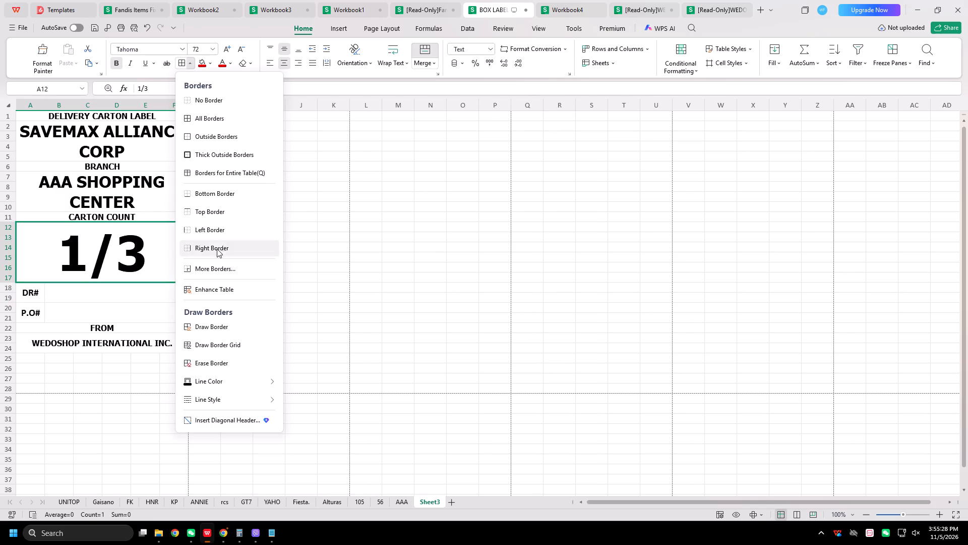
left_click(217, 151)
left_click(104, 213)
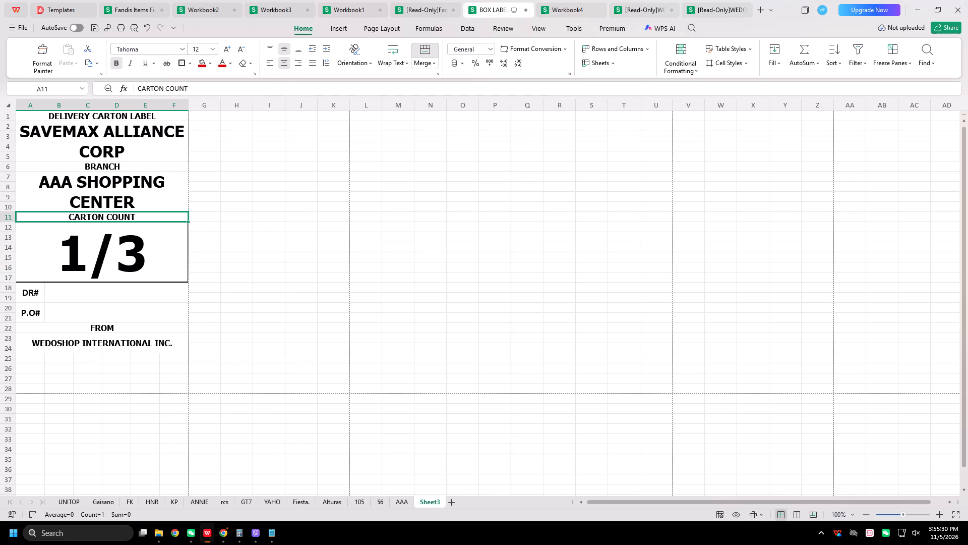
left_click(184, 61)
left_click(110, 188)
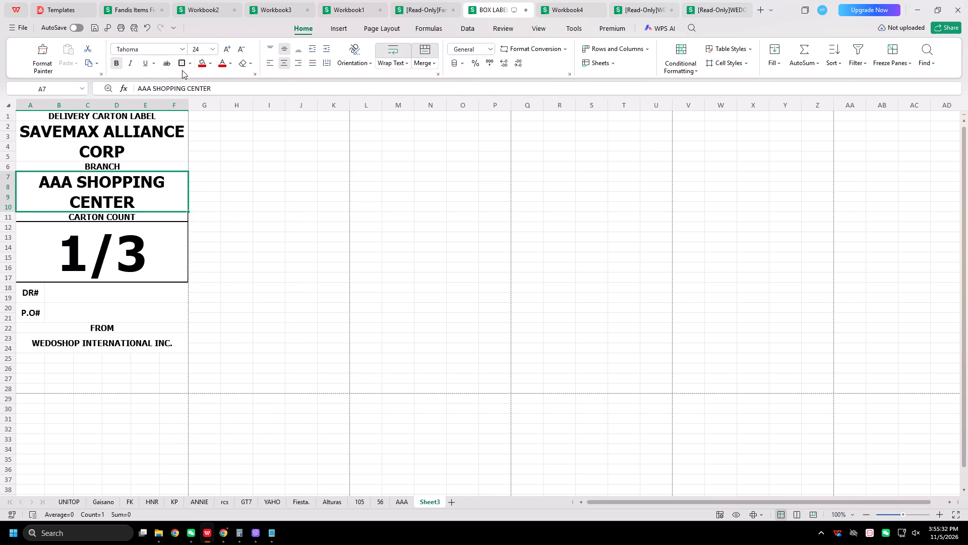
left_click(178, 64)
left_click(180, 63)
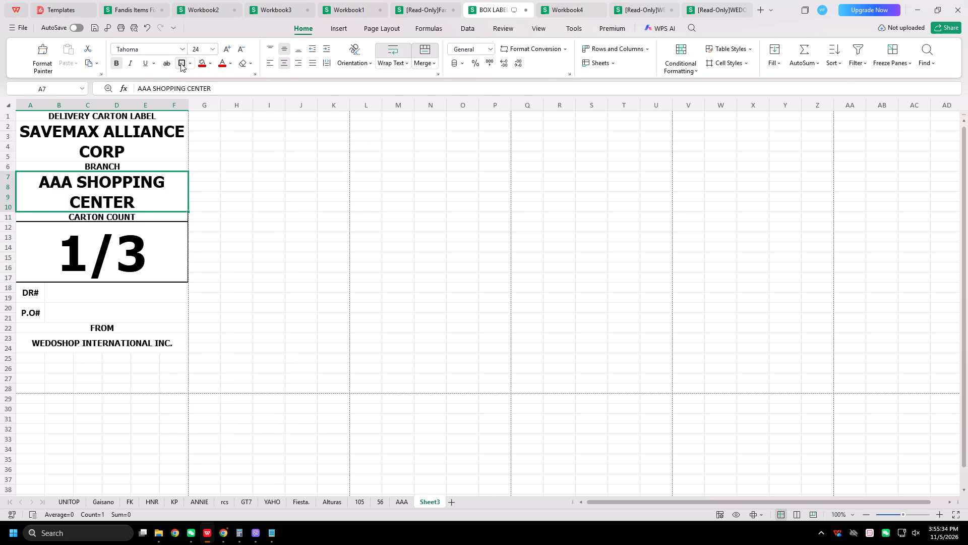
left_click(113, 163)
left_click(182, 60)
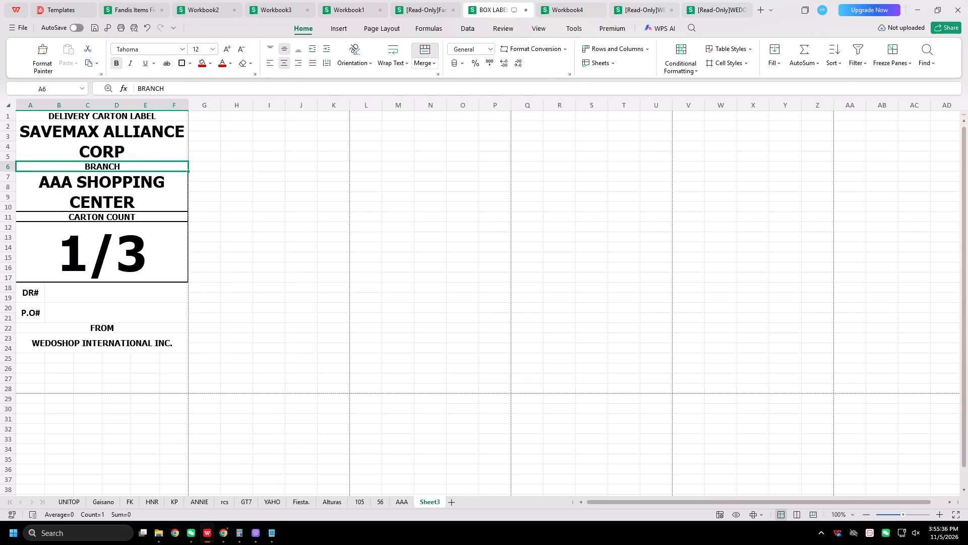
left_click(122, 135)
left_click(178, 63)
left_click(120, 115)
left_click(177, 64)
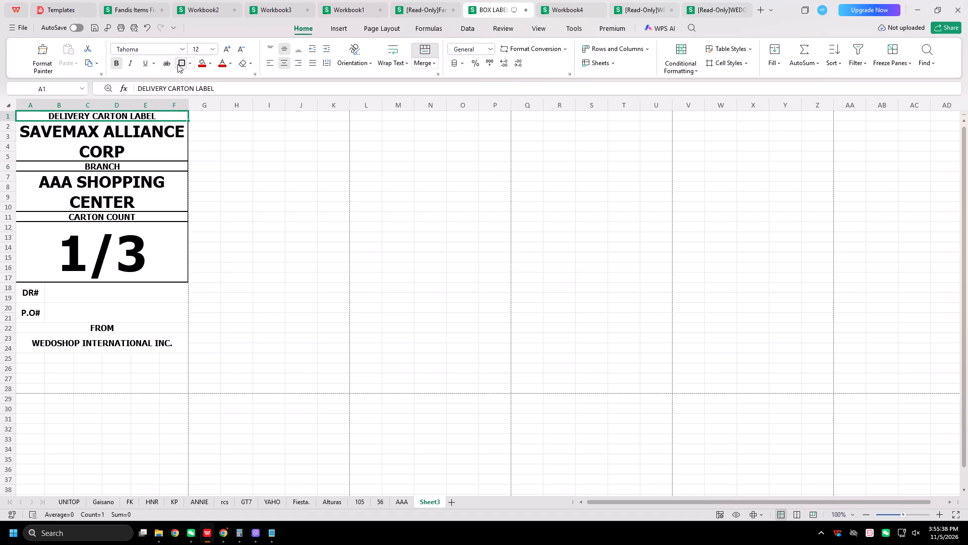
Apply thick outside borders to the blank DR# and P.O# value cells, the FROM heading and the sender name cell.
left_click(92, 288)
left_click(179, 66)
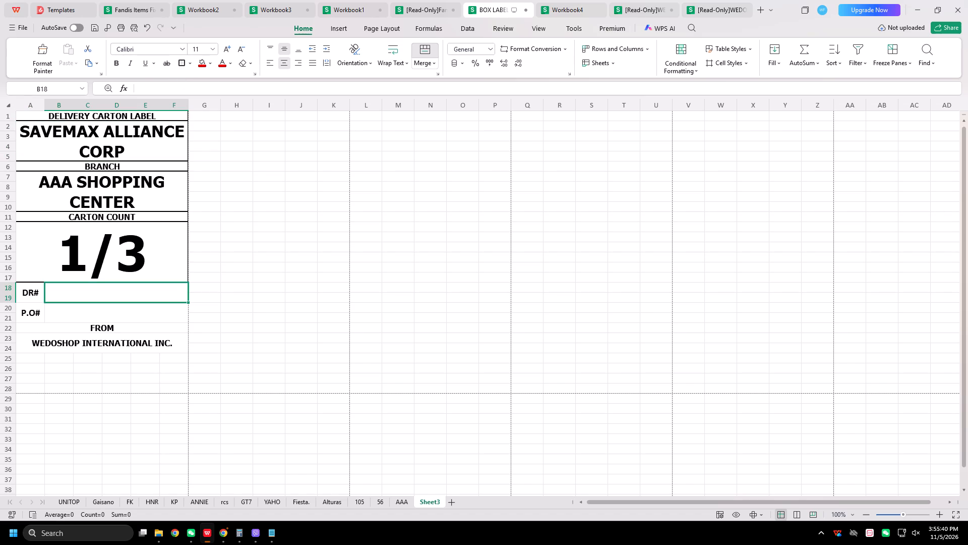
left_click(81, 309)
left_click(185, 62)
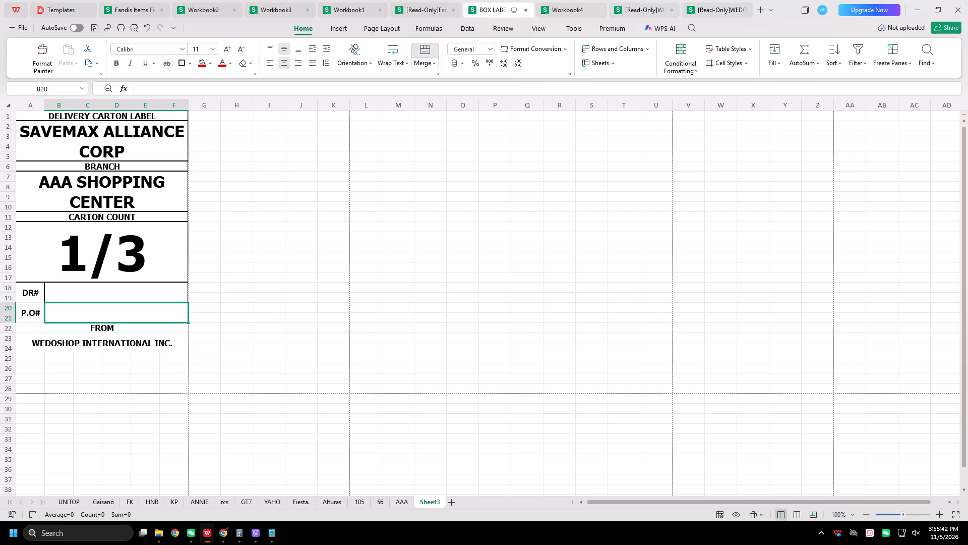
left_click(95, 326)
left_click(181, 59)
left_click(94, 344)
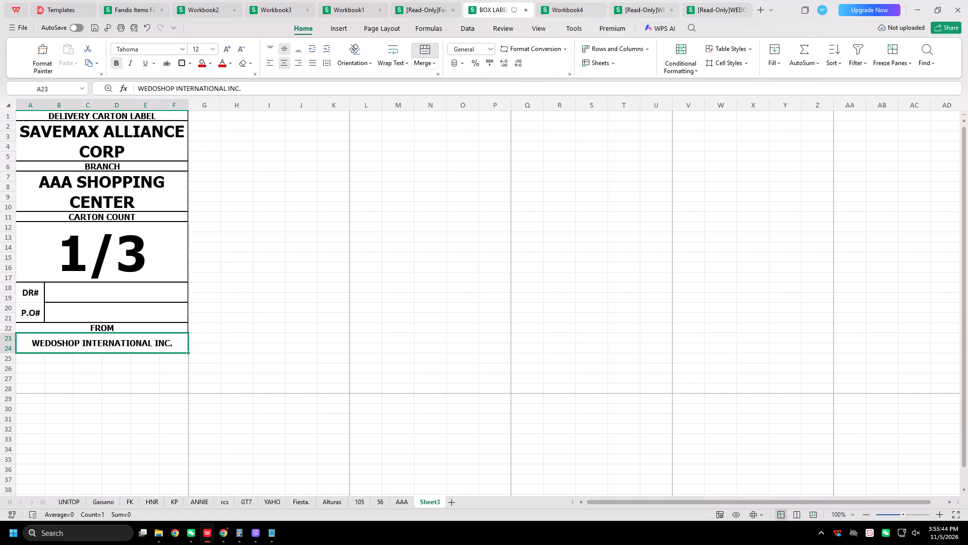
left_click(178, 63)
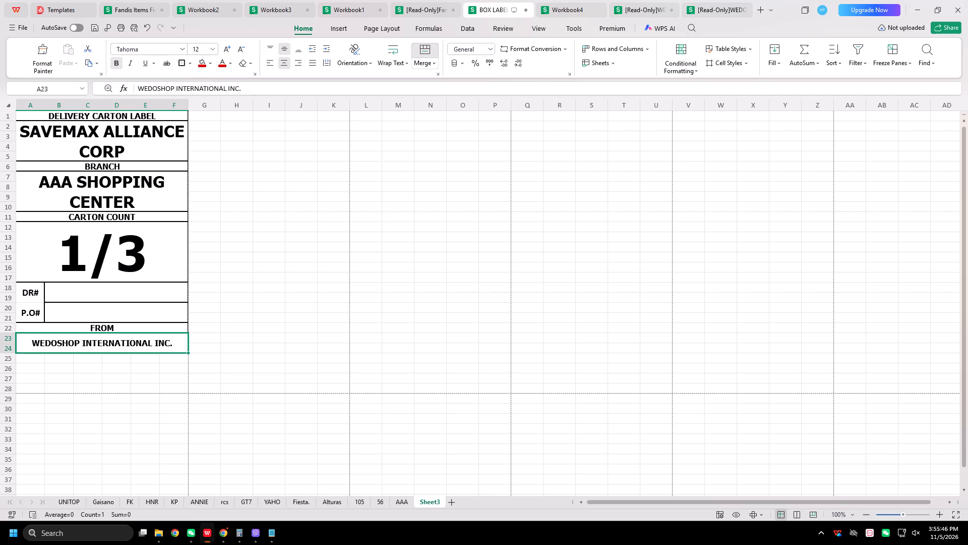
Apply thick outside borders to the P.O# and DR# label cells.
left_click(30, 308)
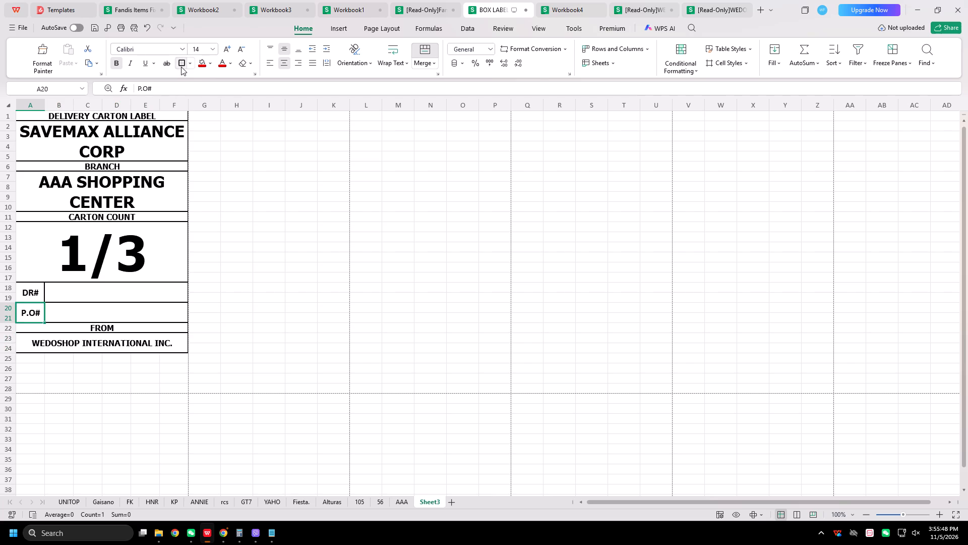
left_click(181, 67)
left_click(28, 292)
left_click(182, 62)
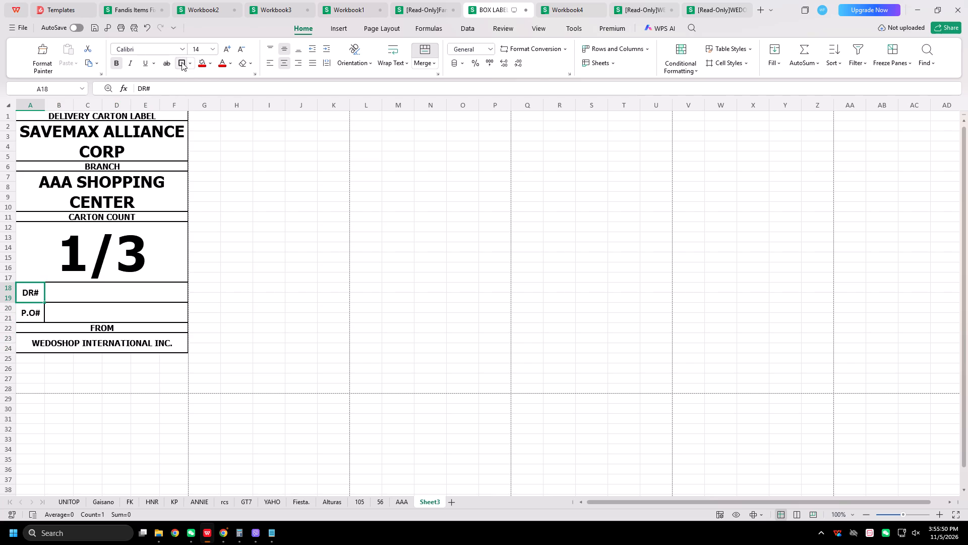
Set the font size of the 1/3 carton count in A12 to 62.
left_click(107, 258)
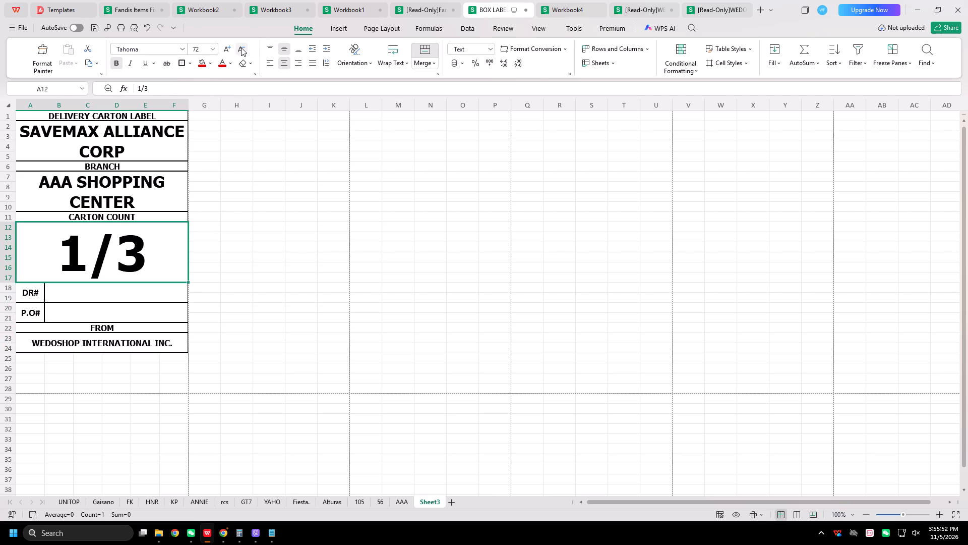
left_click(241, 47)
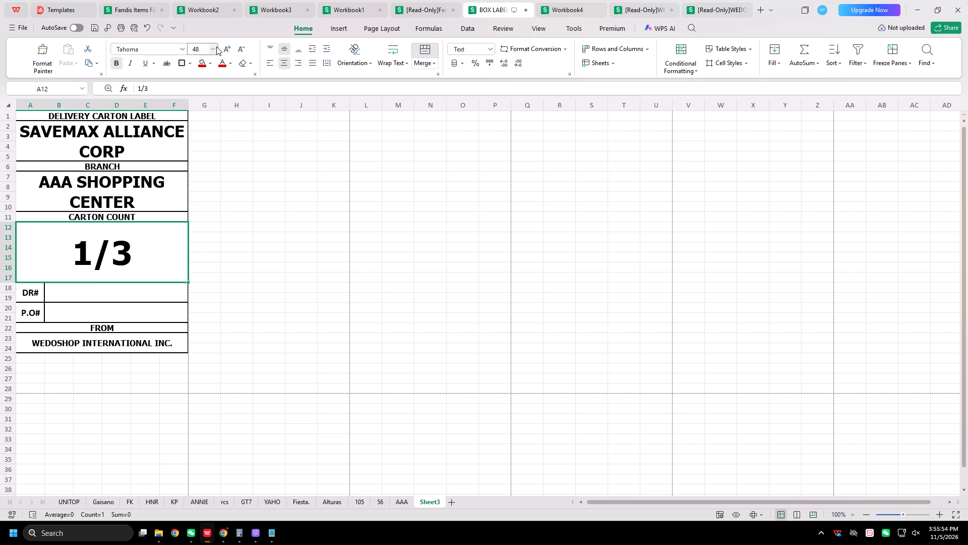
left_click(198, 48)
type("62")
key("Return")
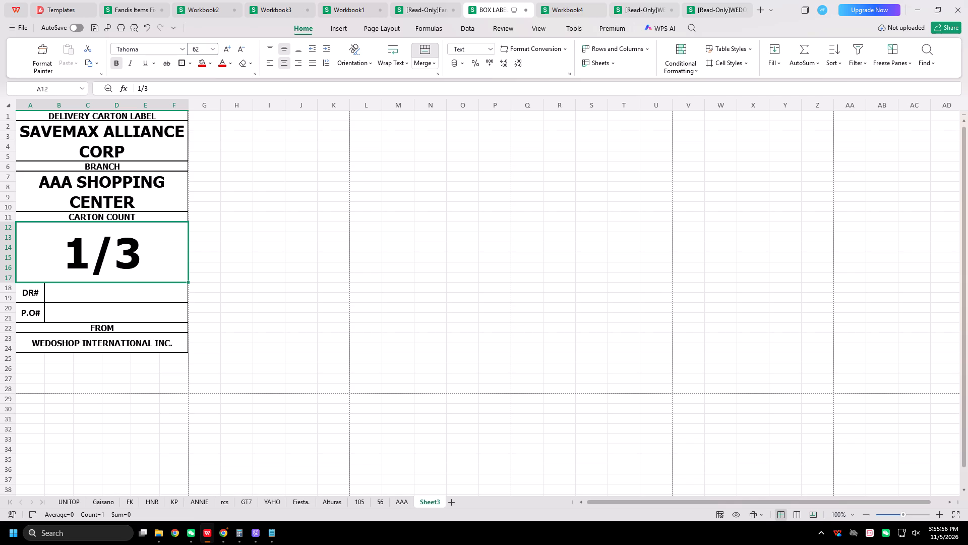
Delete row 17 under the carton count and check the label in the print preview.
left_click(6, 277)
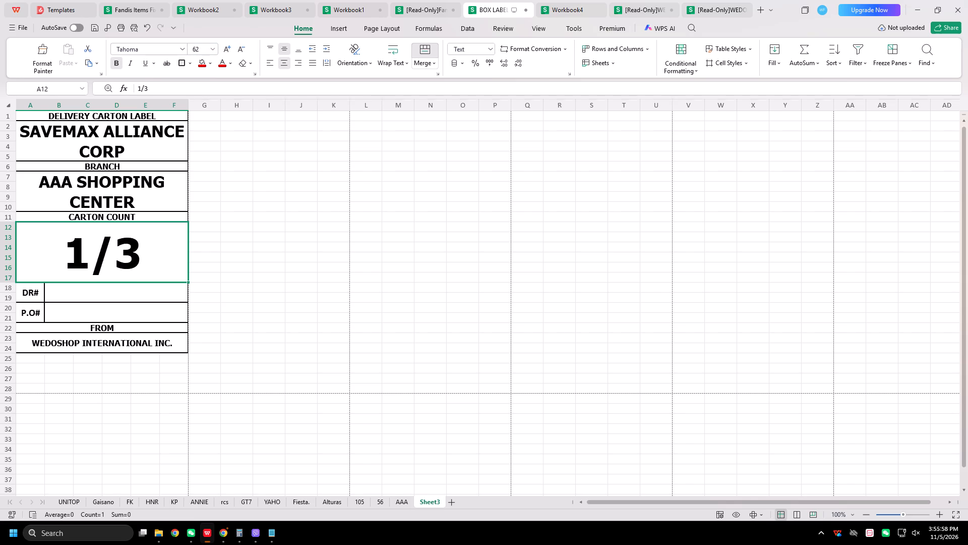
right_click(6, 277)
left_click(46, 58)
left_click(256, 244)
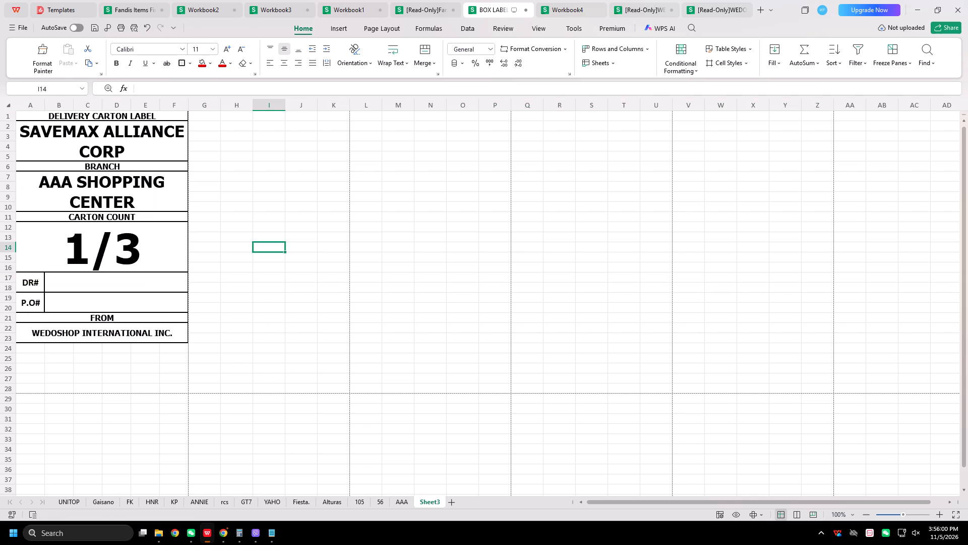
left_click(137, 28)
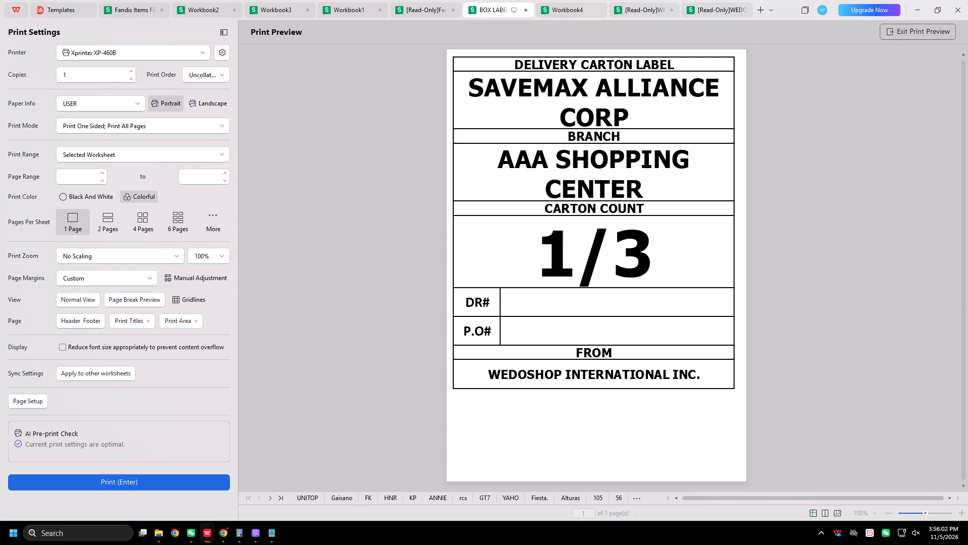
key("Escape")
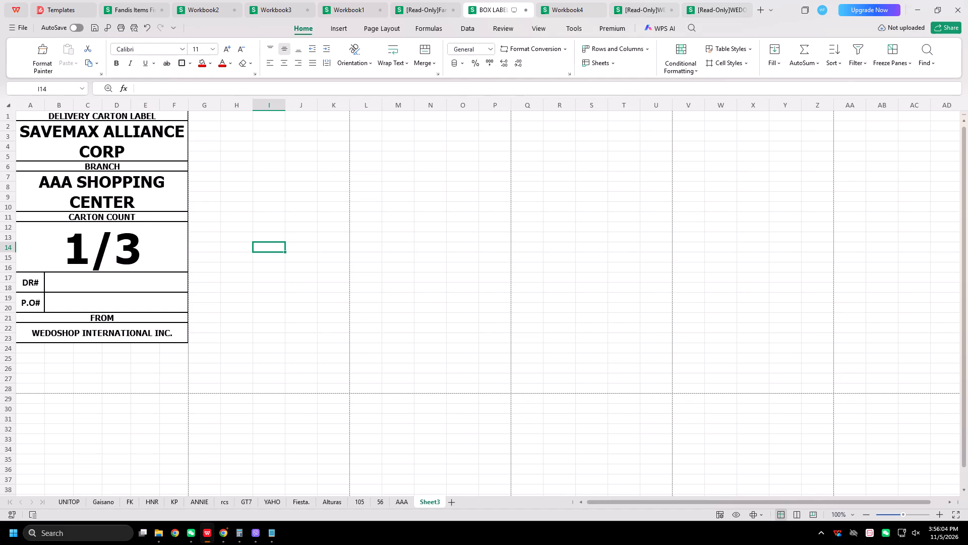
Insert a blank row at row 17, between the carton count and the DR# row.
left_click(8, 277)
right_click(8, 277)
left_click(45, 112)
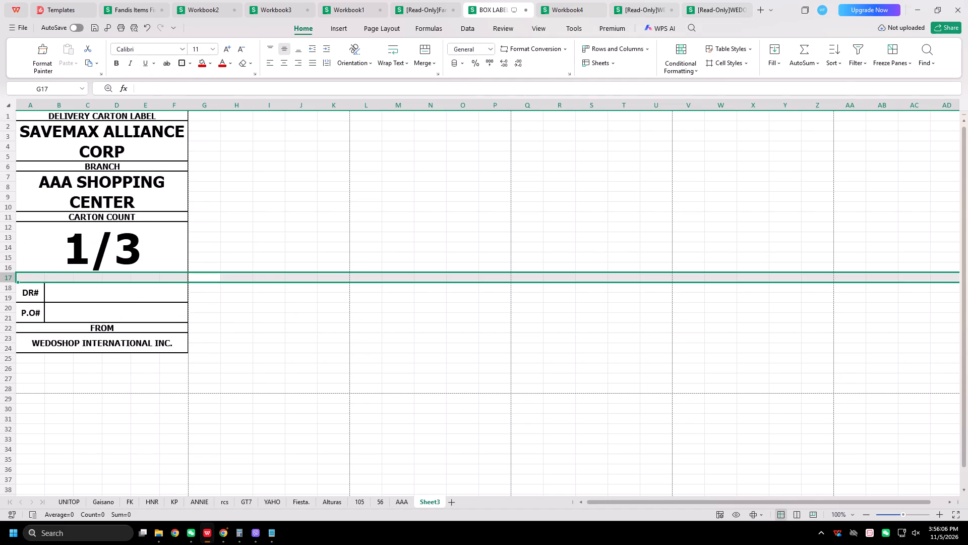
left_click(281, 255)
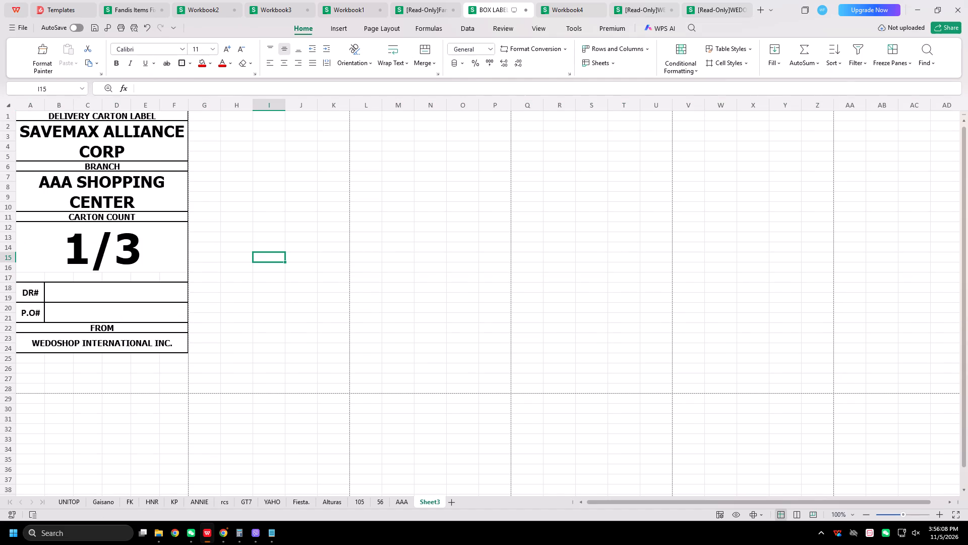
Set the row height of rows 1 to 29 to 15.
left_click_drag(10, 116, 0, 399)
right_click(0, 345)
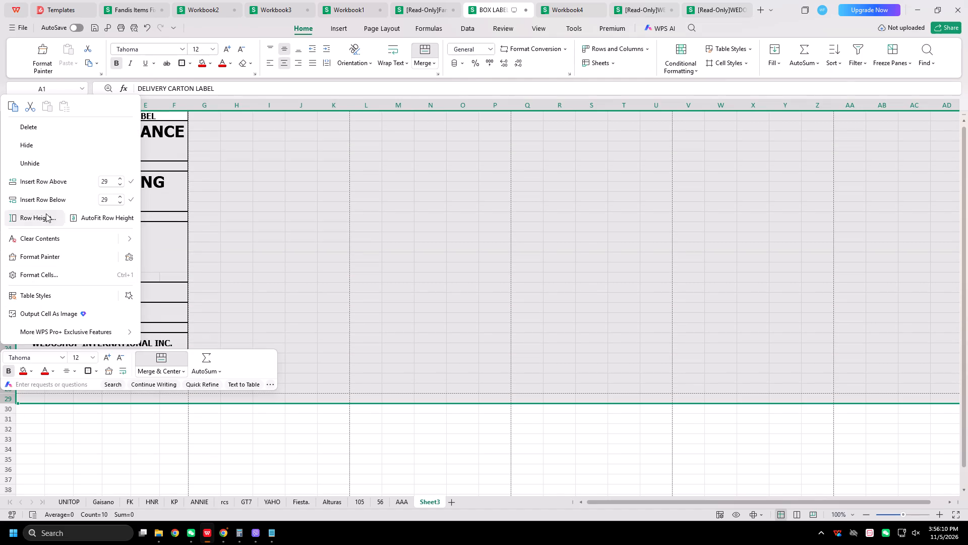
left_click(46, 213)
type("15")
key("Return")
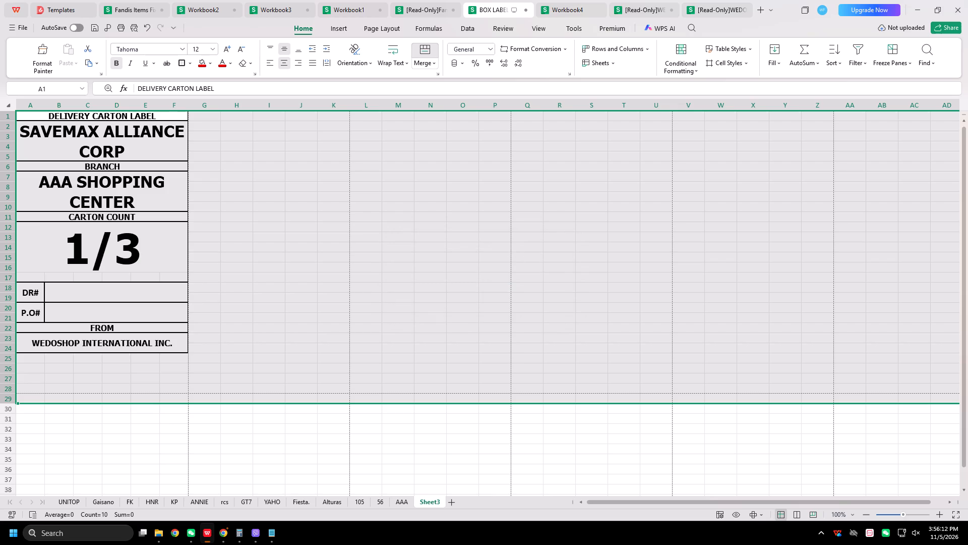
left_click(250, 277)
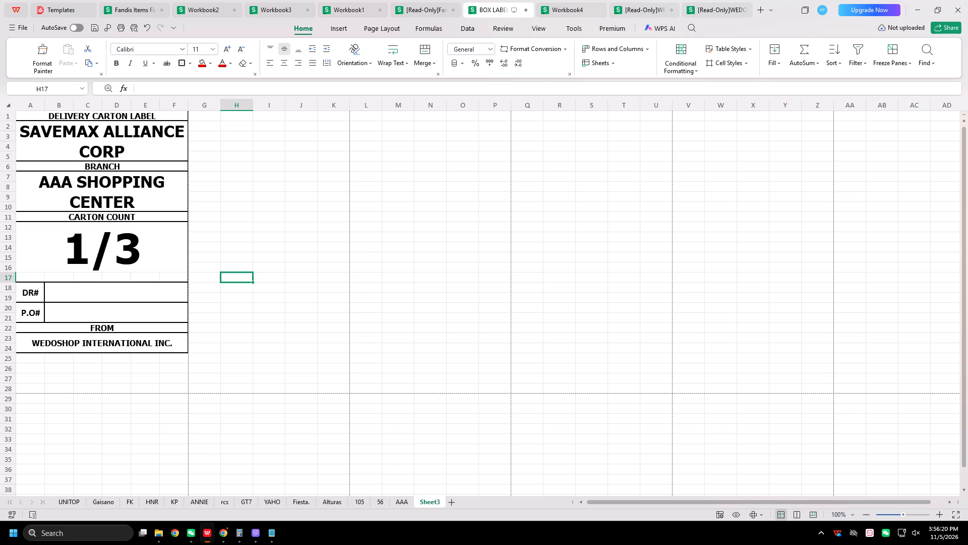
Enter CU27-0002 -10 in A26 below the label and make it bold.
key("Down")
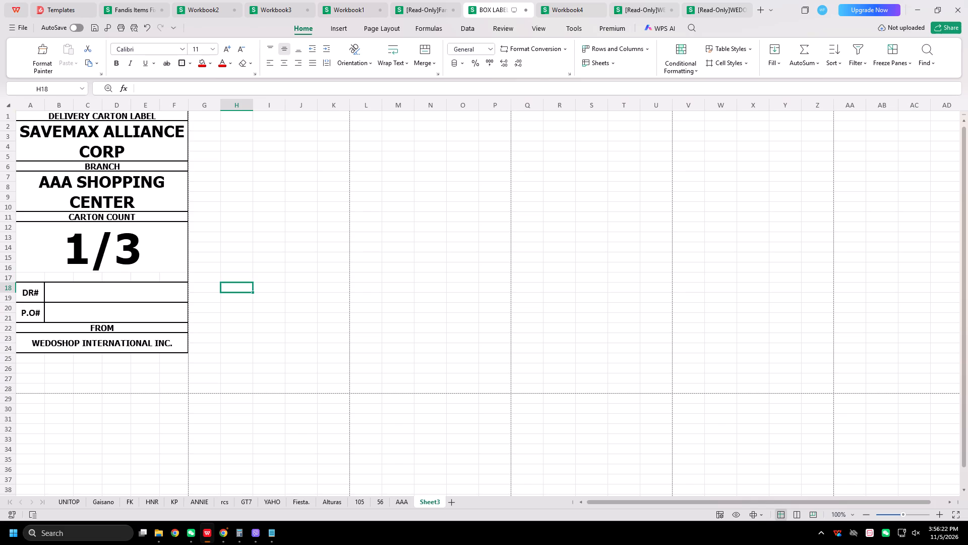
key("Down")
key("Down")
key("Down")
key("Down")
key("Down")
key("Down")
key("Down")
key("Left")
key("Left")
key("Left")
key("Left")
key("Left")
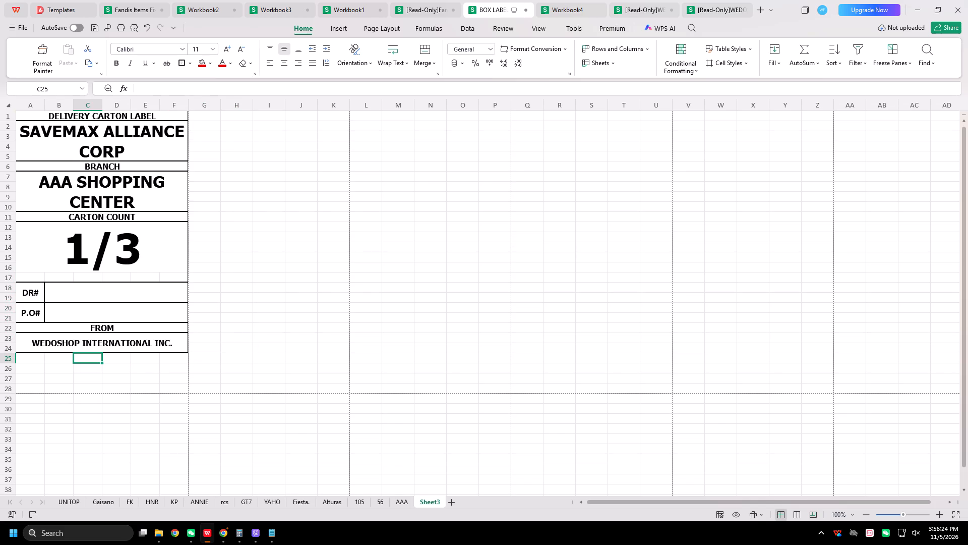
key("Left")
key("Left")
key("Down")
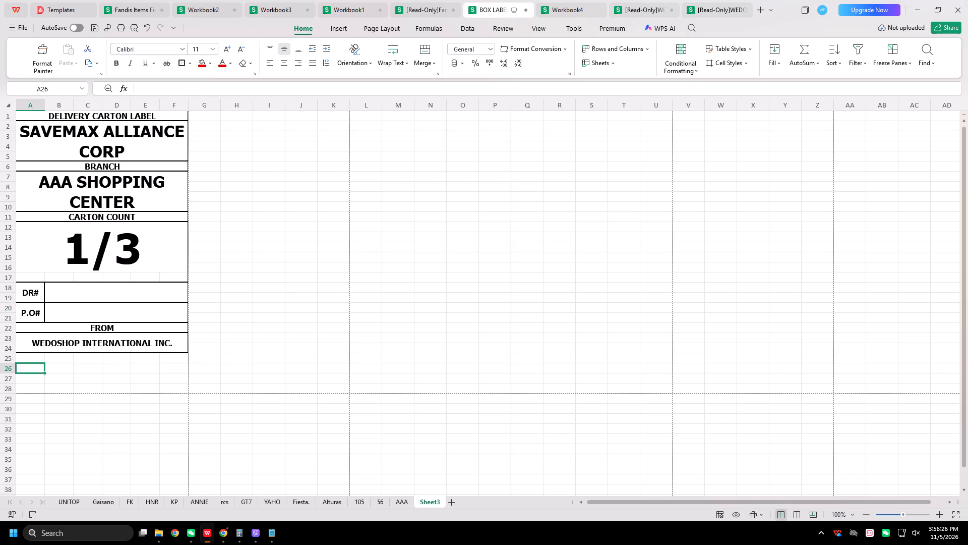
type("CU")
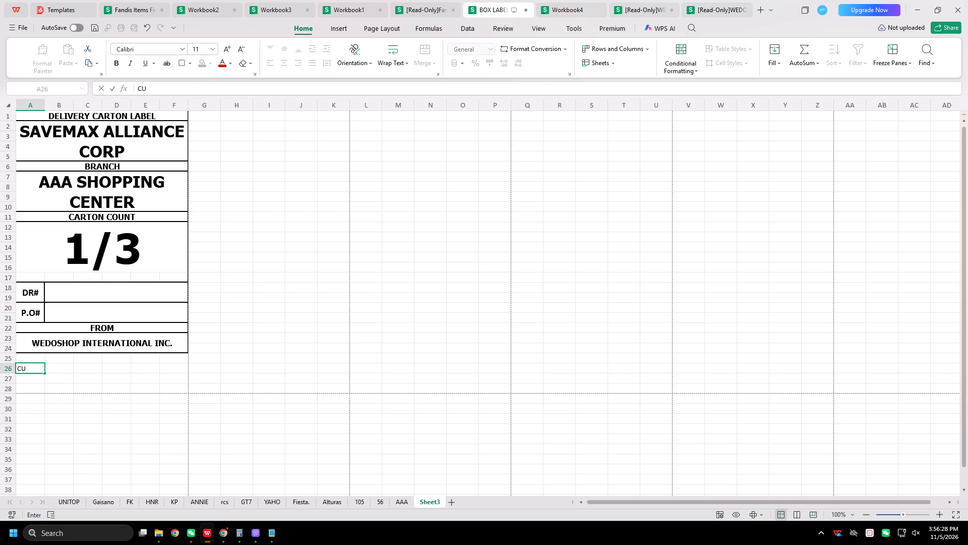
type("27-0002")
key("space")
type("-10")
type("PC")
key("BackSpace")
key("BackSpace")
key("Return")
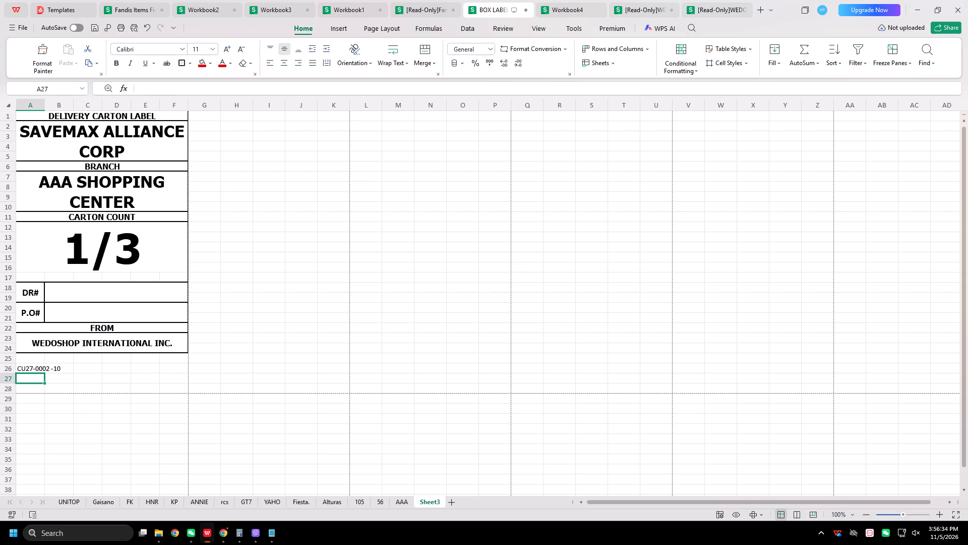
left_click(34, 370)
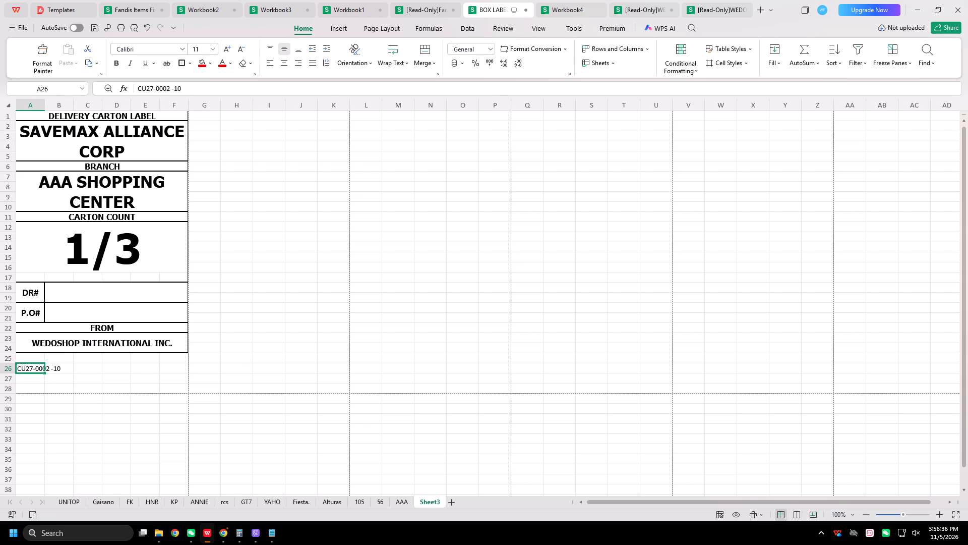
key("ctrl+b")
Enter FDS-LIGHT-T2 - 22 in A27 and make it bold.
left_click(31, 378)
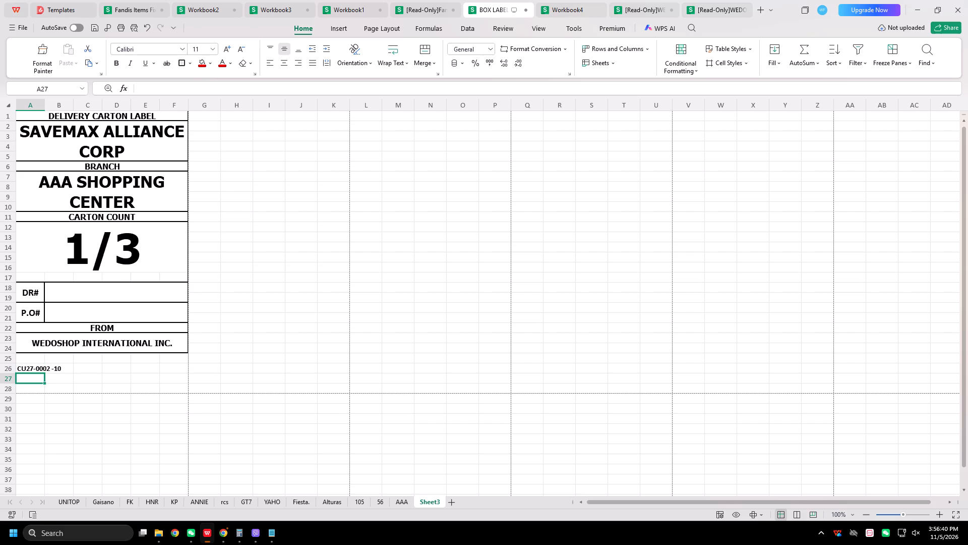
type("FDS-LIGHT-T2")
type("-22")
key("BackSpace")
key("BackSpace")
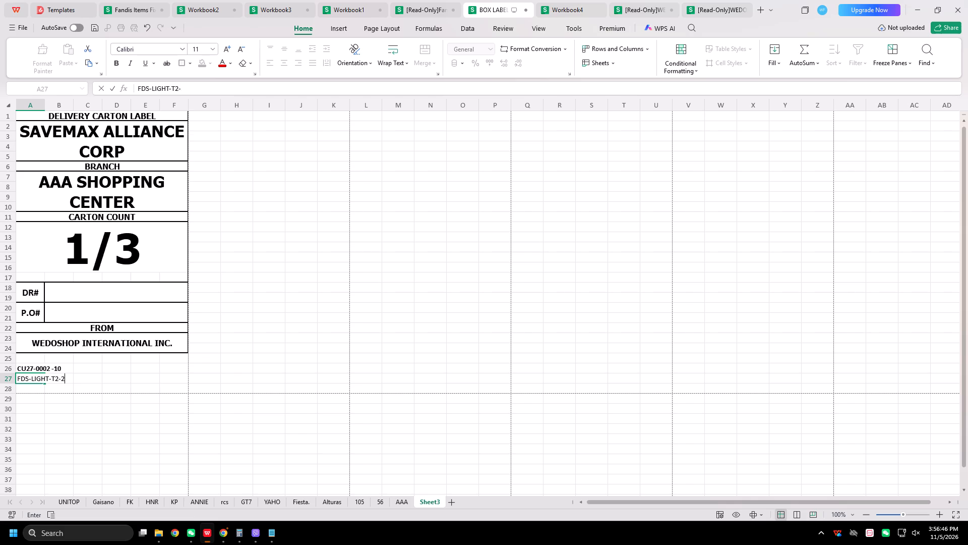
key("BackSpace")
key("space")
type("- 22")
key("Return")
key("Up")
key("ctrl+b")
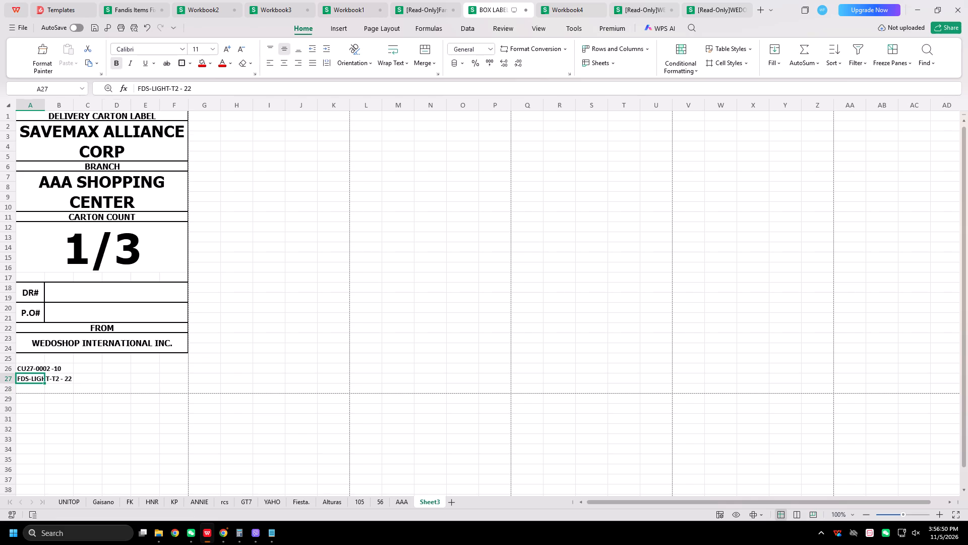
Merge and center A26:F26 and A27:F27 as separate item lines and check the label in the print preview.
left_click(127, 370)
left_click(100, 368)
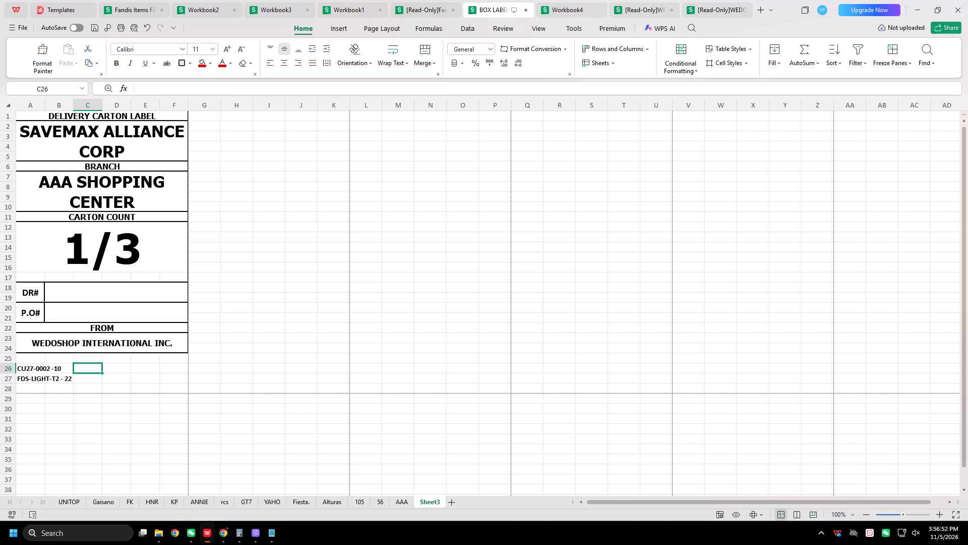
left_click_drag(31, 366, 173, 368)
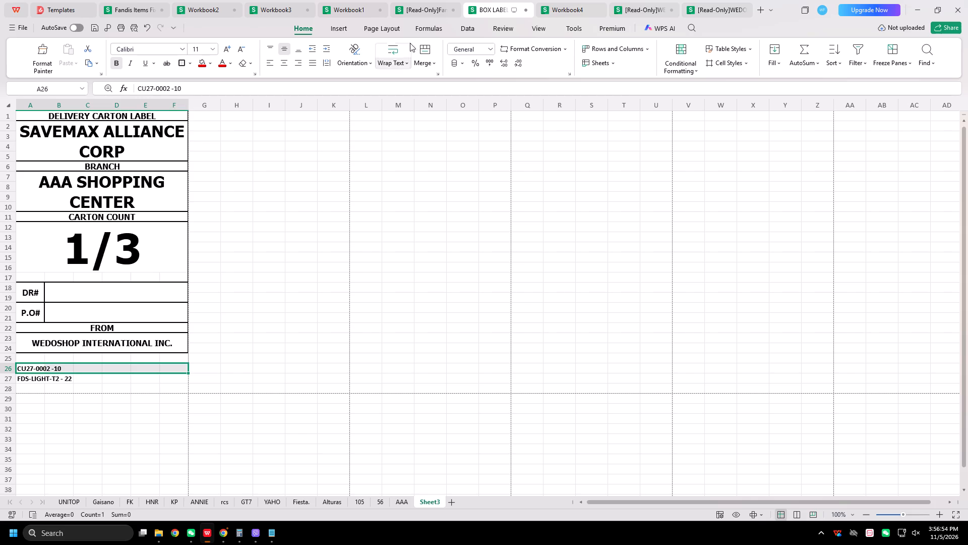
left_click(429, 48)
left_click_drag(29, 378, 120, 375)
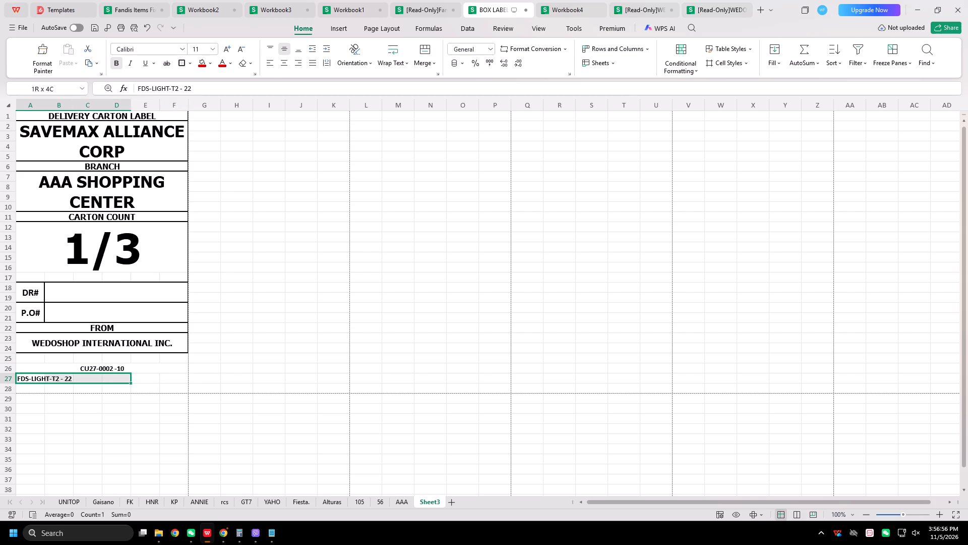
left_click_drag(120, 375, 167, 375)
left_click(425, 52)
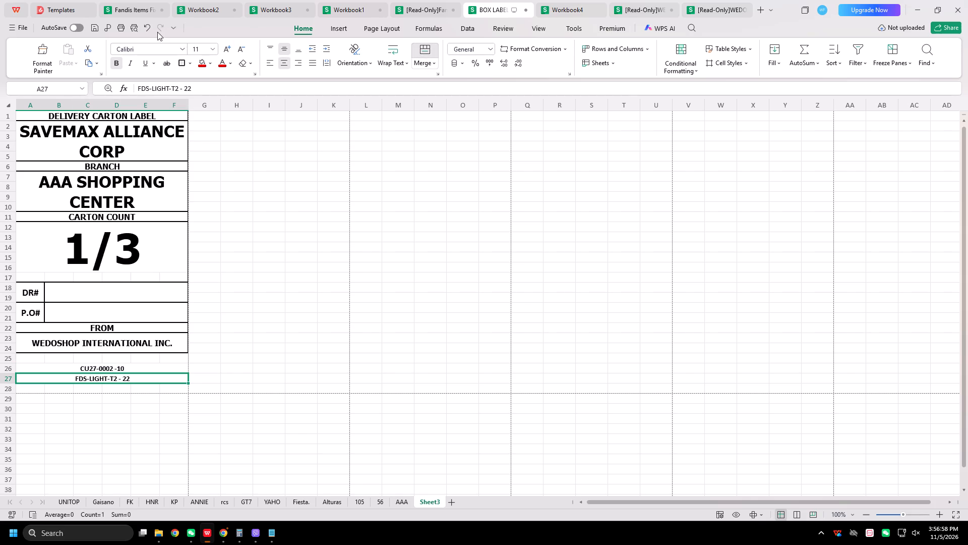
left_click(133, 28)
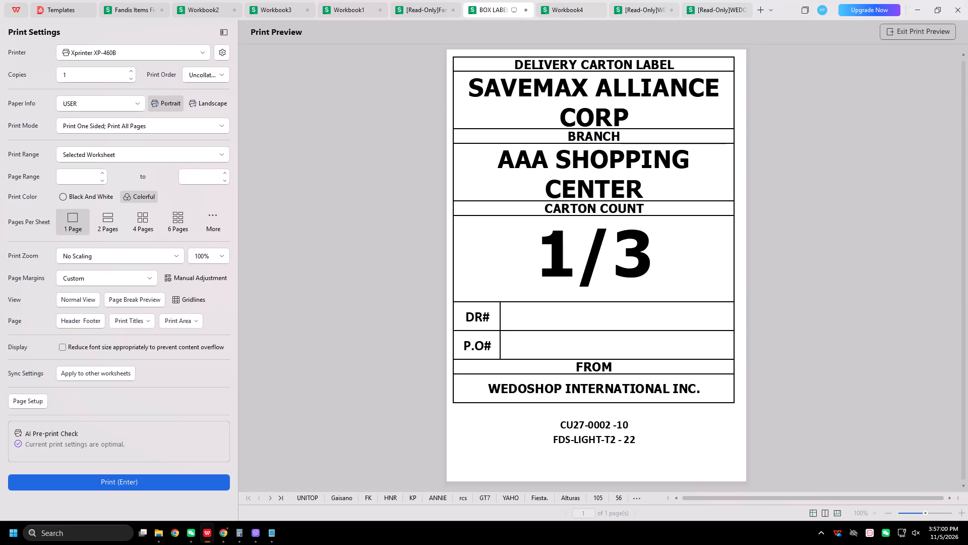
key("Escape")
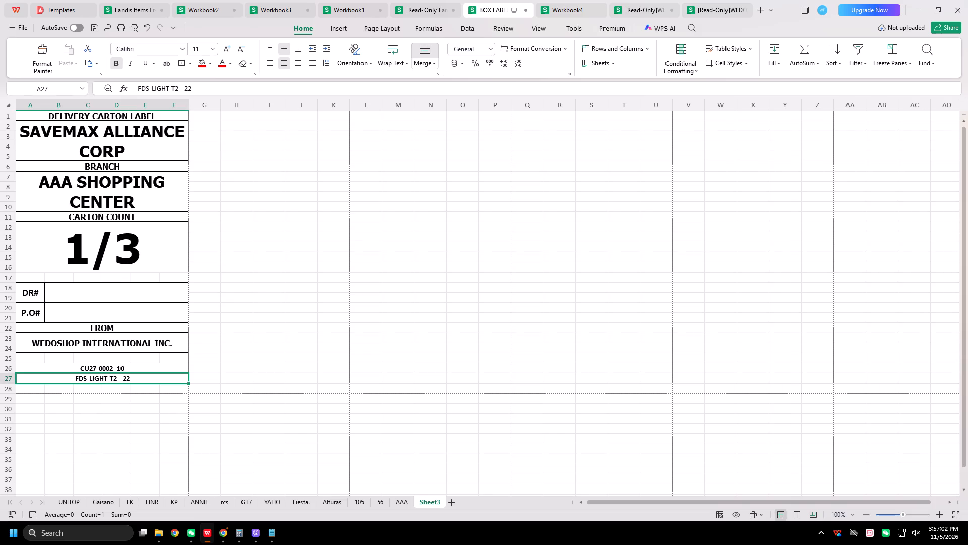
Merge and center the two item lines over two rows each, A25:F26 and A27:F28.
left_click_drag(33, 358, 157, 367)
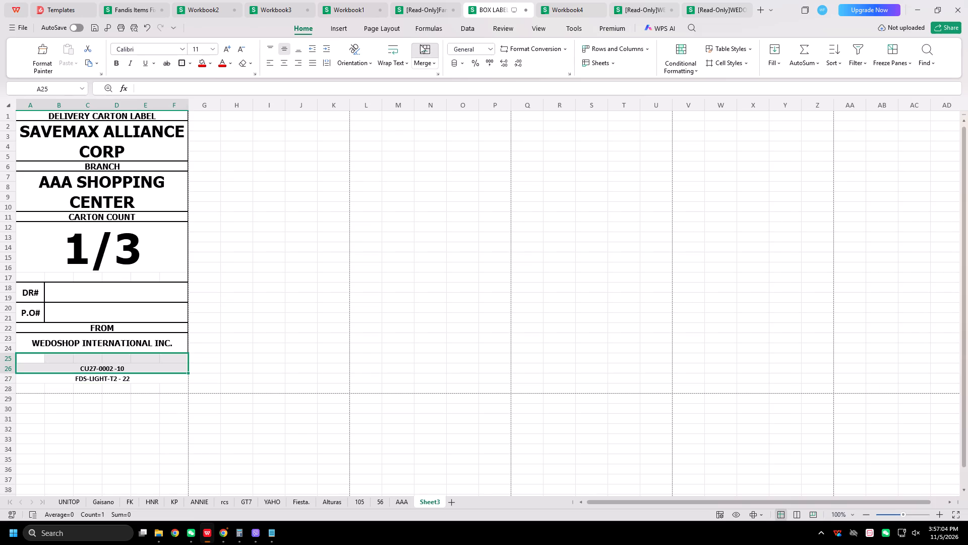
double_click(423, 49)
left_click_drag(36, 378, 145, 384)
left_click(425, 48)
left_click(424, 49)
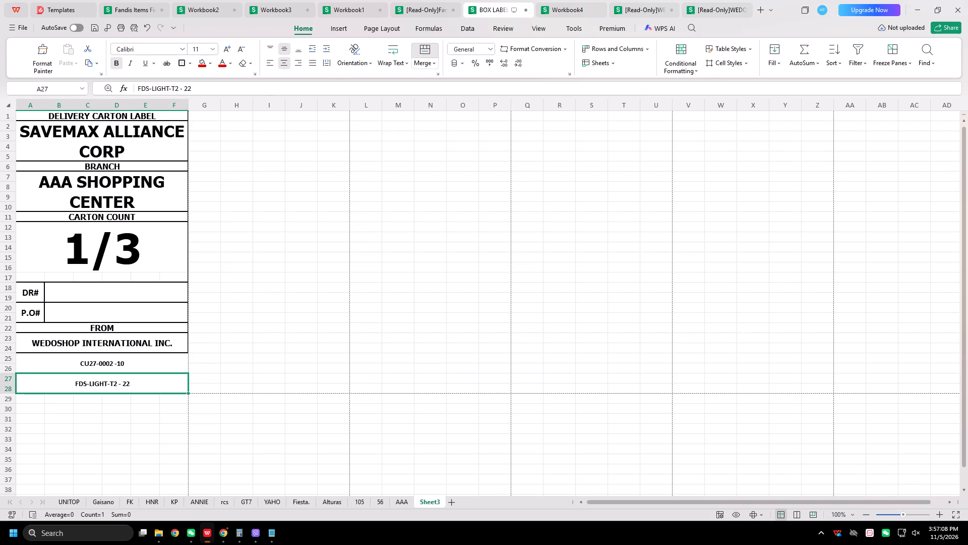
Set the font size of the CU27-0002 and FDS-LIGHT-T2 item lines to 14.
left_click_drag(98, 365, 98, 383)
left_click(202, 49)
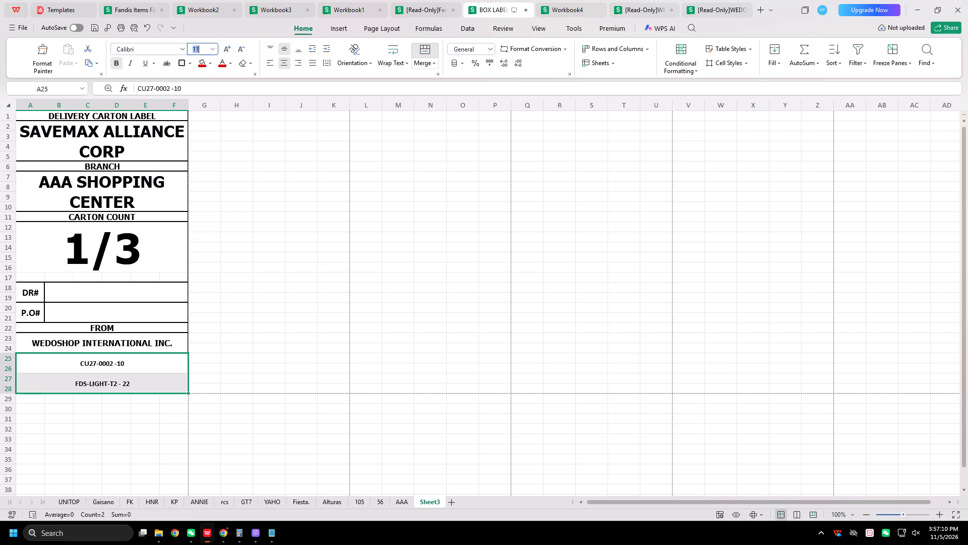
type("14")
key("Return")
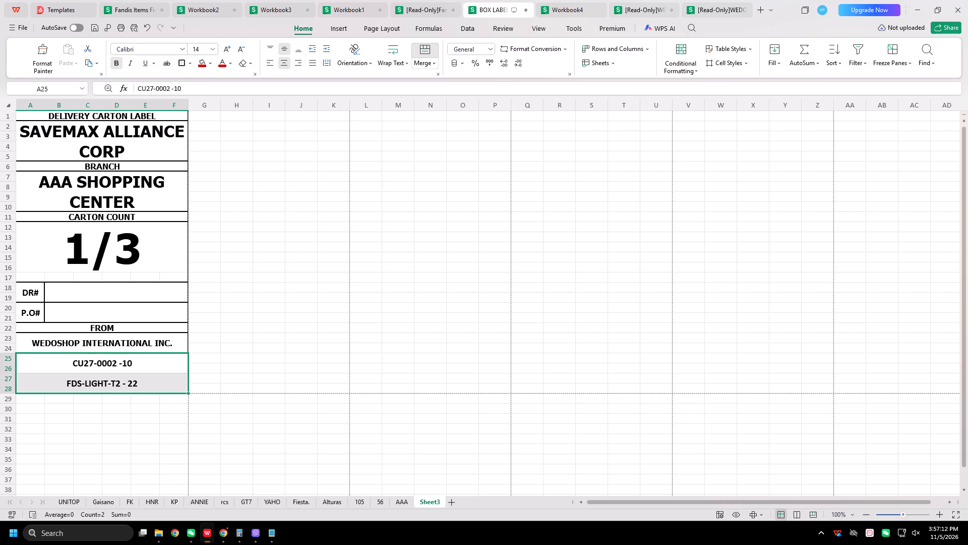
Change the font of the CU27-0002 and FDS-LIGHT-T2 item lines to Tahoma.
left_click(181, 47)
left_click(148, 129)
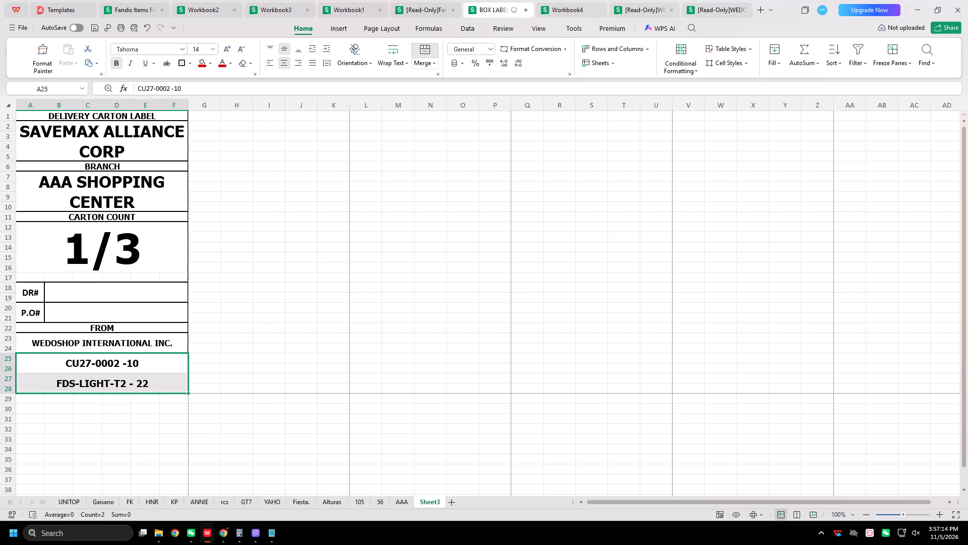
left_click(239, 236)
Print the carton label with the page range limited to 1 to 1, and return to the sheet.
left_click(134, 30)
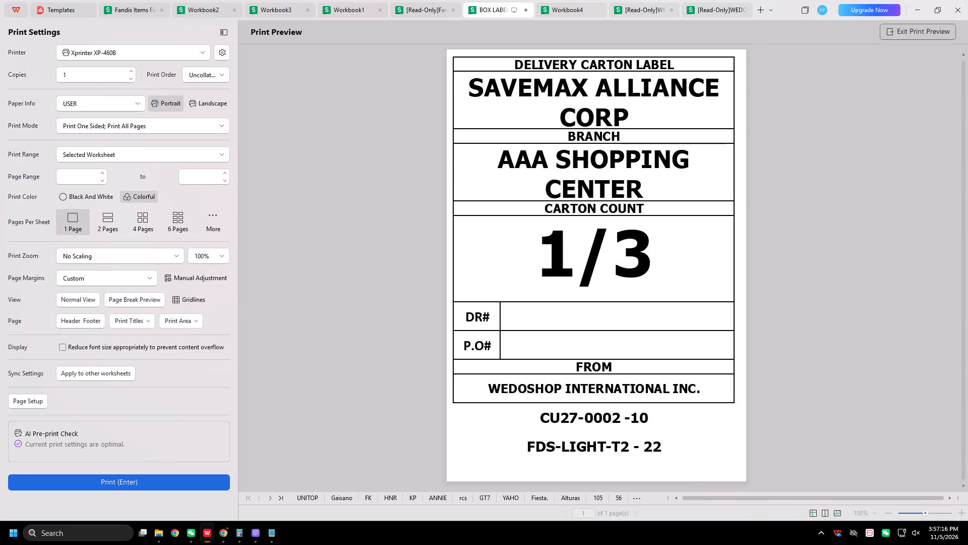
left_click(71, 178)
key("1")
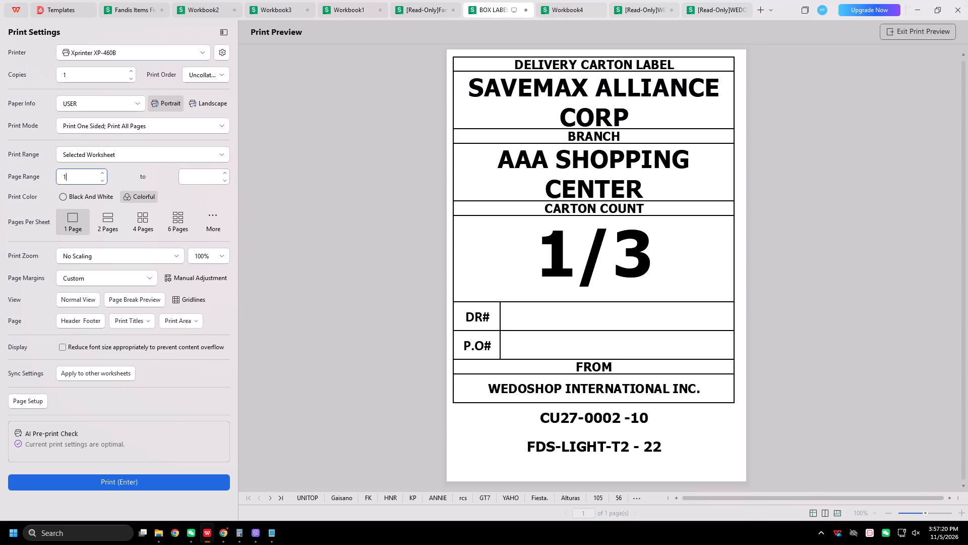
left_click(207, 178)
key("1")
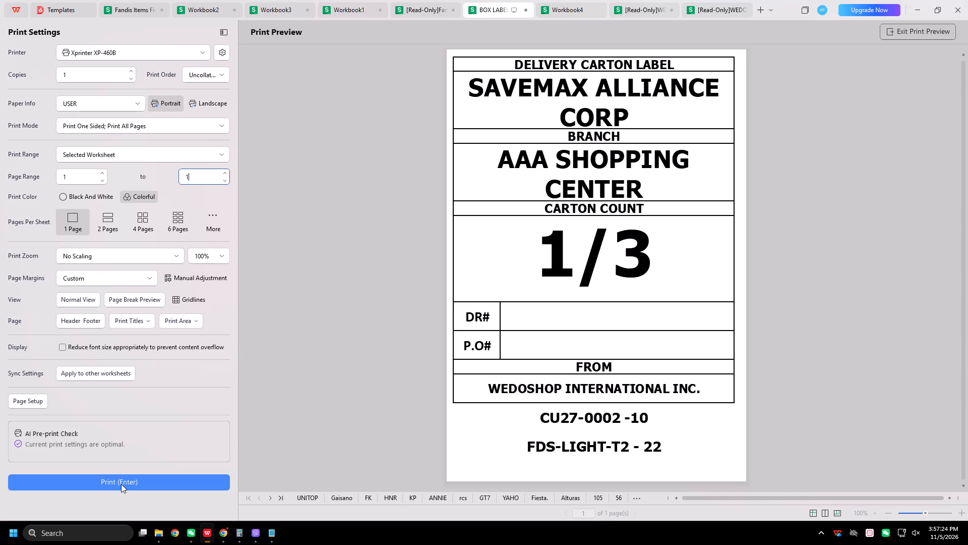
left_click(121, 484)
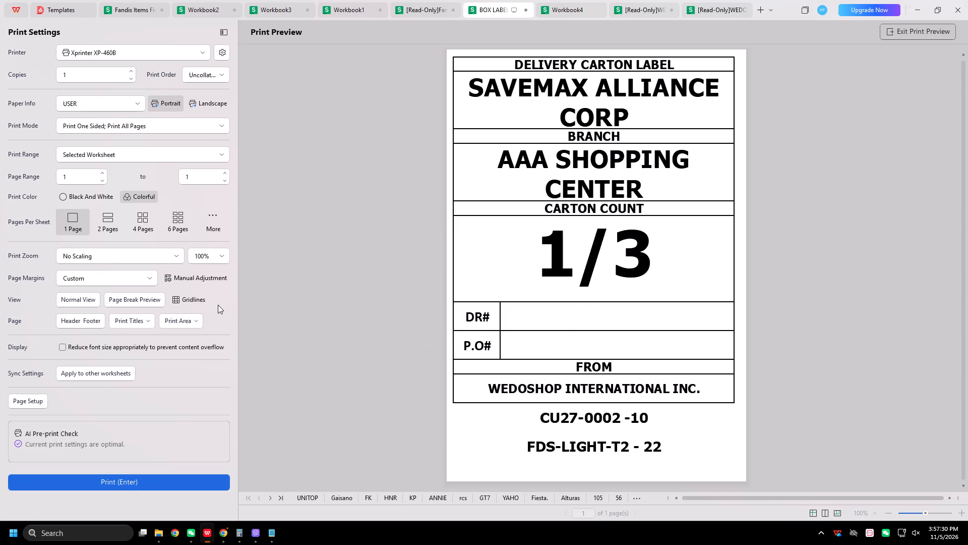
key("Escape")
Merge and center A12:F17 so the 1/3 carton count cell also takes in the empty row 17.
left_click(100, 277)
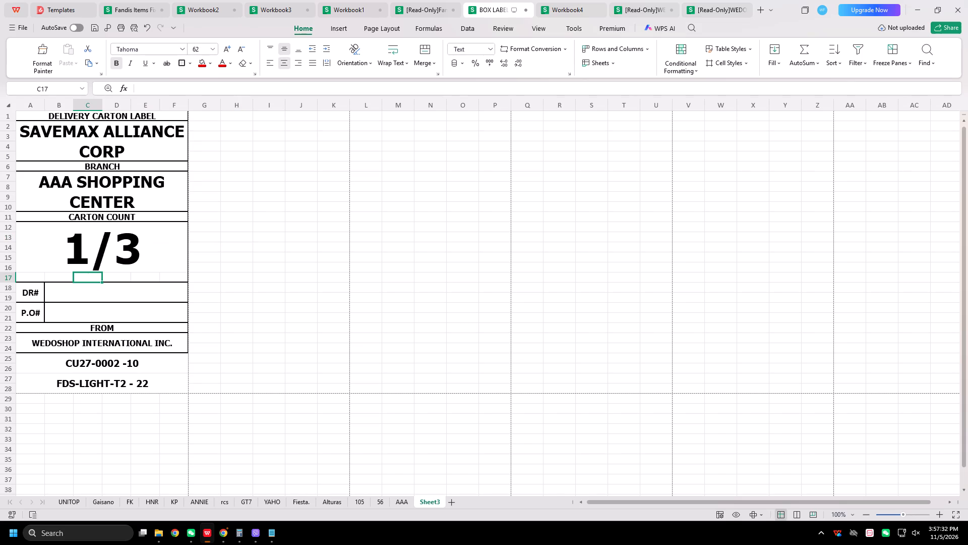
left_click(240, 308)
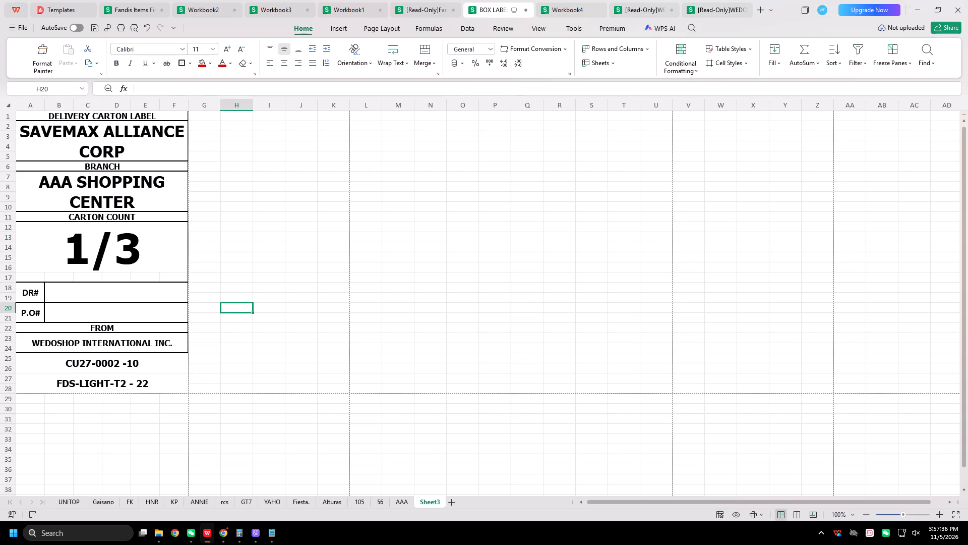
left_click_drag(38, 277, 137, 275)
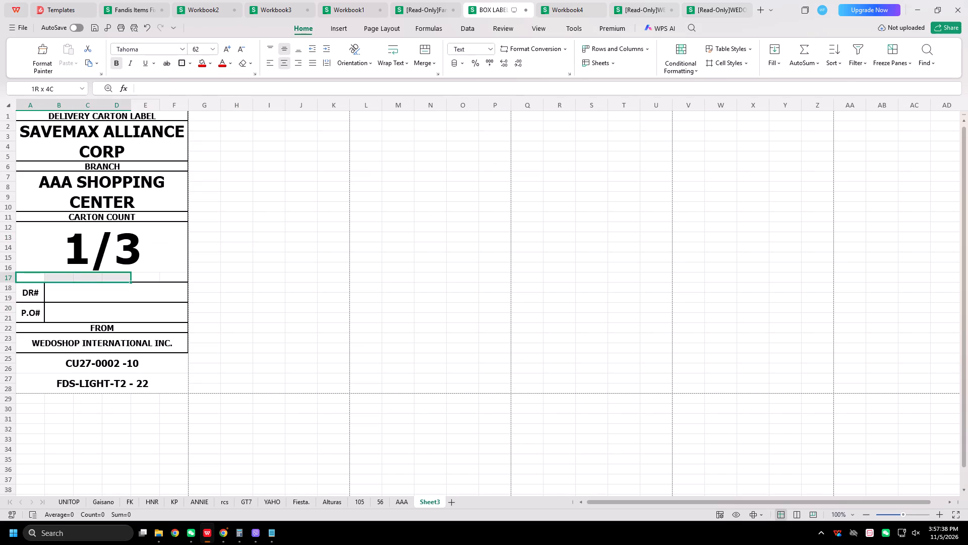
left_click_drag(137, 275, 184, 263)
left_click(430, 48)
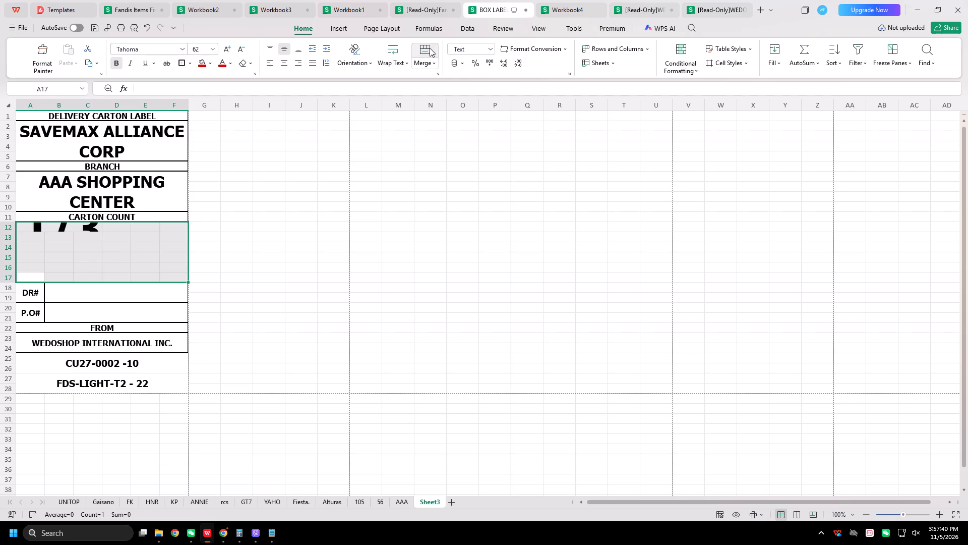
left_click(430, 48)
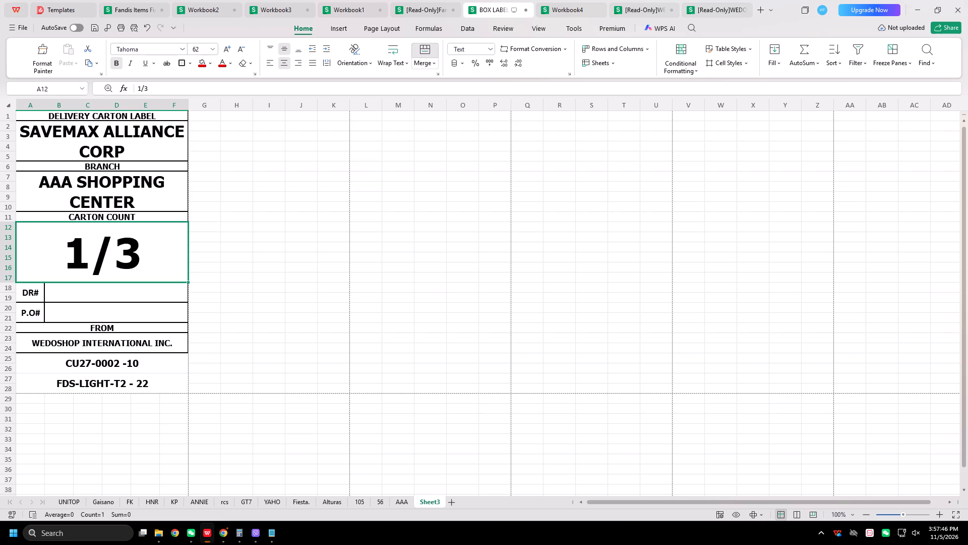
key("alt+Tab")
key("alt+Tab")
key("alt+Tab")
key("alt+Tab")
key("alt+Tab")
key("alt+Tab")
key("alt+Tab")
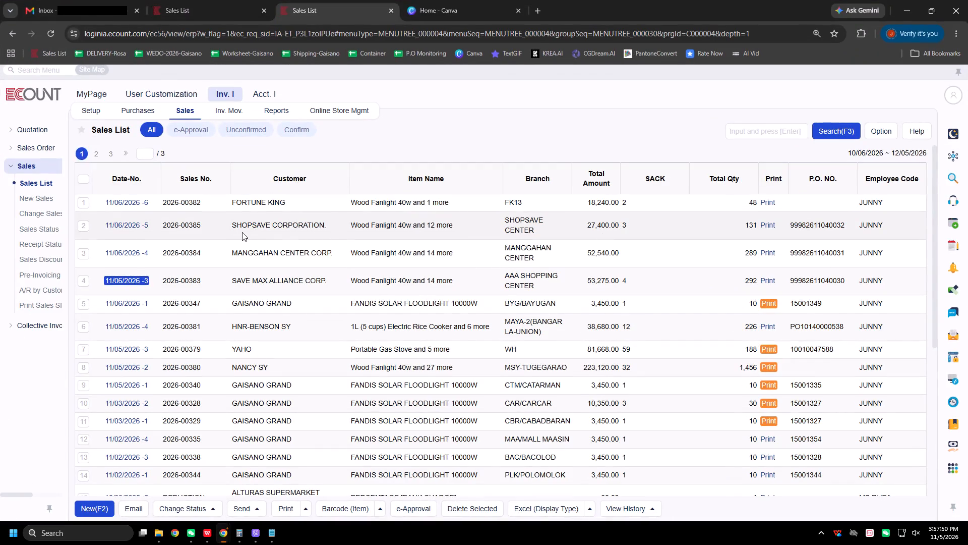
left_click_drag(847, 279, 789, 282)
key("ctrl+c")
key("alt+Tab")
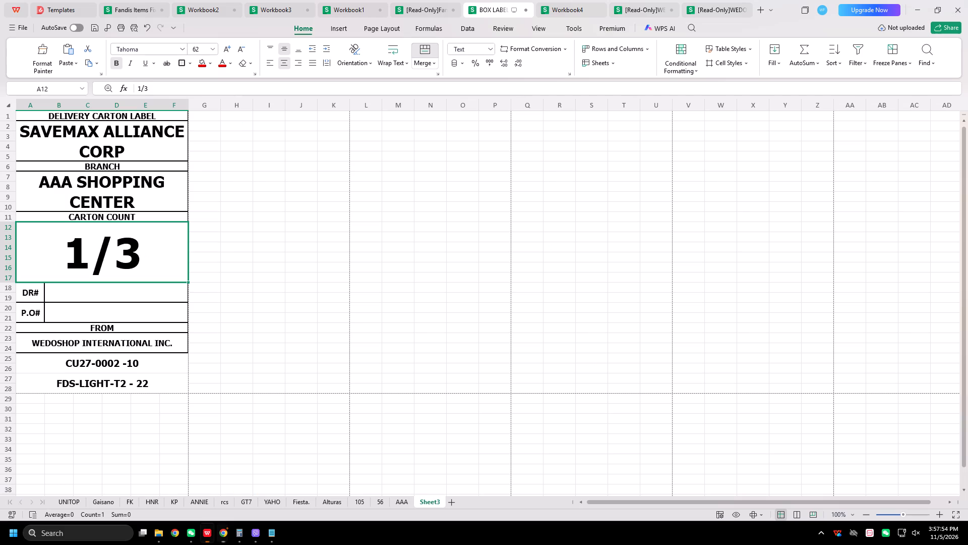
double_click(78, 308)
key("ctrl+v")
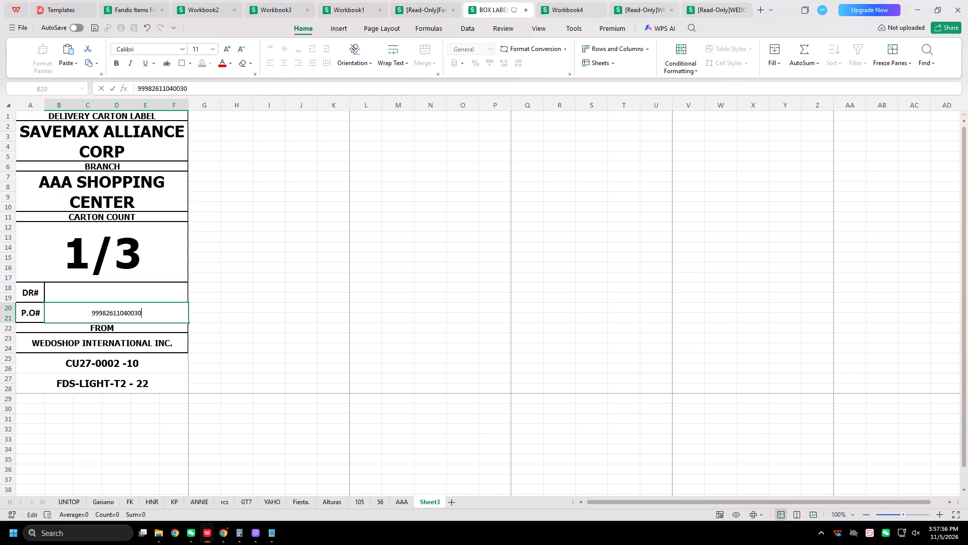
left_click(223, 298)
Set the P.O. number in B20 to font size 16 and bold.
left_click(135, 310)
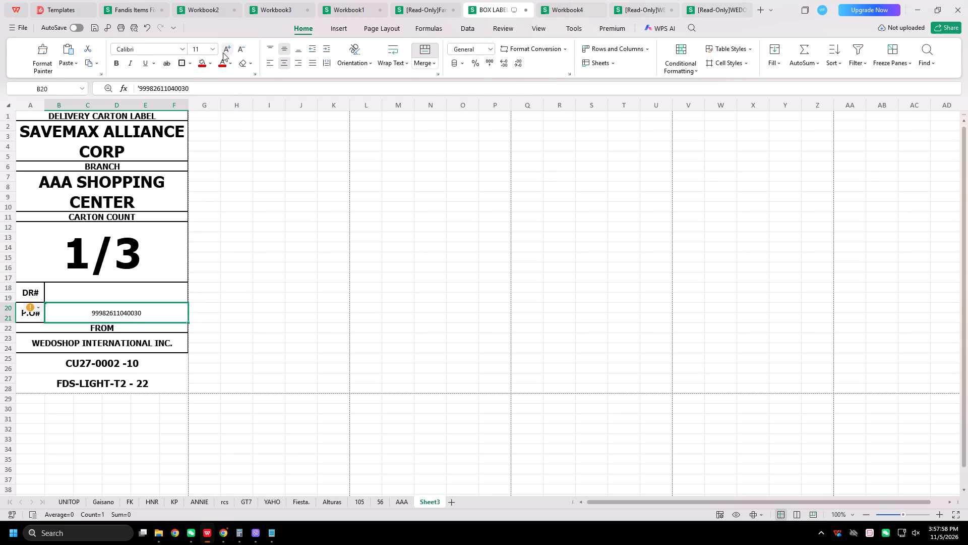
double_click(227, 49)
left_click(227, 49)
key("ctrl+b")
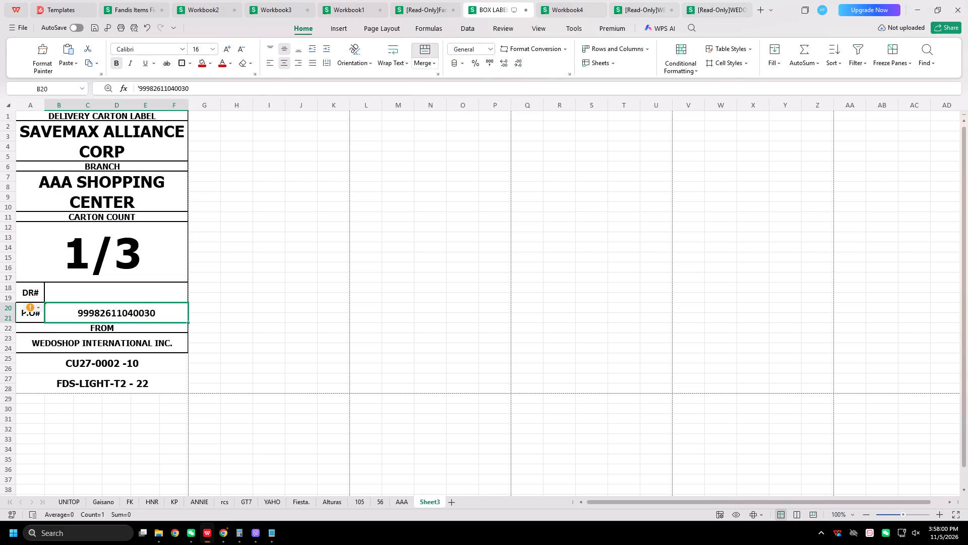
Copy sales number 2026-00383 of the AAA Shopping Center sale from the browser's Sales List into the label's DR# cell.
left_click(126, 291)
key("alt+Tab")
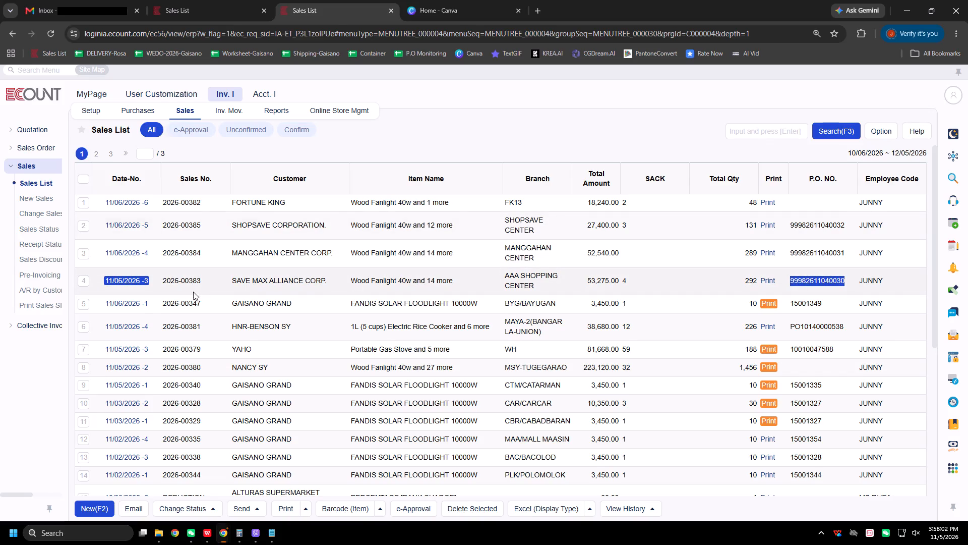
left_click_drag(209, 283, 161, 288)
key("ctrl+c")
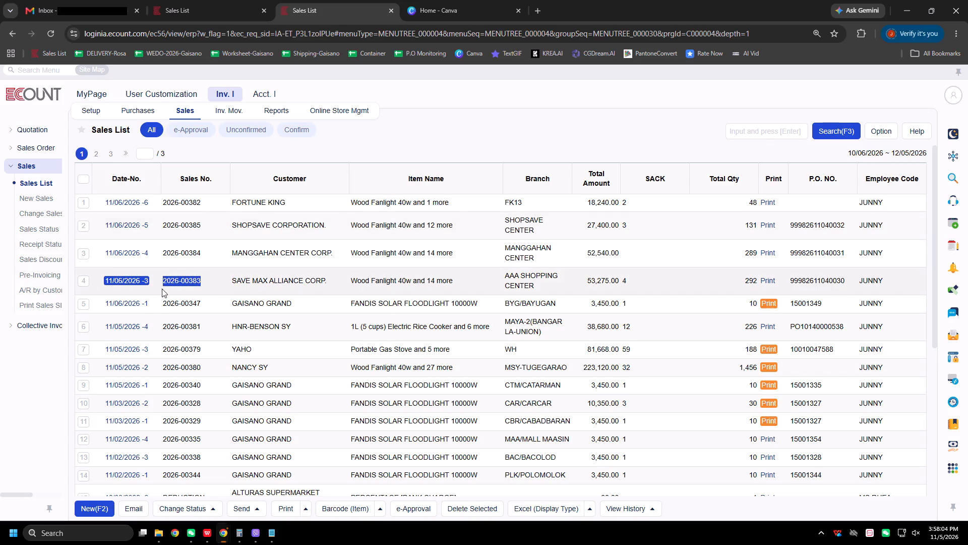
key("alt+Tab")
double_click(105, 293)
key("ctrl+v")
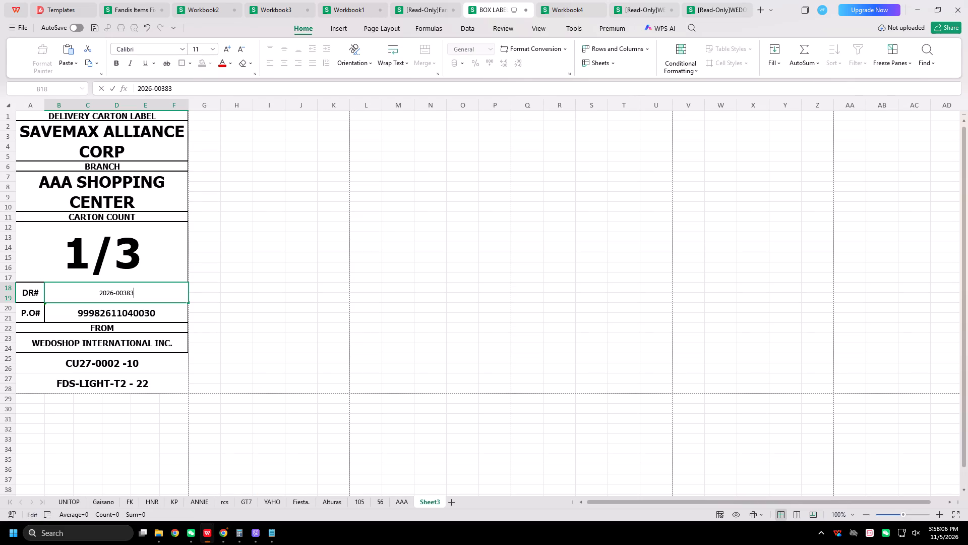
left_click(217, 305)
Set the DR number in B18 to font size 16 and bold.
left_click(136, 314)
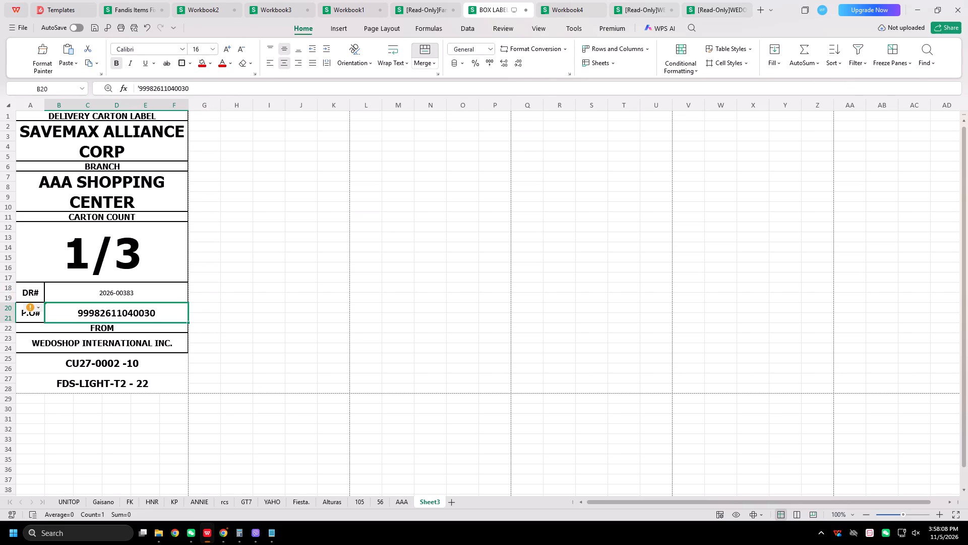
left_click(131, 296)
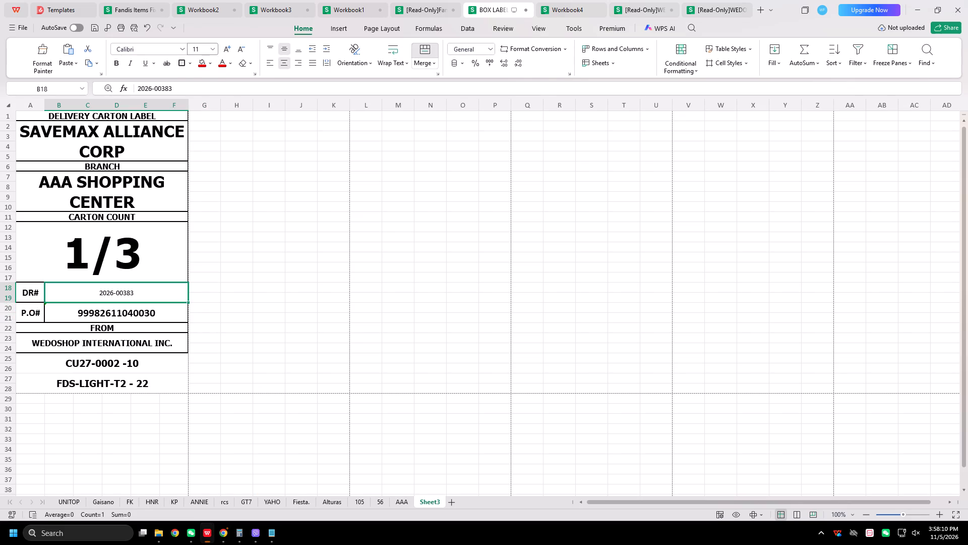
left_click(203, 48)
type("16")
key("Return")
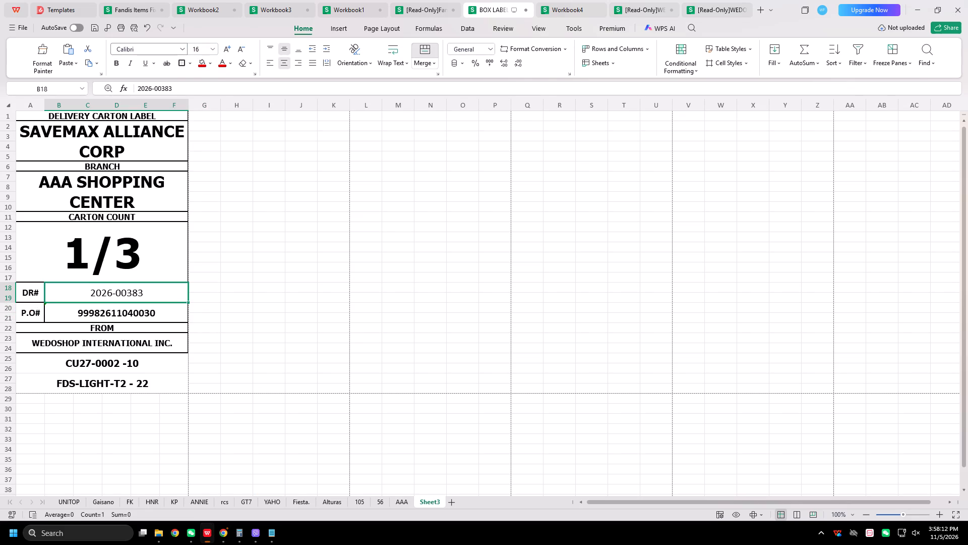
key("ctrl+b")
Change the font of the DR number and the P.O. number to Tahoma.
left_click(180, 47)
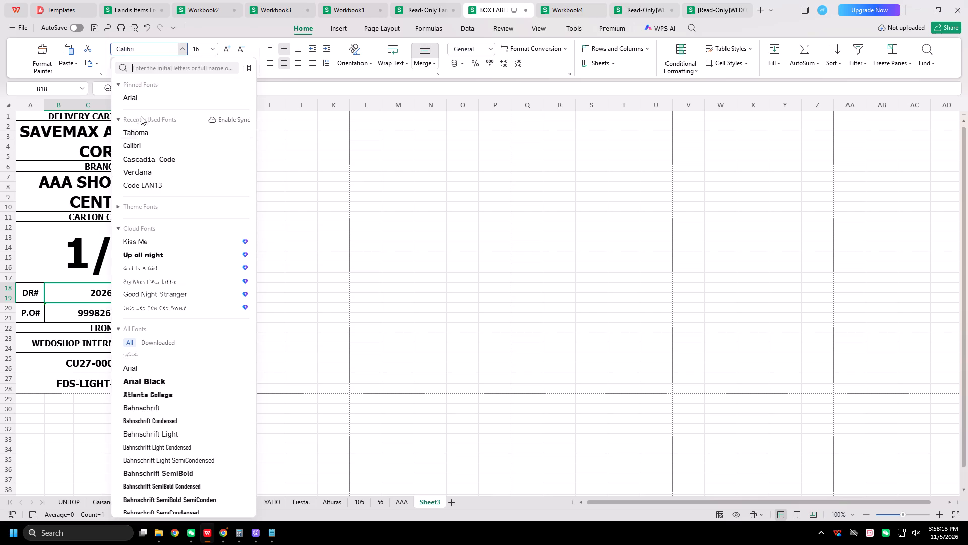
left_click(141, 134)
left_click(98, 315)
left_click(186, 43)
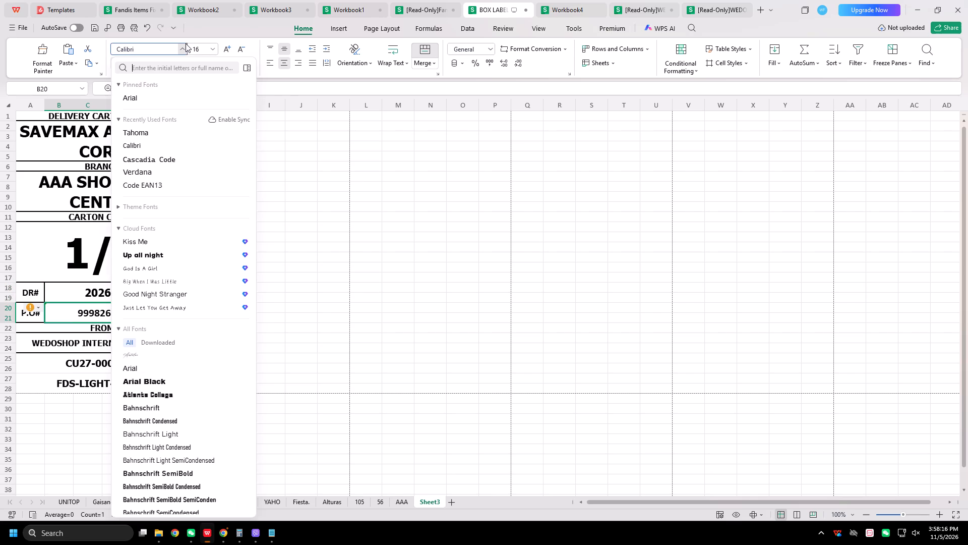
left_click(148, 133)
left_click(266, 233)
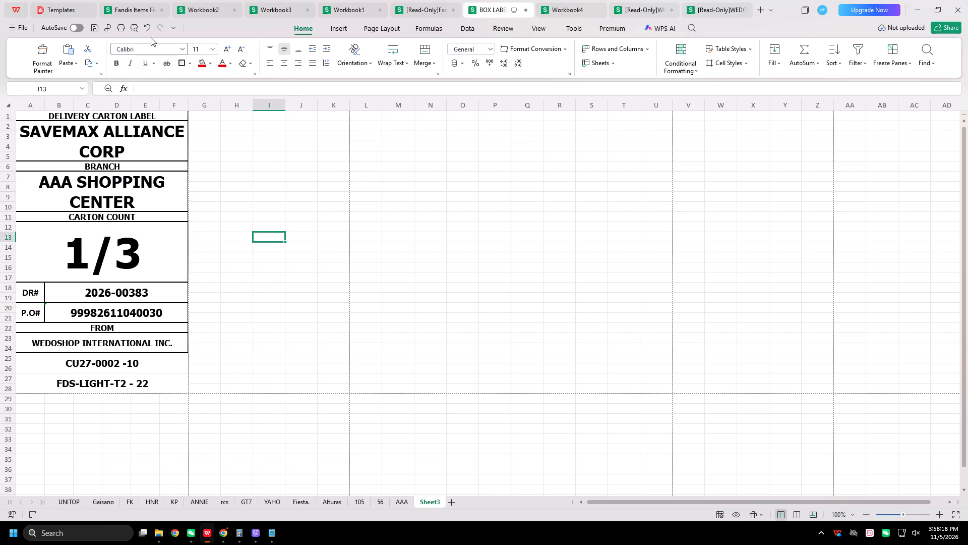
Check the completed 1/3 carton label in the print preview, print it and return to the sheet.
left_click(136, 29)
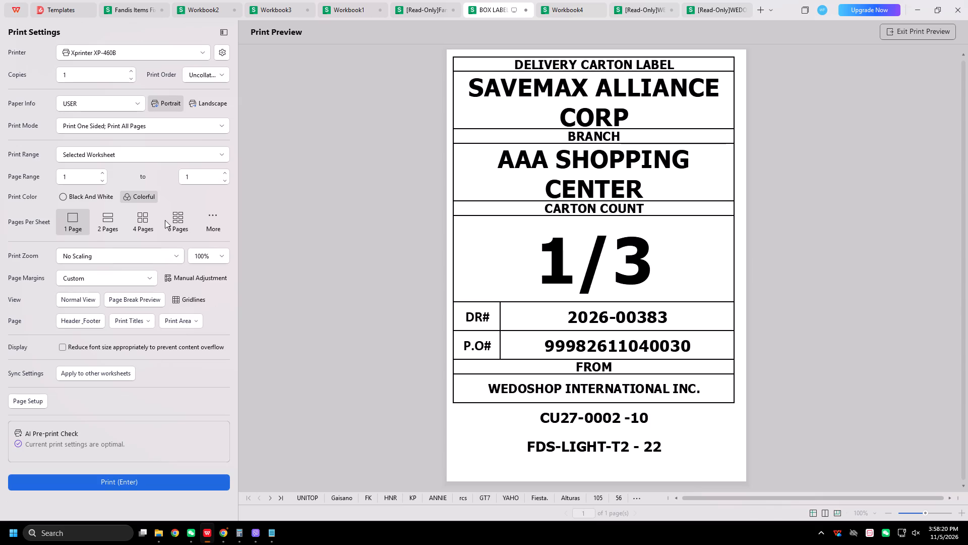
scroll(617, 319, "down", 1)
key("Escape")
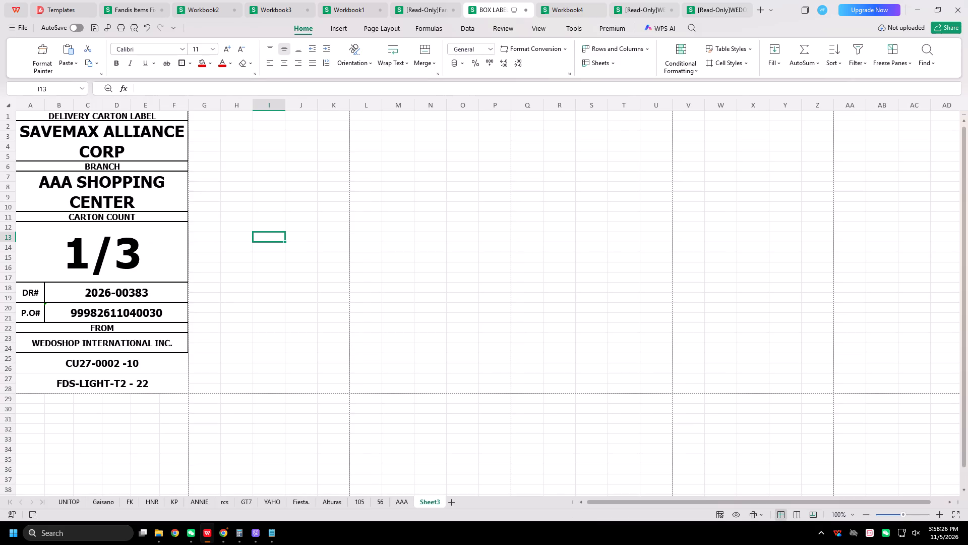
left_click(135, 28)
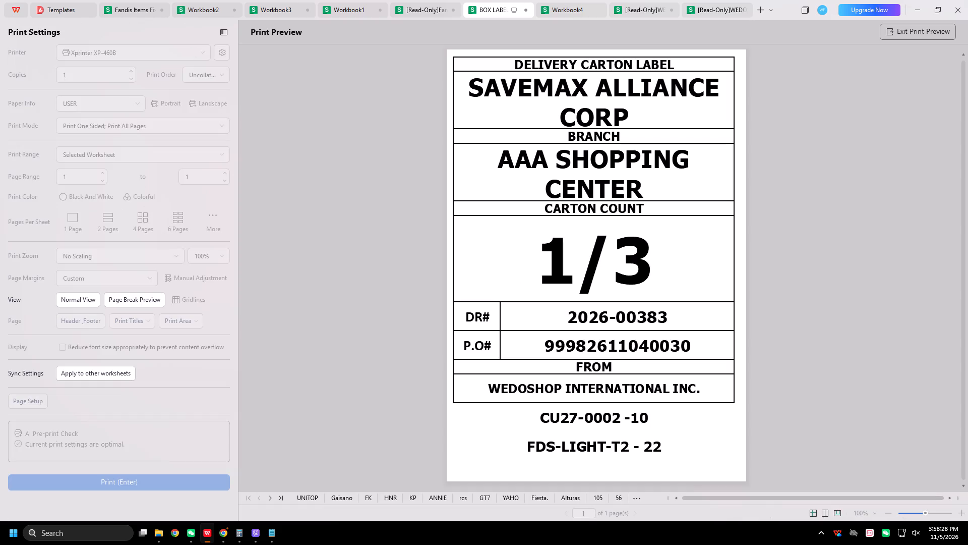
left_click(132, 480)
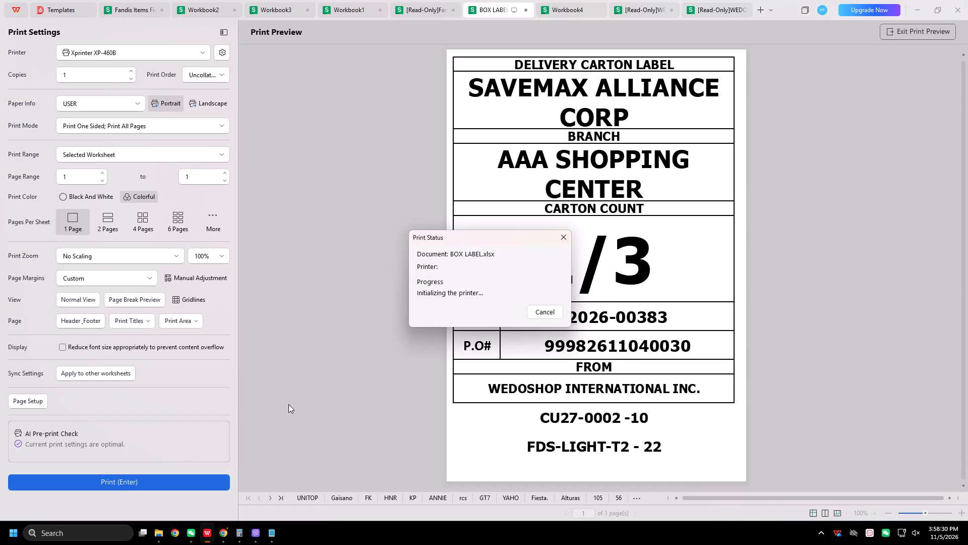
key("Escape")
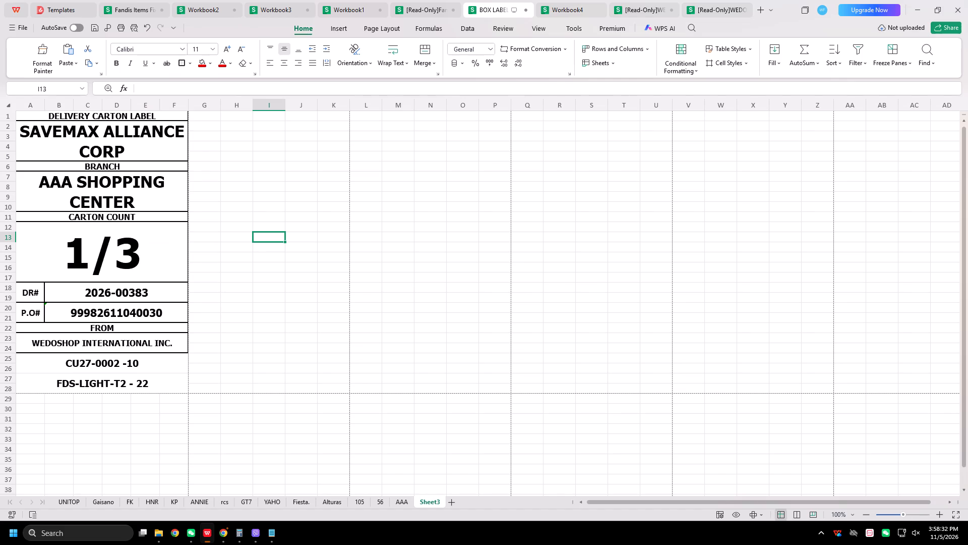
Change the carton count on the label to 2/3.
left_click(89, 253)
type("2/3")
key("Return")
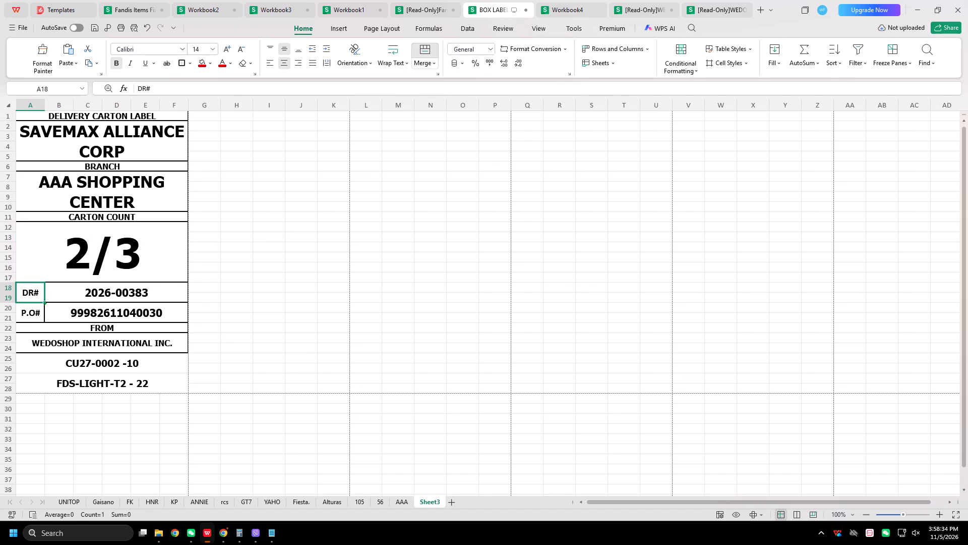
Unmerge the two item line cells, A25:F26 and A27:F28.
key("Down")
key("Down")
key("Down")
key("Down")
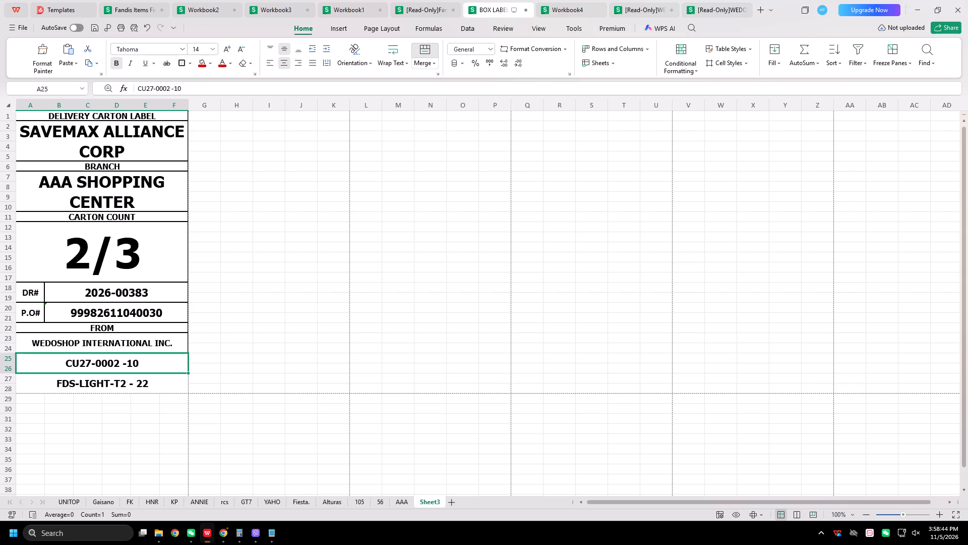
left_click(430, 51)
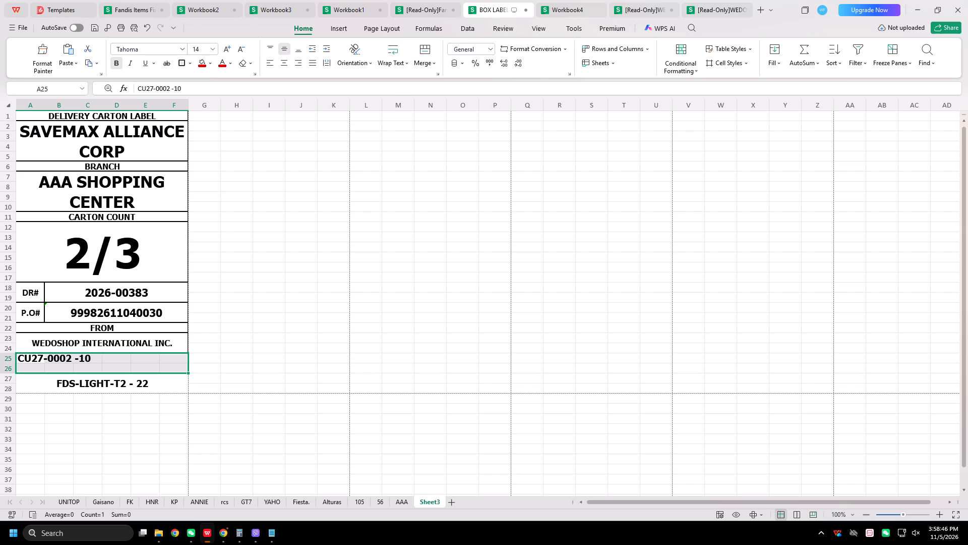
left_click(70, 379)
left_click(432, 52)
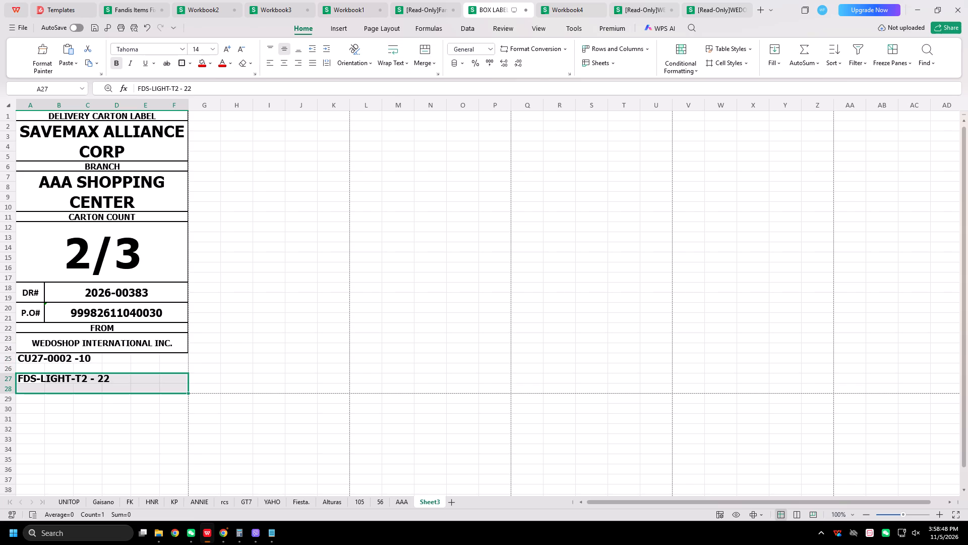
Enter the first two item lines of the label, FANLIGHT01B-40RB-6 in A25 and CU27-004- 9 in A26.
left_click(27, 359)
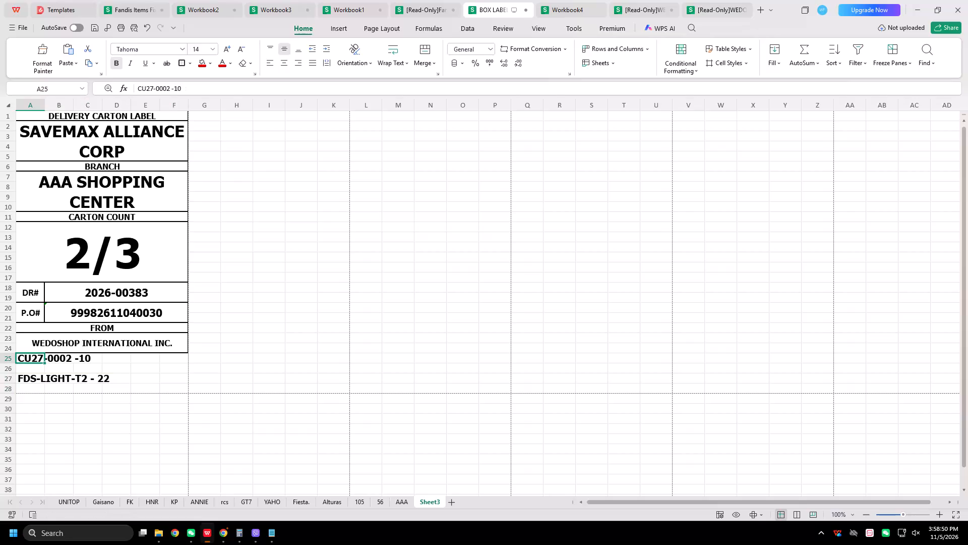
type("FANLIGHT01-")
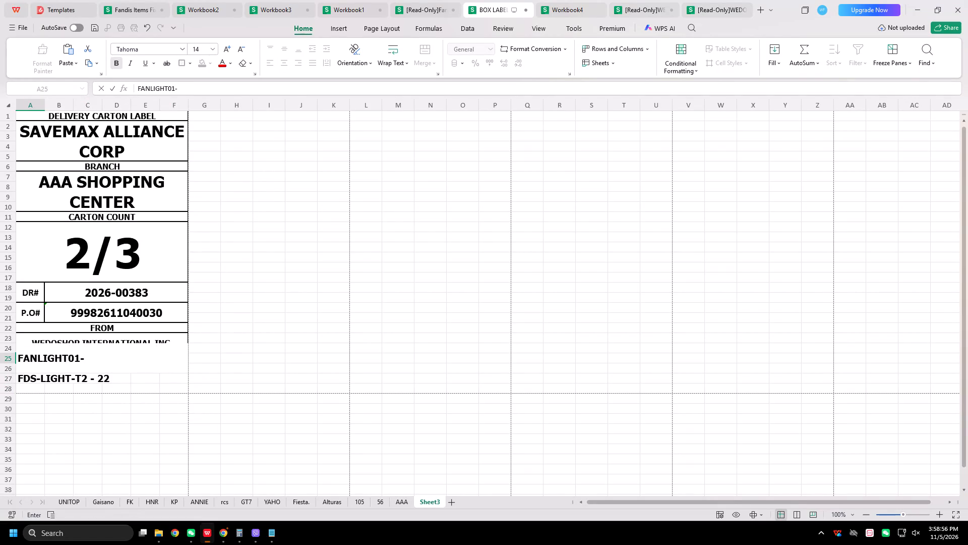
key("BackSpace")
type("B-40RB")
type("-6")
key("Return")
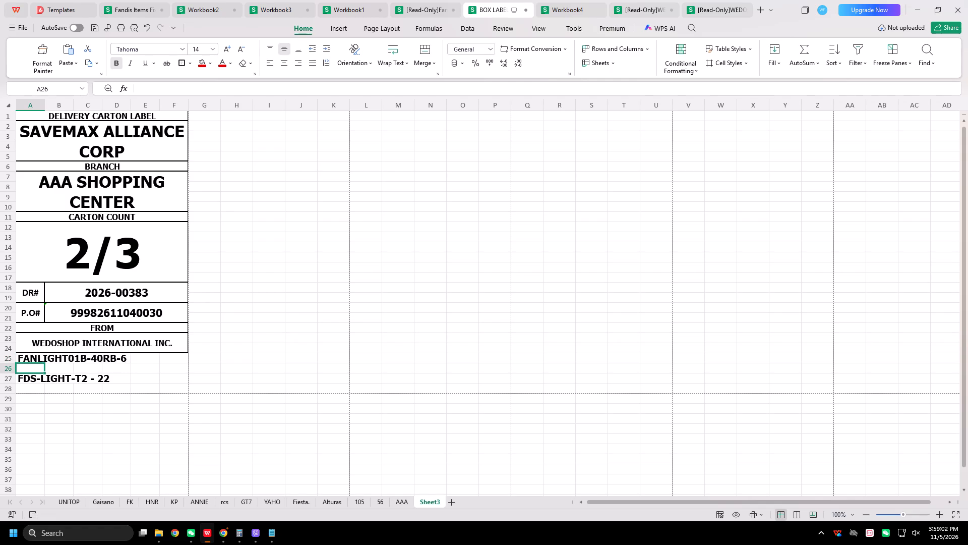
type("CU27-004-")
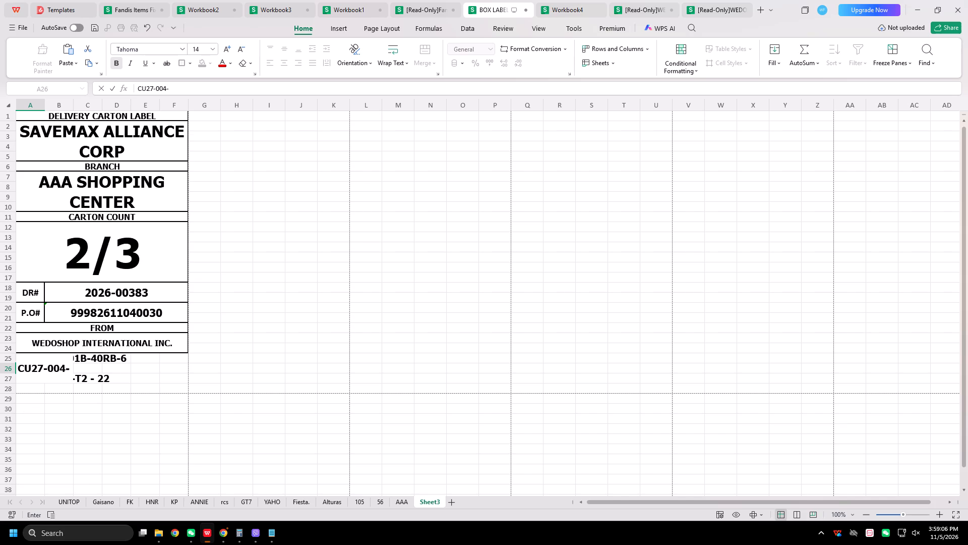
key("space")
type("9")
key("Return")
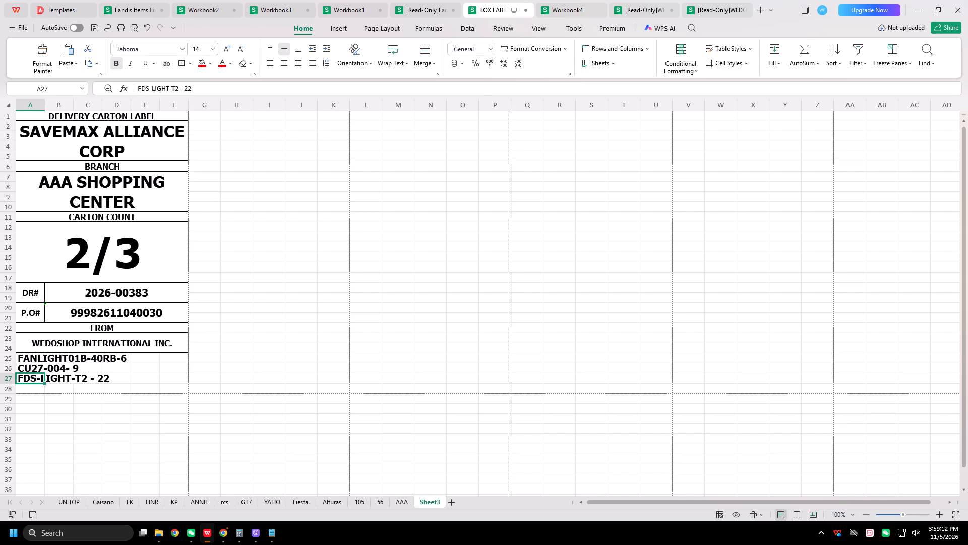
Replace the item line in A27 with FDS-LIGHT-T6 - 10.
type("FDS-")
type("LIGHT-T6")
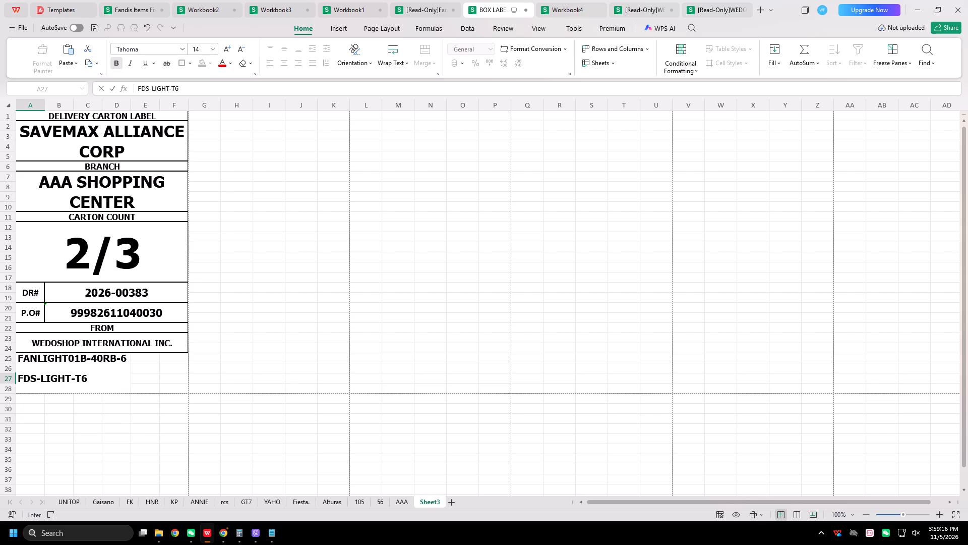
key("minus")
key("BackSpace")
key("space")
type("- 10")
key("Return")
Add the missing spaces around the quantity hyphens, making A26 CU27-004 - 9 and A25 FANLIGHT01B-40RB - 6.
key("Up")
key("Up")
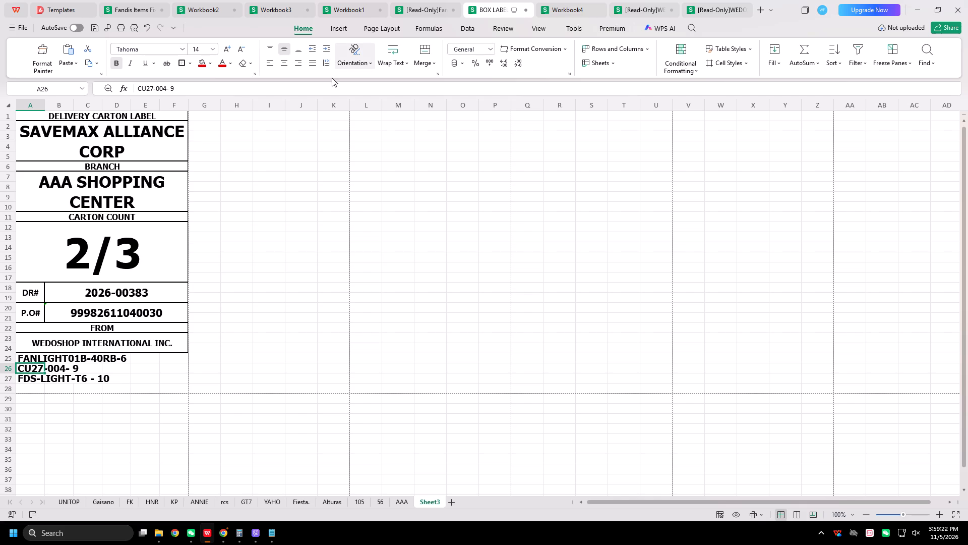
left_click(167, 87)
key("space")
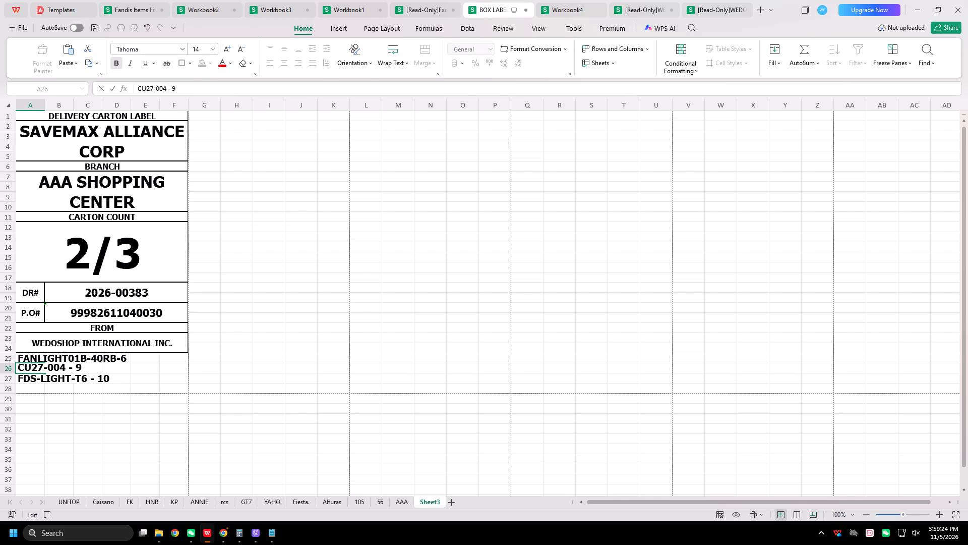
left_click(72, 362)
left_click(28, 359)
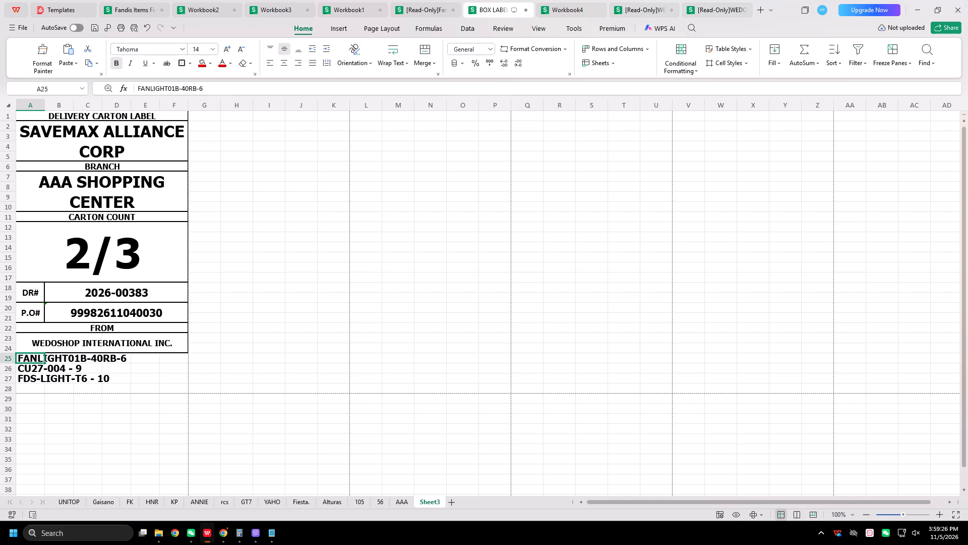
left_click(197, 87)
key("space")
left_click(202, 88)
key("space")
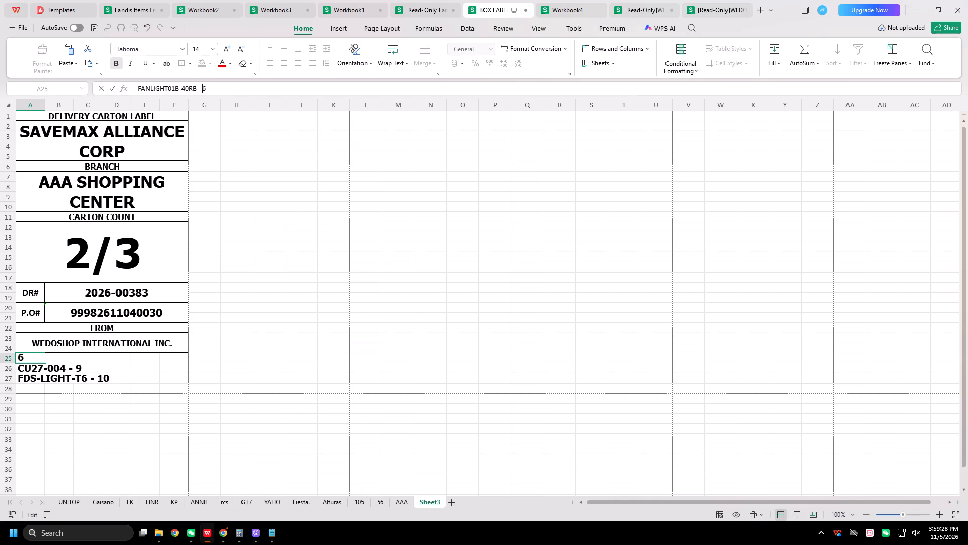
left_click(248, 302)
Enter the fourth item line, CU09-001 - 49, in cell A28.
left_click(36, 388)
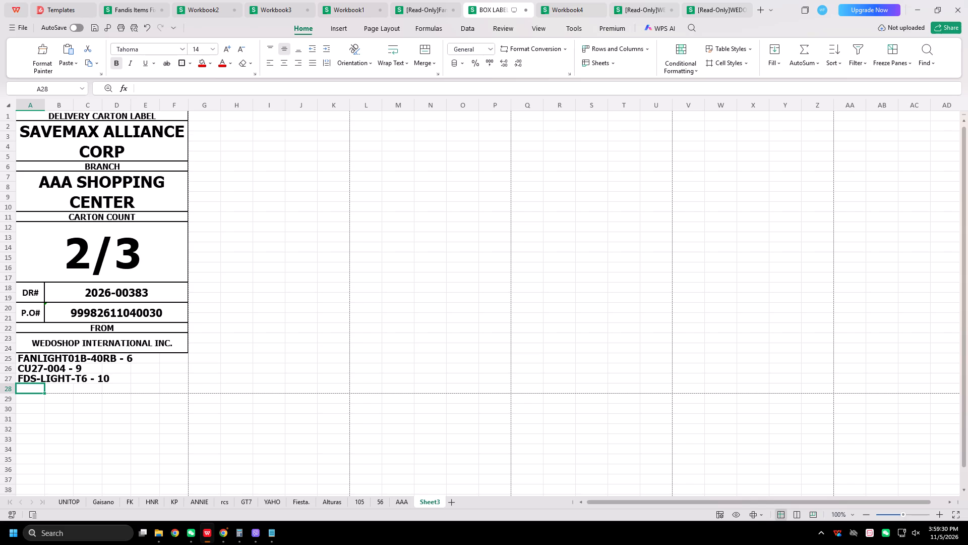
type("VU")
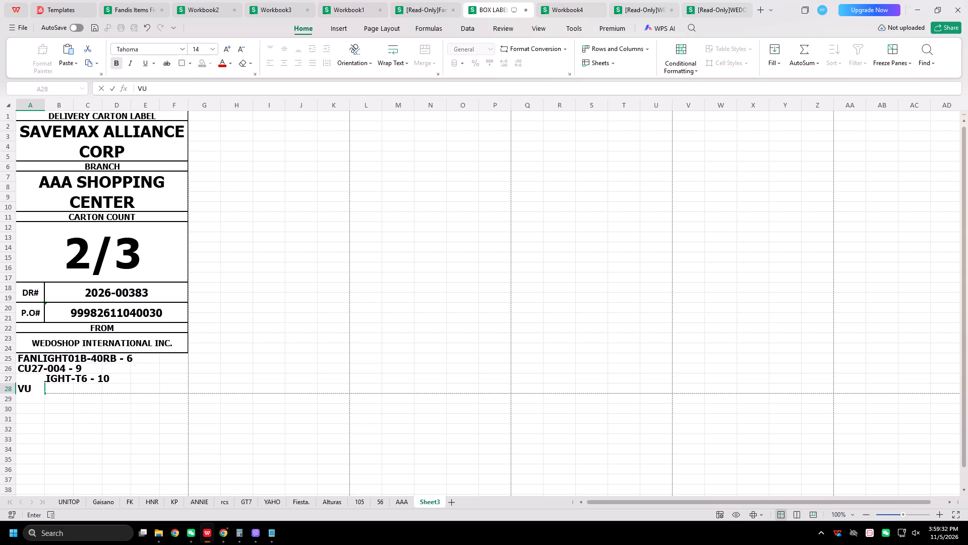
type("09-001")
key("BackSpace")
key("BackSpace")
key("BackSpace")
key("BackSpace")
key("BackSpace")
key("BackSpace")
key("BackSpace")
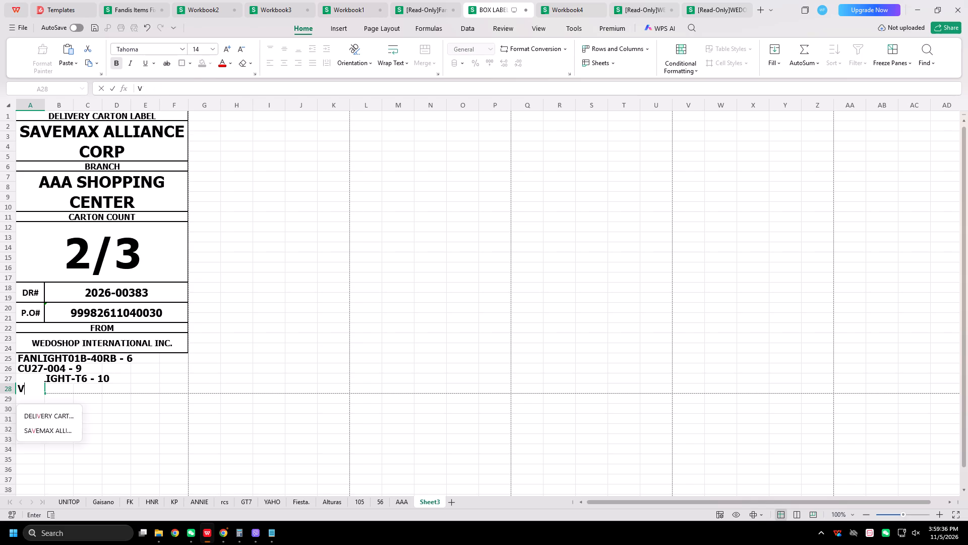
key("BackSpace")
type("CU09-001")
key("Return")
key("Up")
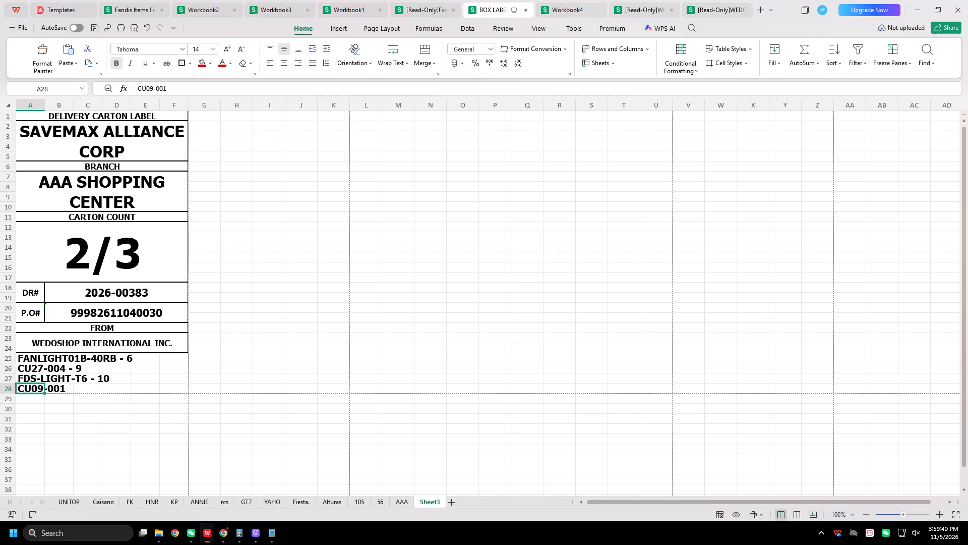
left_click(199, 90)
key("space")
type("- 49")
key("Return")
Check the CU09-0001 magnetic portable light entry in the read-only order worksheet, then return to the BOX LABEL workbook.
left_click(713, 5)
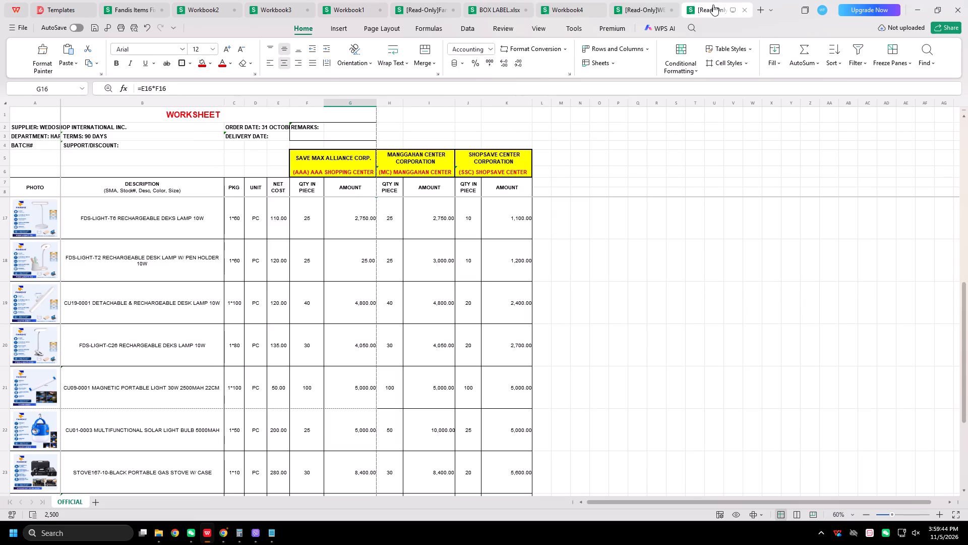
scroll(174, 374, "down", 7)
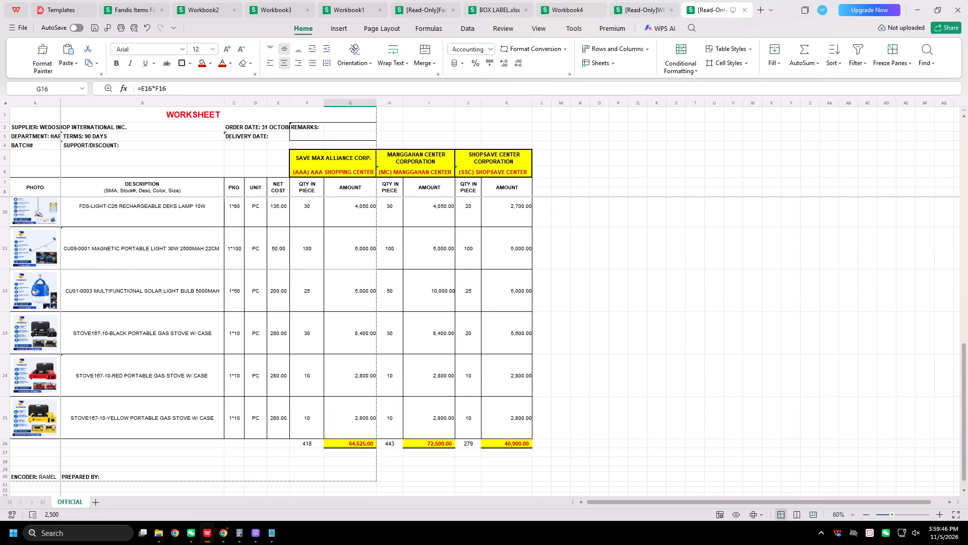
left_click(200, 252)
key("alt+Tab")
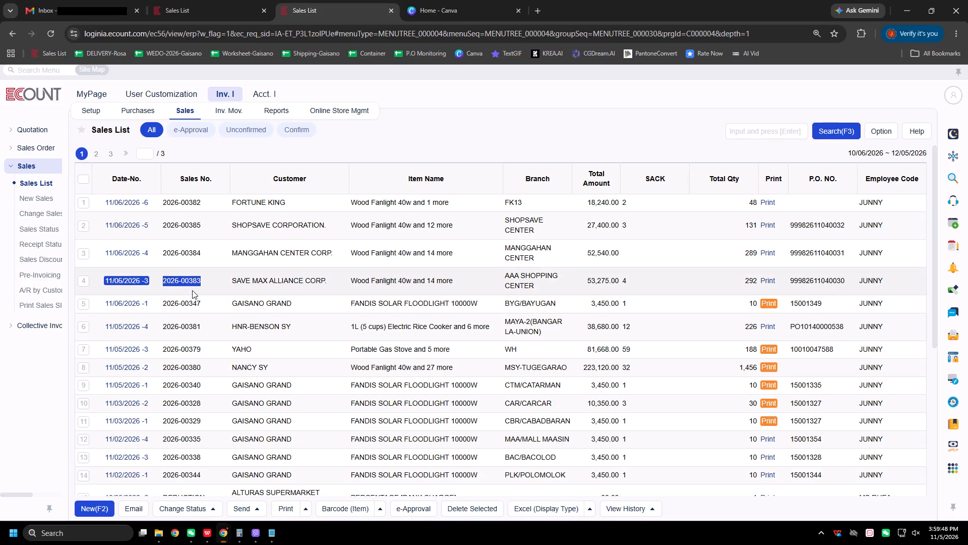
key("alt+Tab")
key("alt+Tab")
left_click(332, 222, "alt")
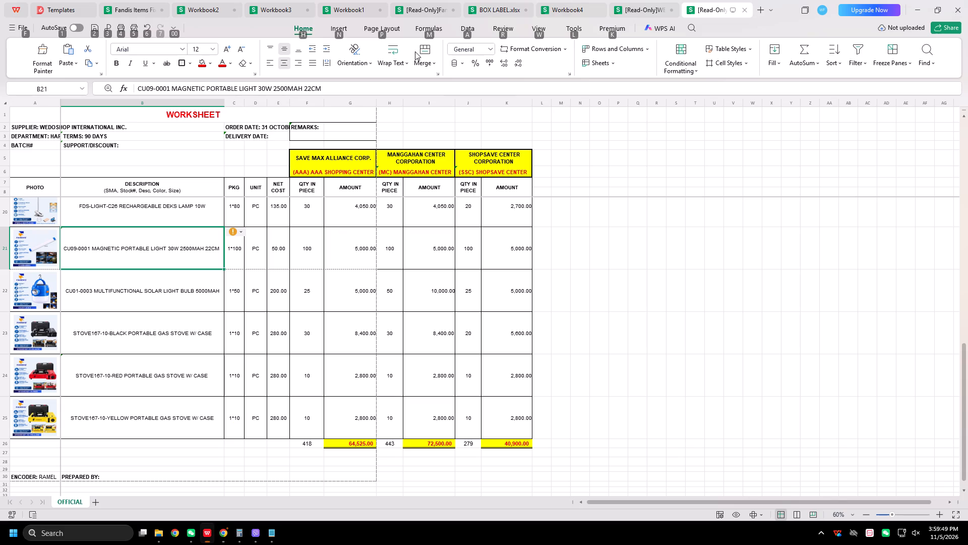
left_click(492, 8)
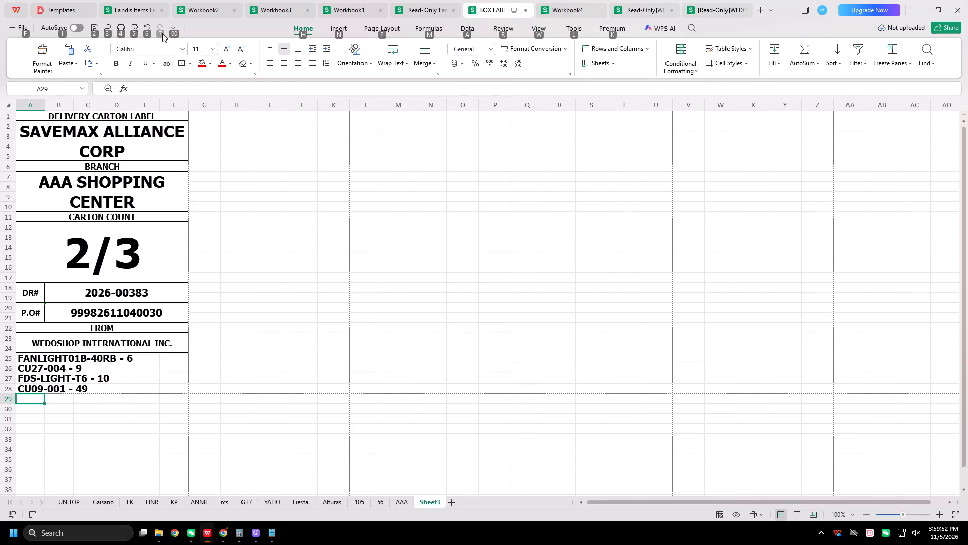
Check the 2/3 carton label in the print preview and return to the sheet.
left_click(138, 27)
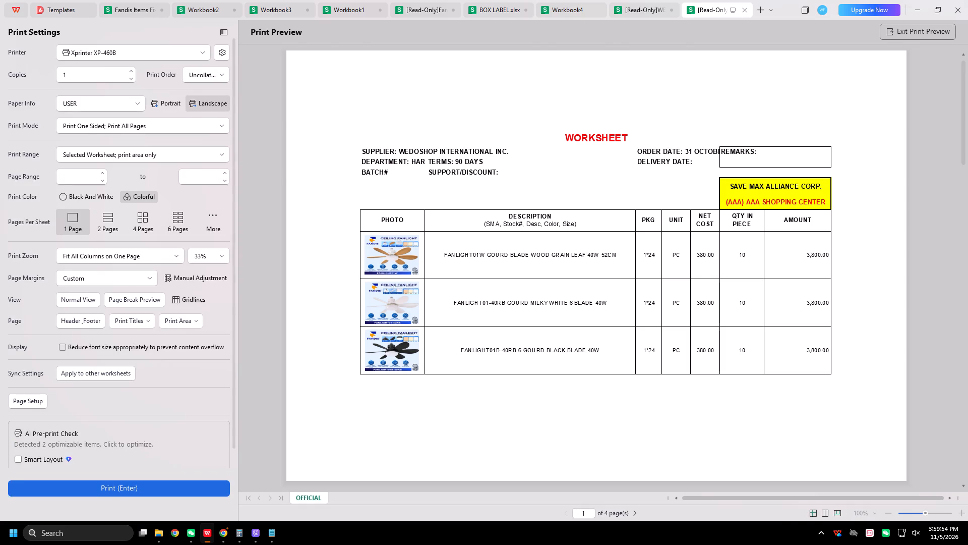
key("Escape")
left_click(559, 15)
left_click(498, 9)
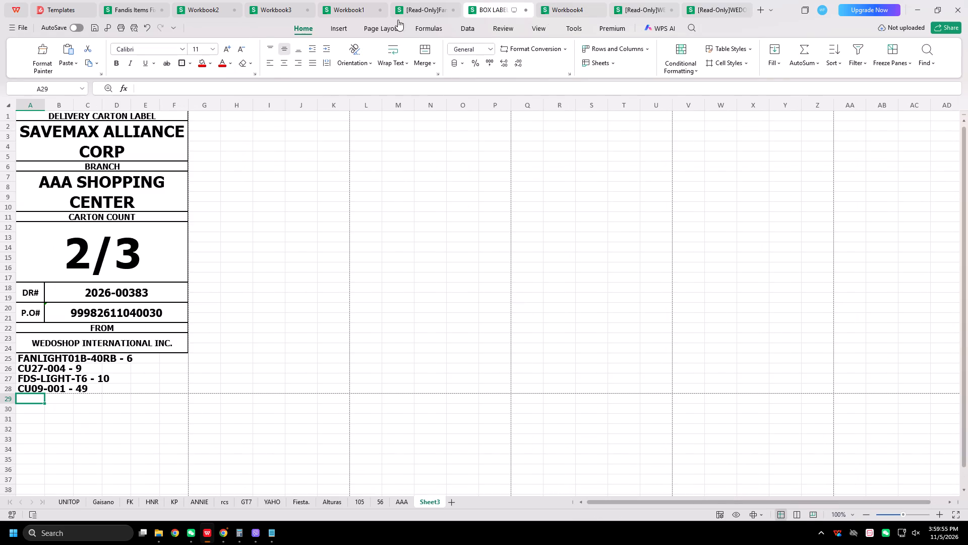
left_click(135, 31)
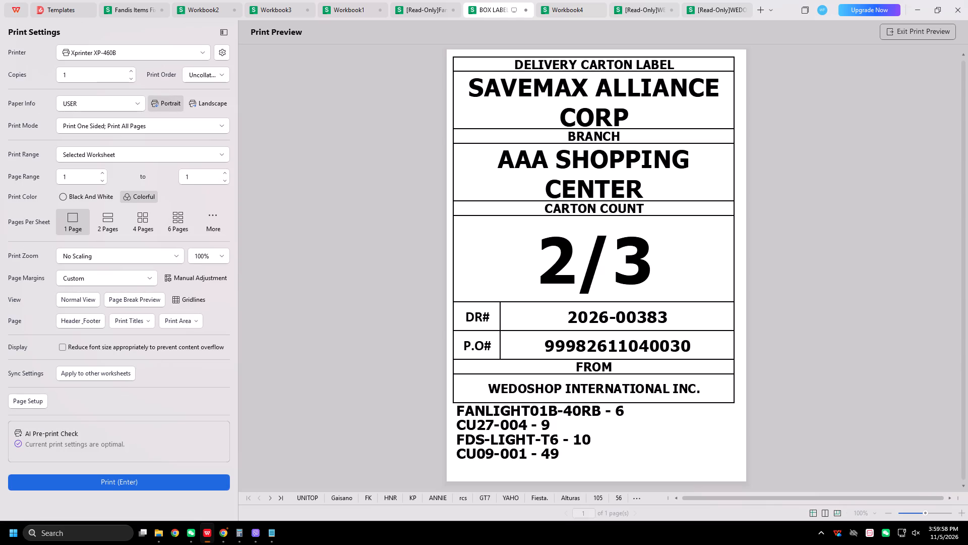
key("Escape")
Merge and center each of the four item lines across columns A to F, in rows 25 to 28.
left_click_drag(29, 358, 133, 359)
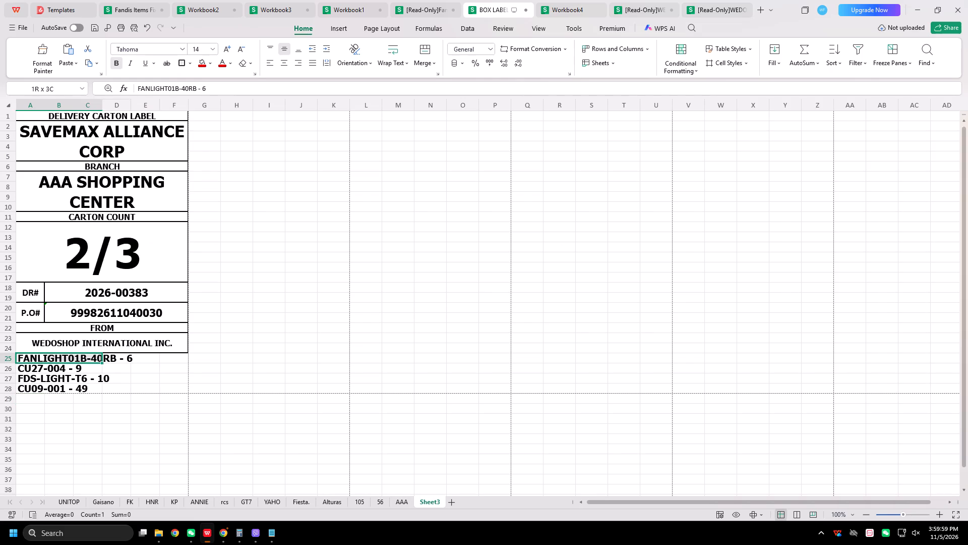
left_click_drag(133, 359, 173, 358)
left_click(424, 48)
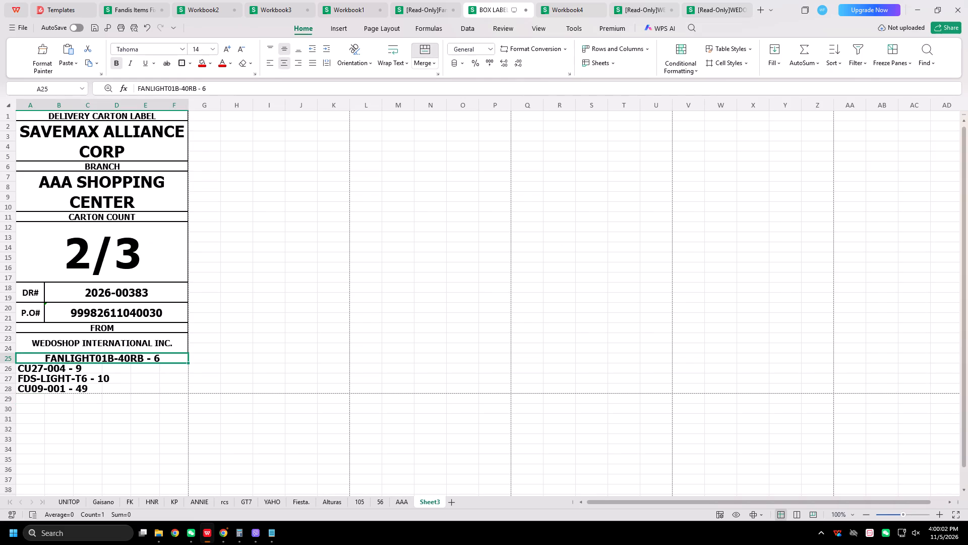
left_click_drag(169, 365, 55, 370)
left_click_drag(29, 368, 168, 364)
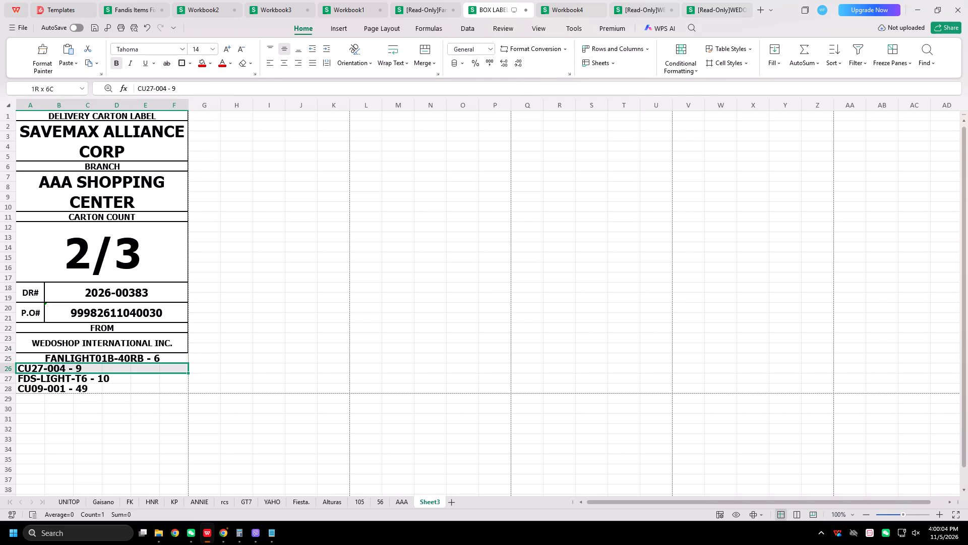
left_click_drag(168, 364, 172, 367)
left_click(424, 50)
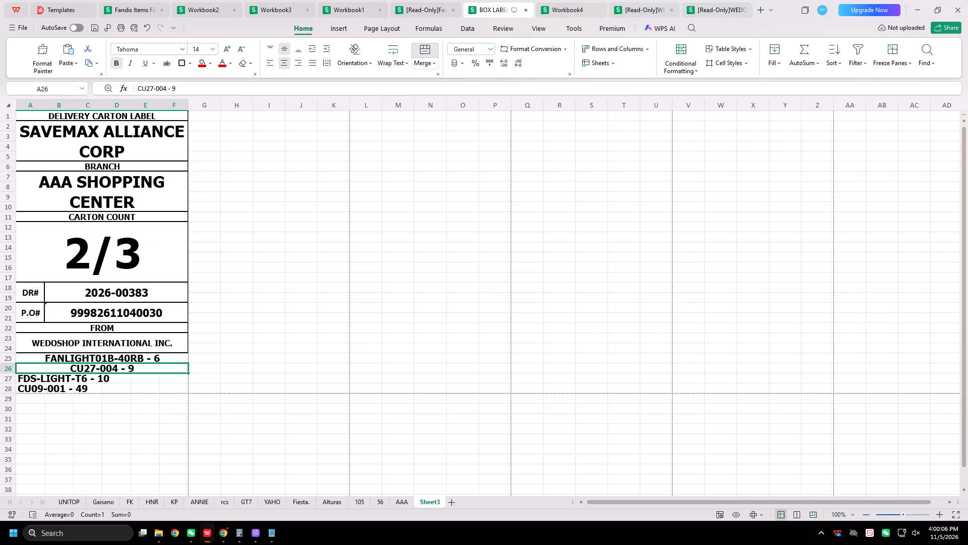
left_click_drag(33, 379, 164, 379)
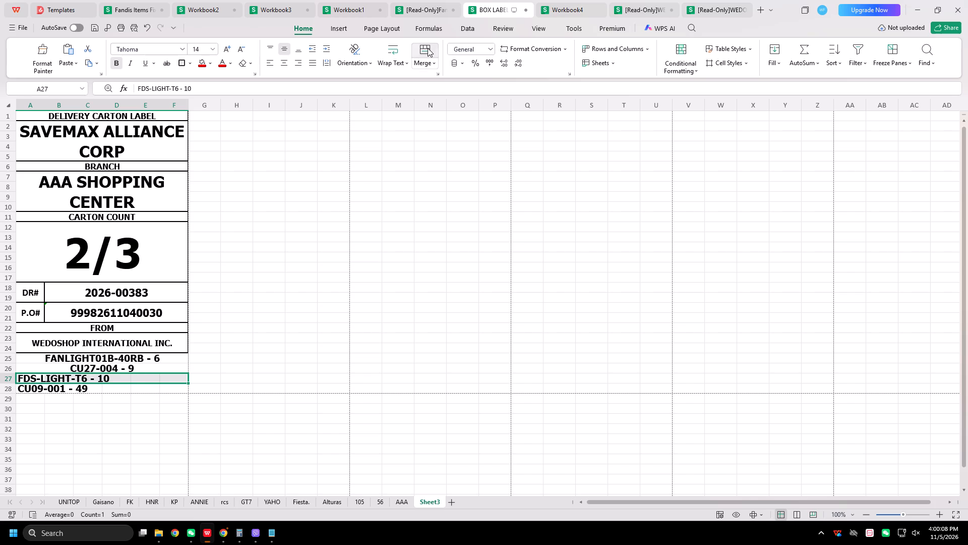
left_click(428, 48)
left_click_drag(25, 389, 165, 387)
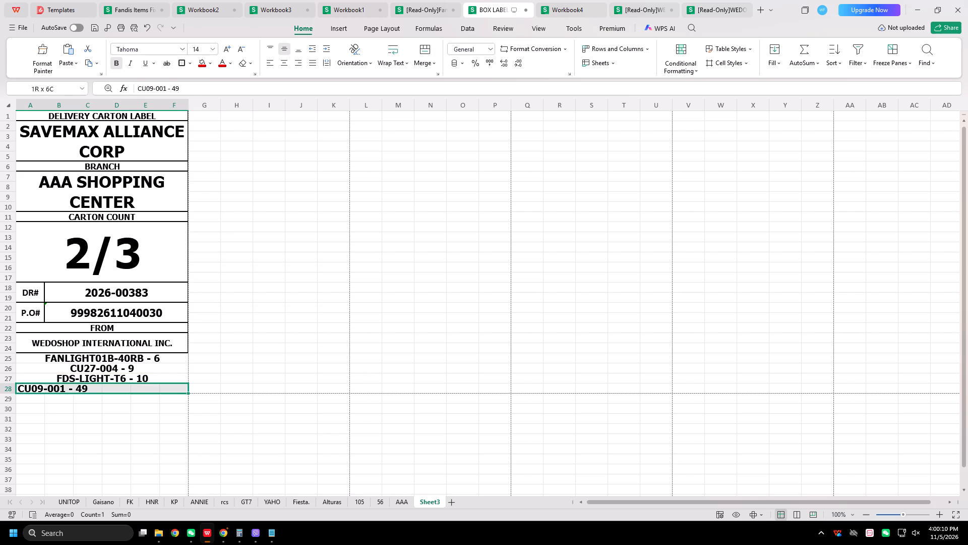
left_click_drag(165, 387, 169, 387)
left_click(422, 48)
Print the 2/3 carton label from the print preview and return to the sheet.
left_click(137, 22)
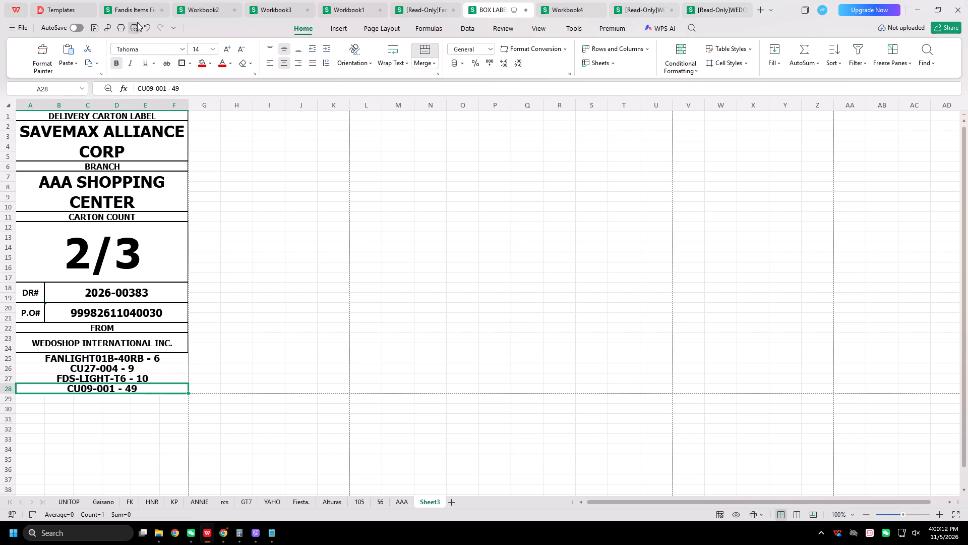
left_click(143, 482)
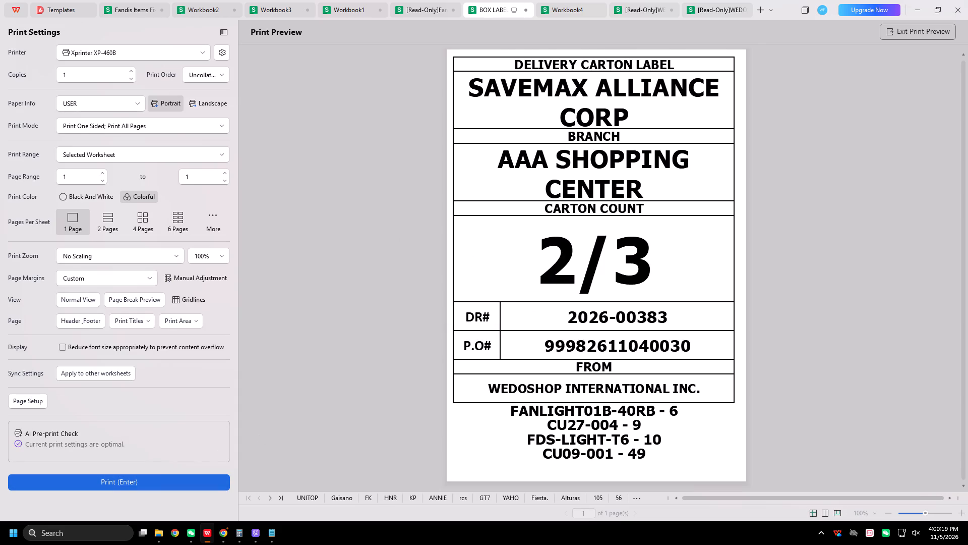
key("Escape")
Change the carton count on the label to 2/4.
left_click(105, 238)
key("3")
type("/3")
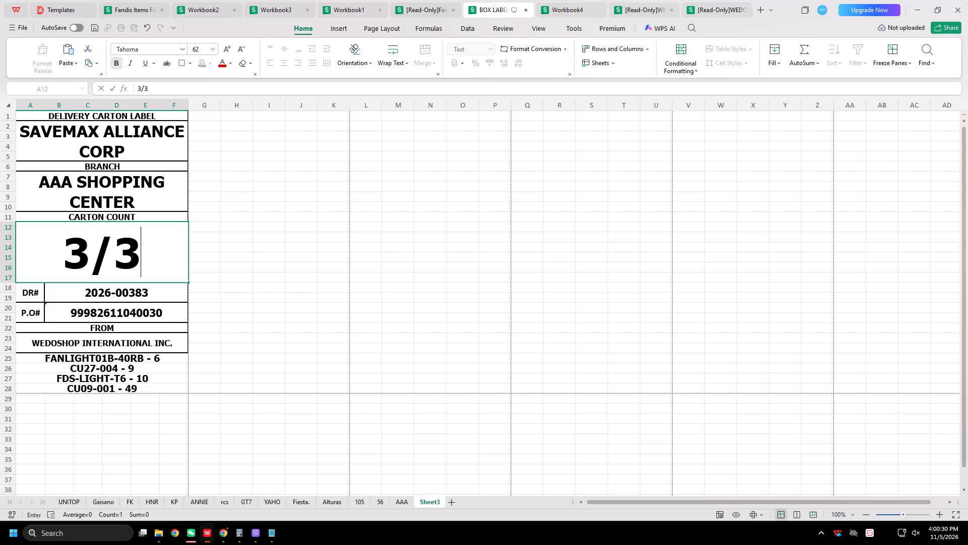
left_click_drag(140, 245, 125, 248)
key("4")
left_click_drag(86, 250, 65, 250)
key("2")
left_click(301, 245)
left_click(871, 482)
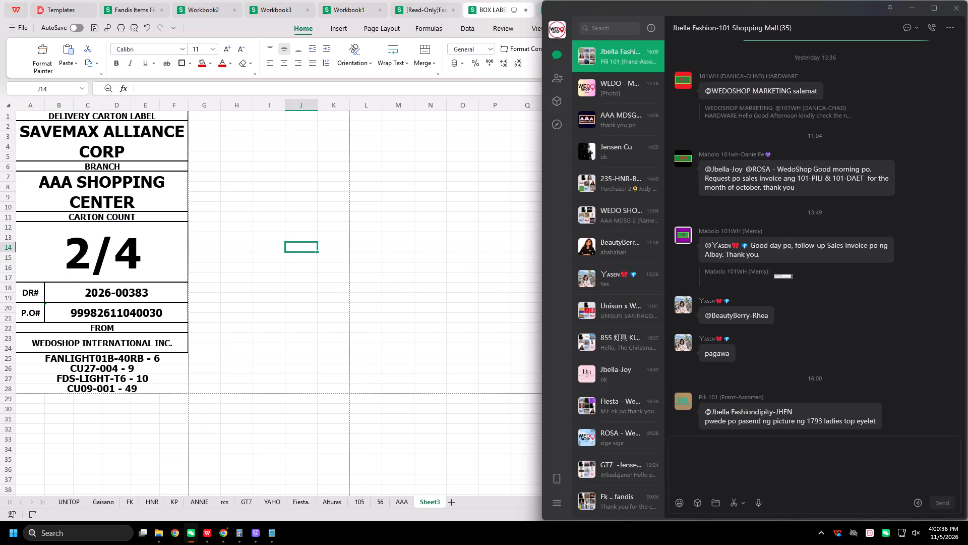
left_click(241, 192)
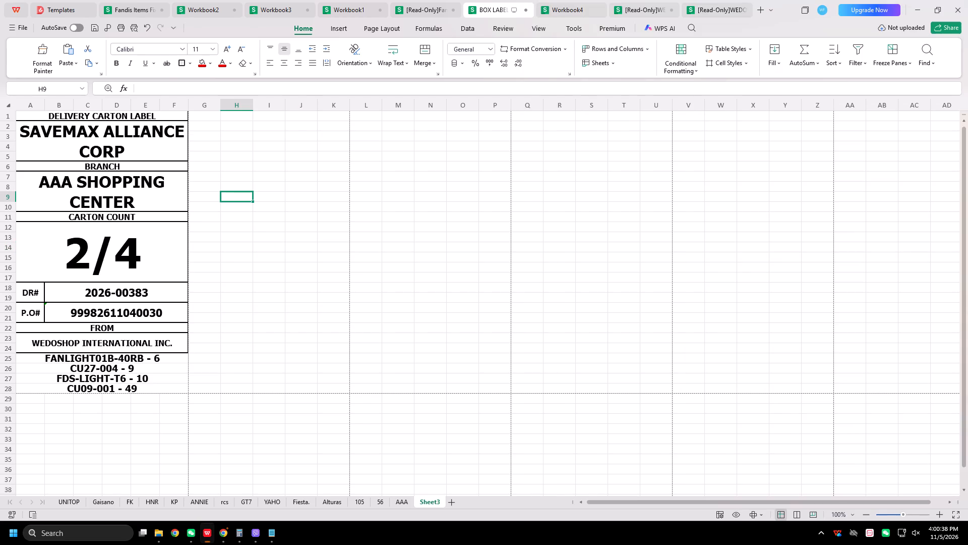
Print the 2/4 carton label from the print preview and return to the sheet.
left_click(136, 32)
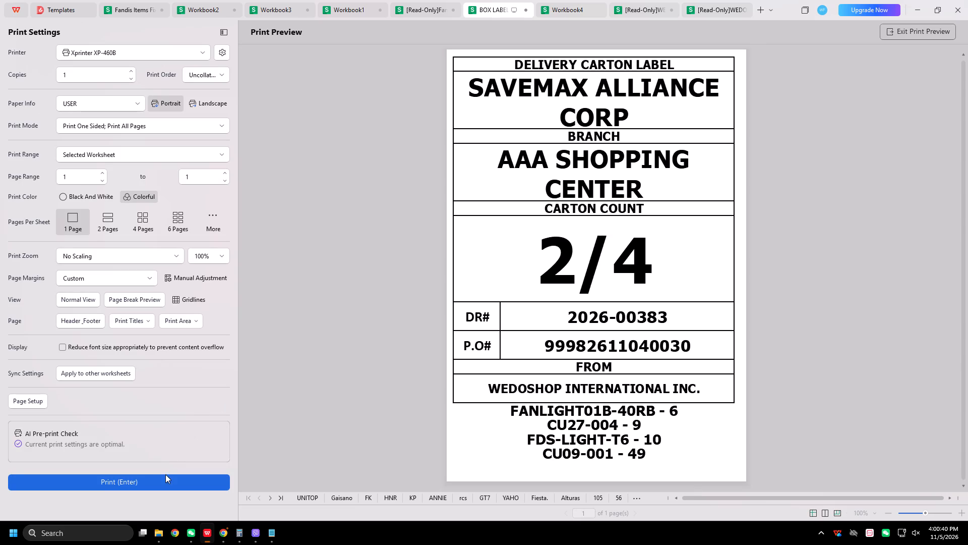
left_click(164, 478)
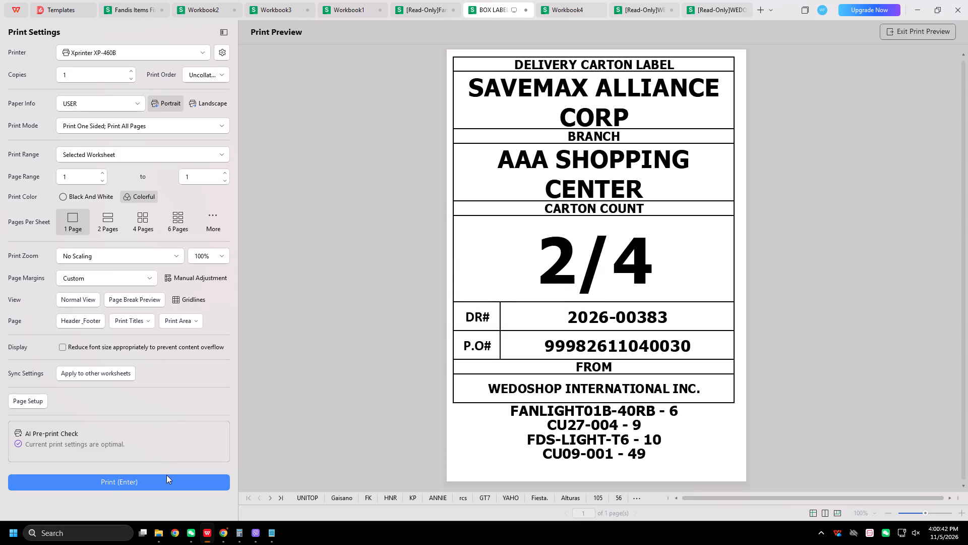
key("Escape")
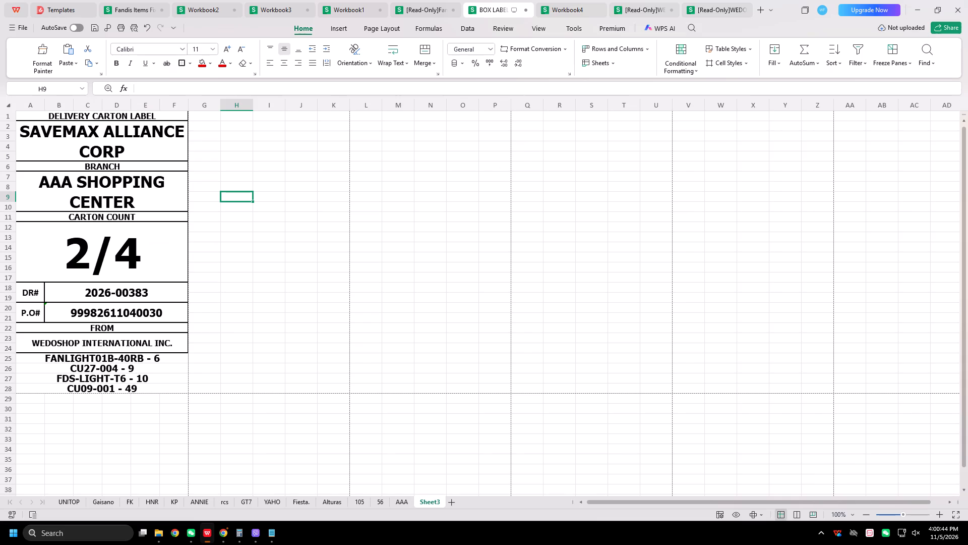
Change the carton count on the label to 1/4.
left_click(77, 264)
type("1/4")
key("Return")
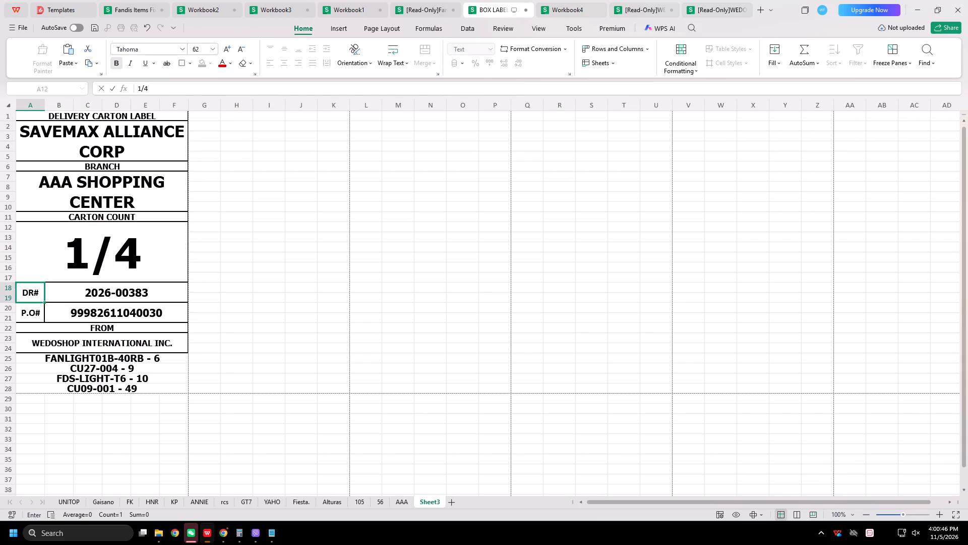
Replace the first item line in row 25 with CU27-0002 - 10.
key("Return")
key("Return")
key("Return")
key("Return")
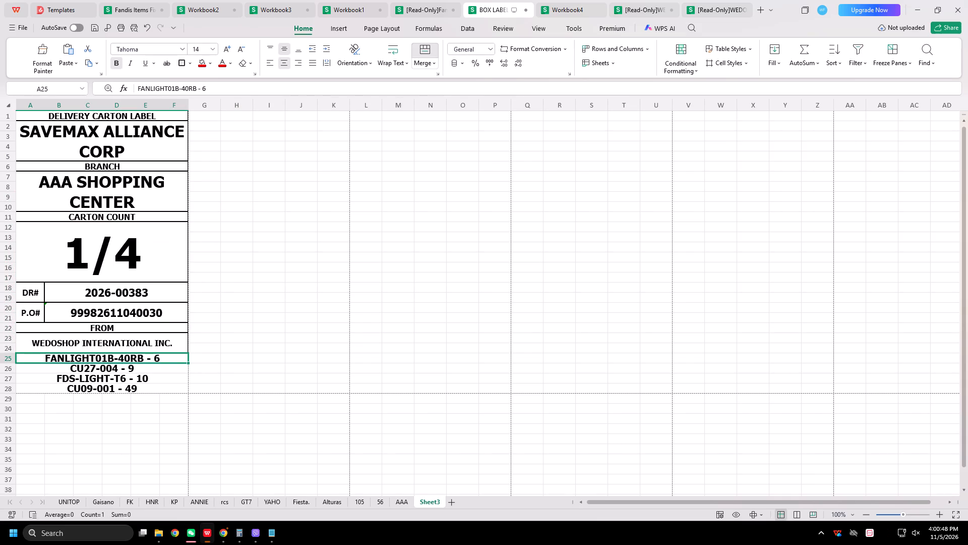
type("CU27-0002-")
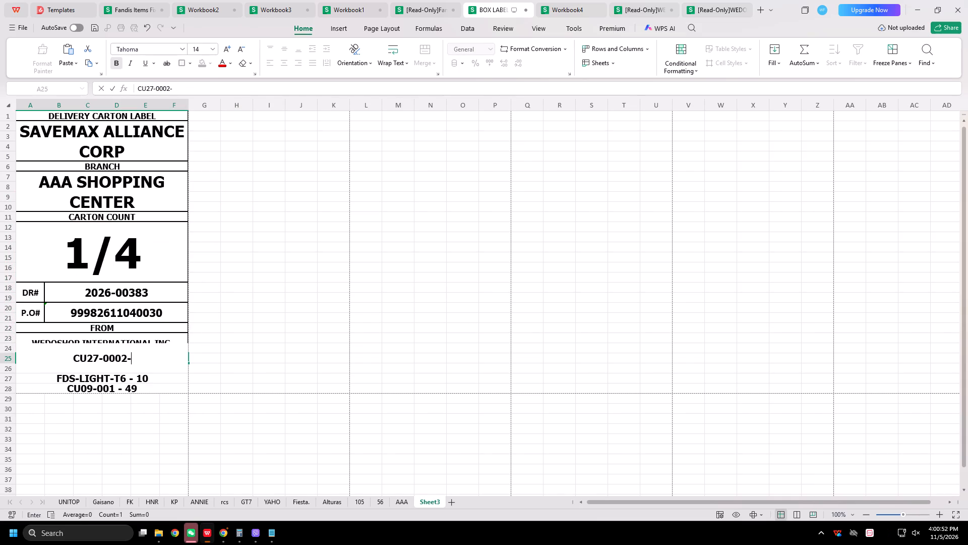
key("BackSpace")
key("space")
type("- 10")
key("Return")
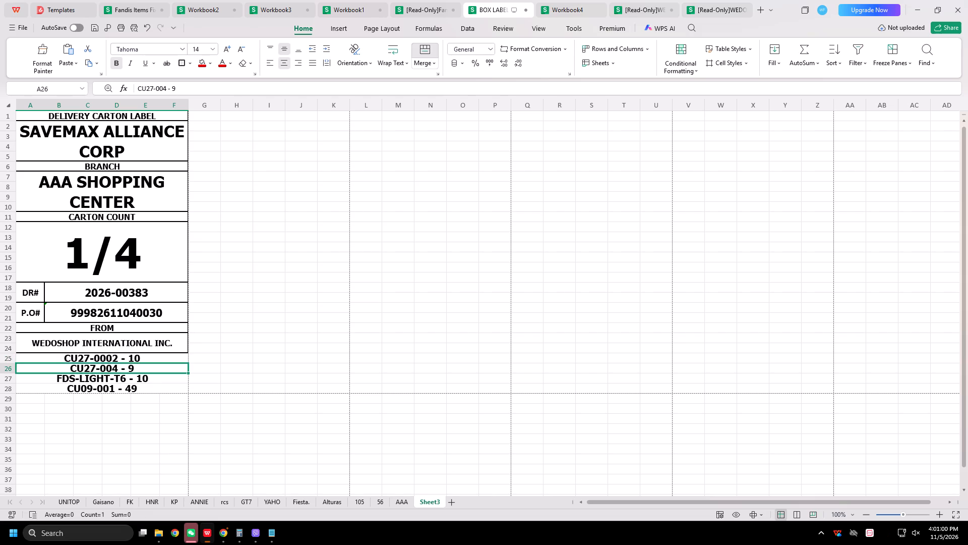
Look up the CU27-0002 ceiling fan light and its neighbouring items in the WEDOSHOP order sheet and return to BOX LABEL.
key("alt+Tab")
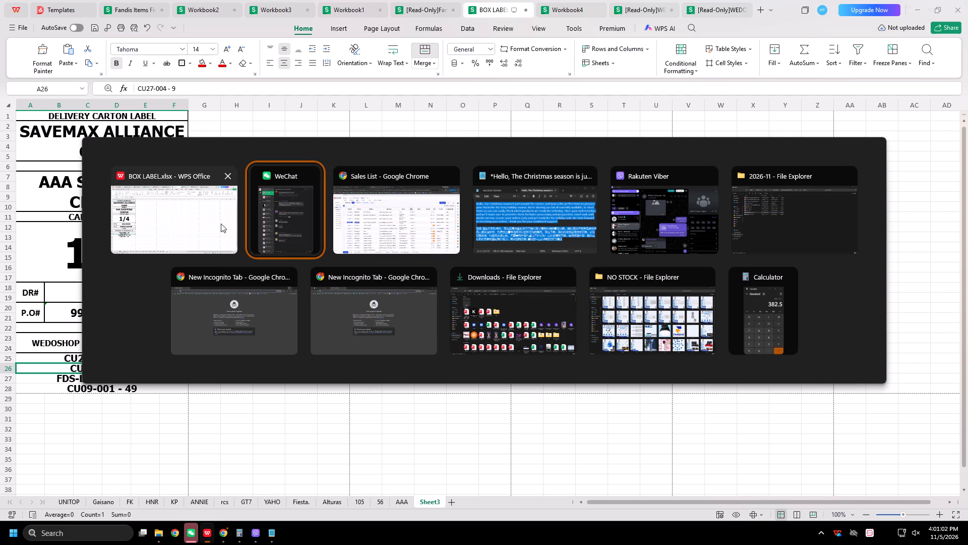
left_click(204, 227, "alt")
left_click(651, 10)
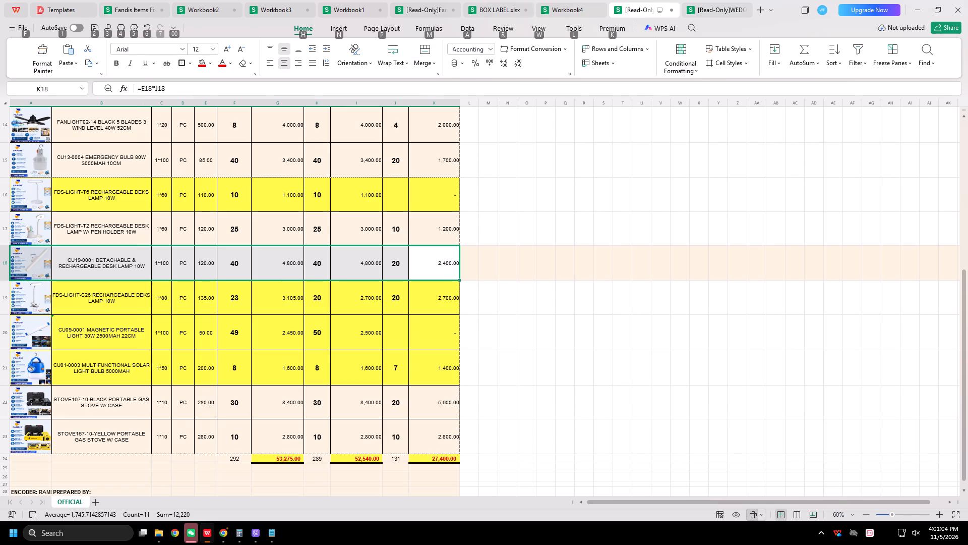
scroll(192, 284, "up", 7)
scroll(137, 237, "up", 5)
left_click(145, 174)
scroll(127, 193, "up", 6)
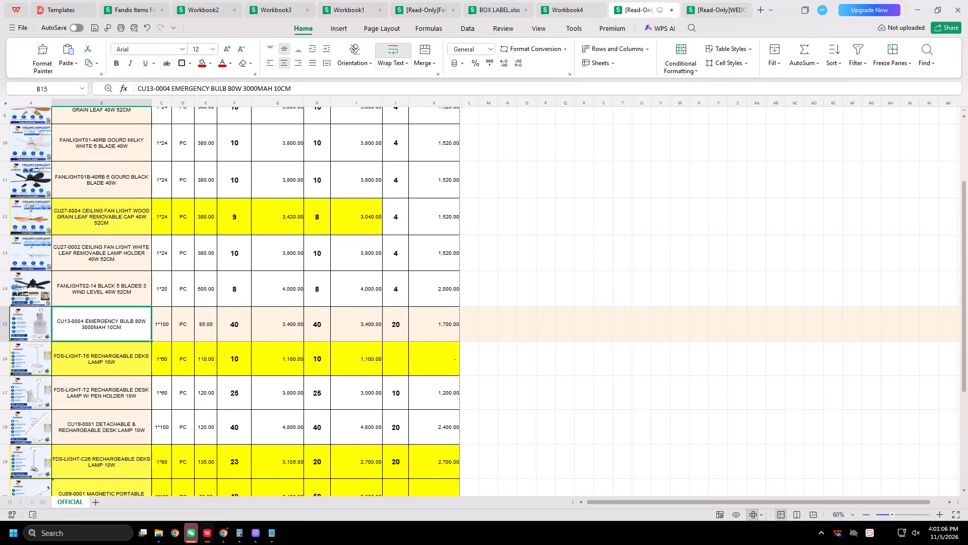
scroll(110, 185, "up", 3)
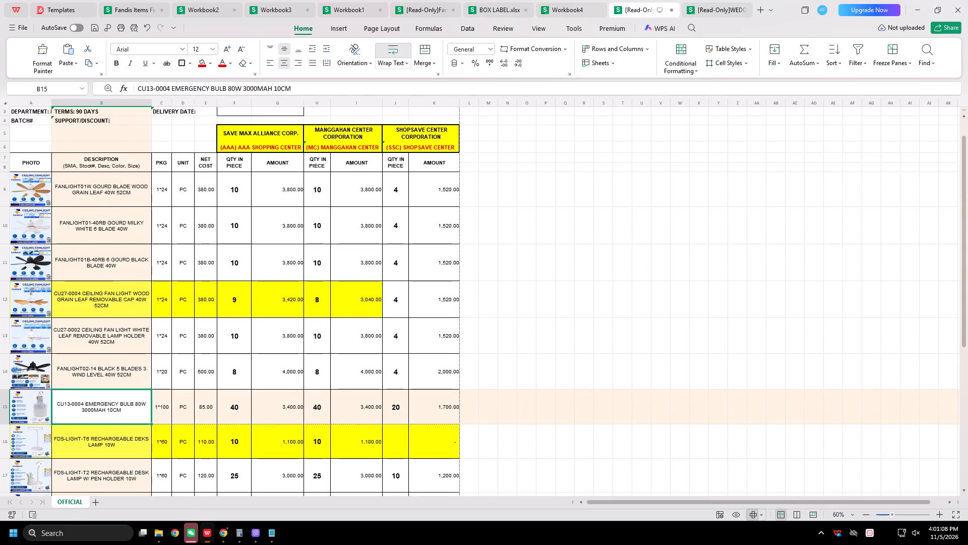
left_click(111, 338)
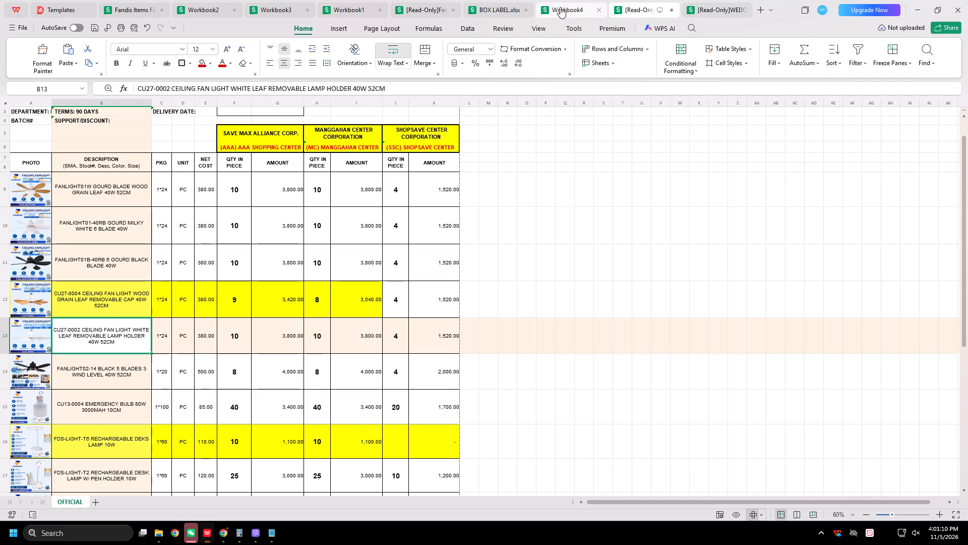
left_click(567, 7)
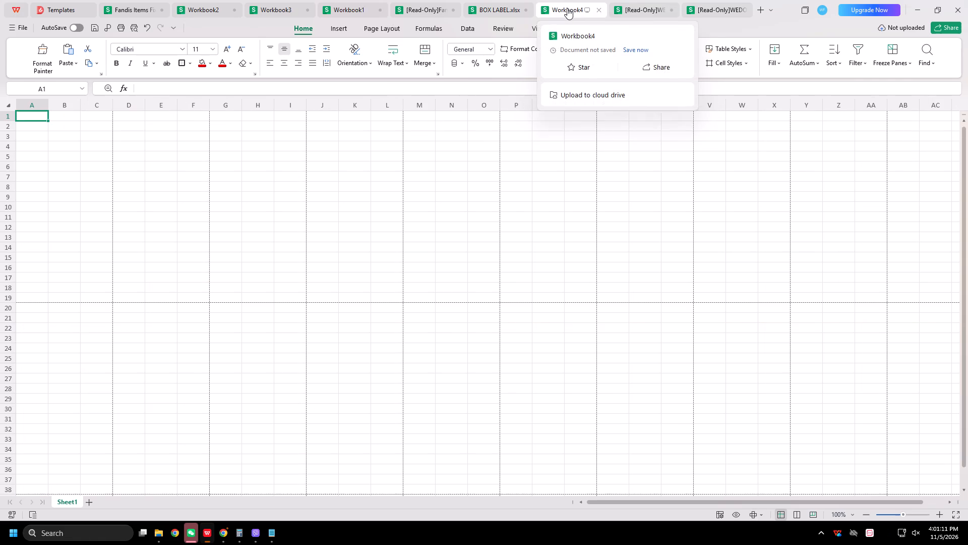
left_click(496, 2)
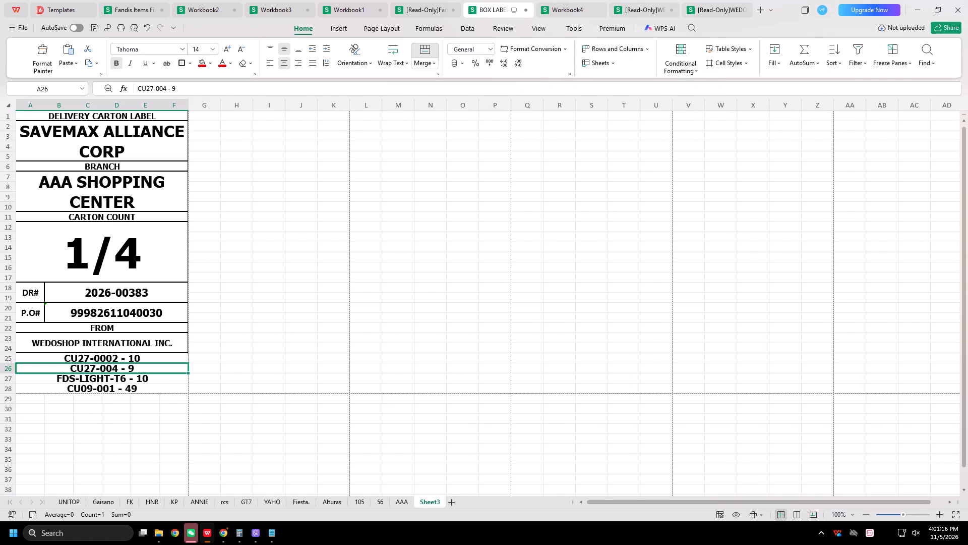
Delete the CU27-004 item line in row 26 and the CU09-001 item line in row 28.
key("Delete")
key("Down")
key("Down")
key("Delete")
Change the item line in row 27 to FDS-LIGHT-T2 - 22.
key("Up")
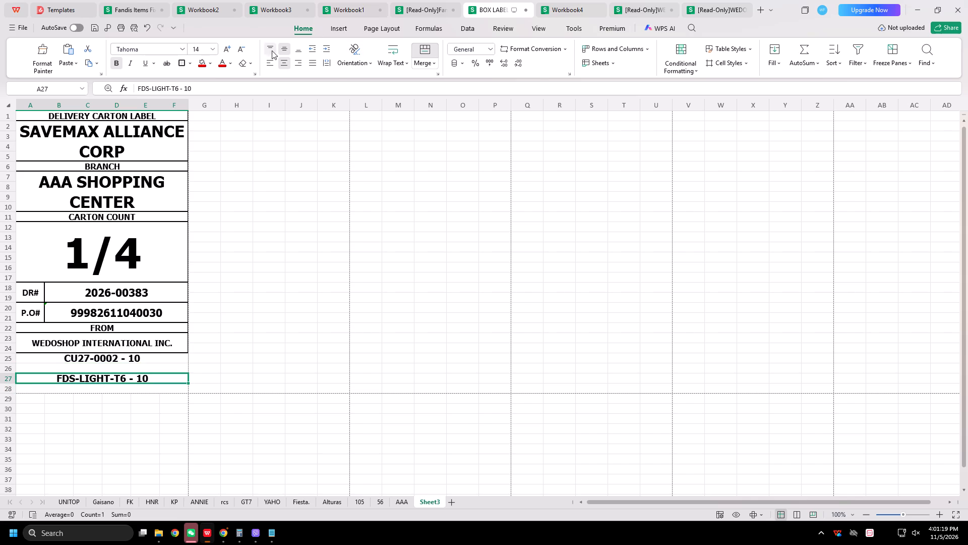
left_click(178, 85)
key("BackSpace")
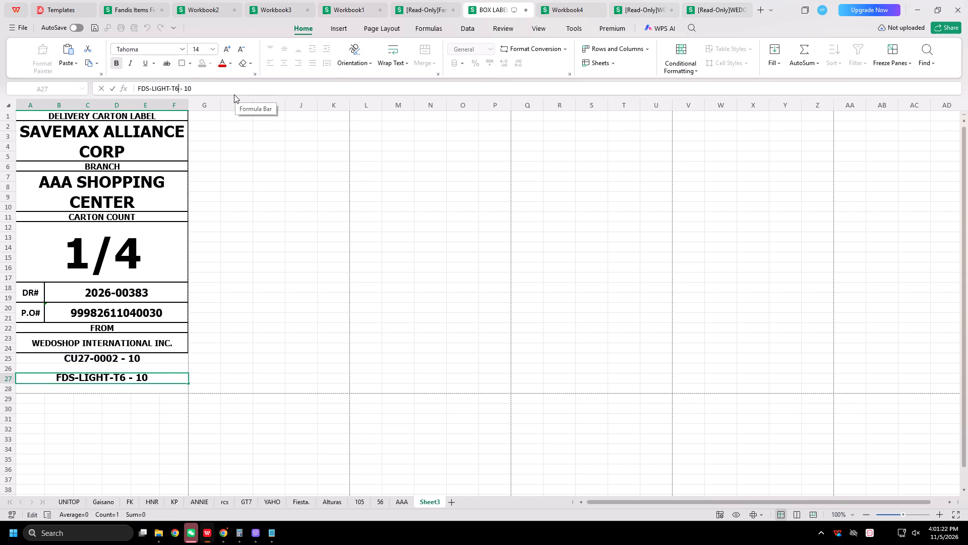
key("2")
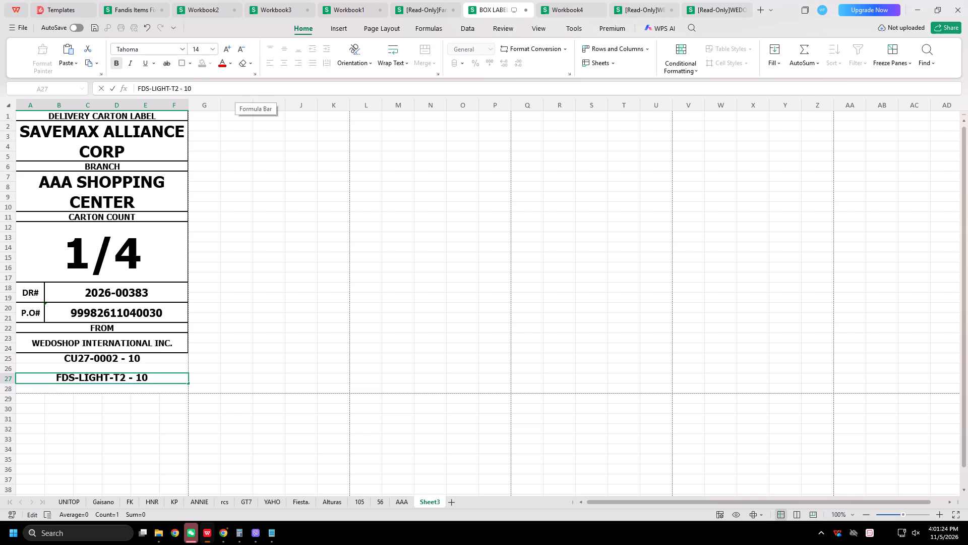
double_click(240, 91)
type("22")
key("Return")
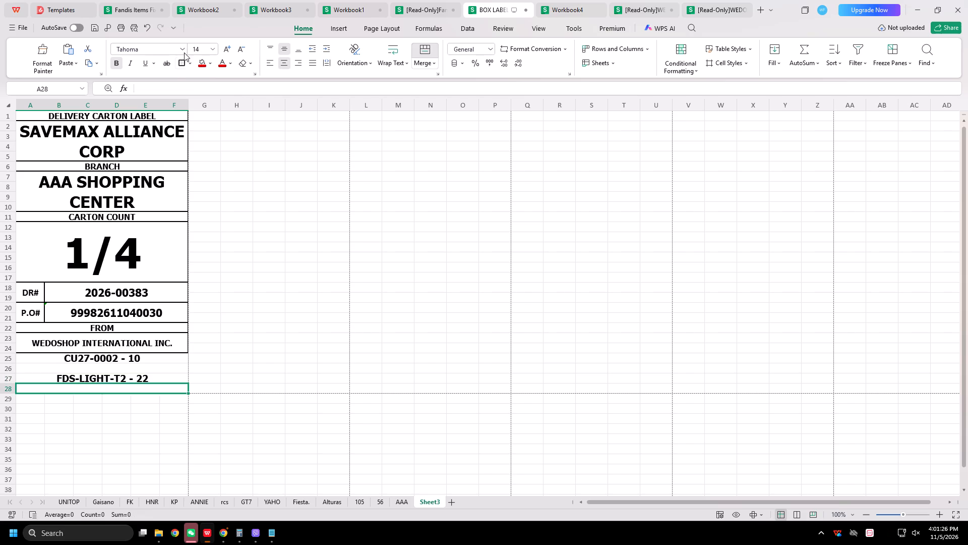
Print the 1/4 carton label from the print preview and return to the sheet.
left_click(137, 27)
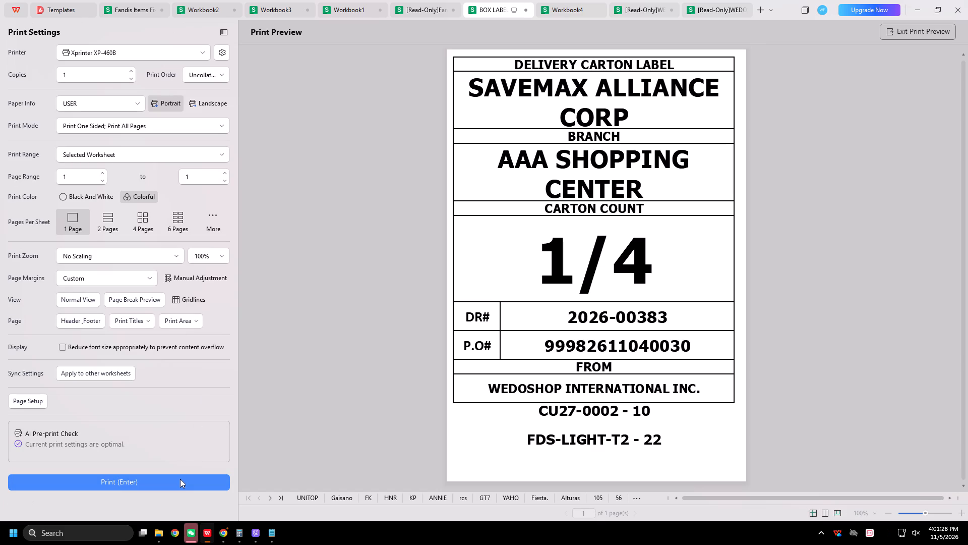
left_click(180, 479)
left_click(881, 481)
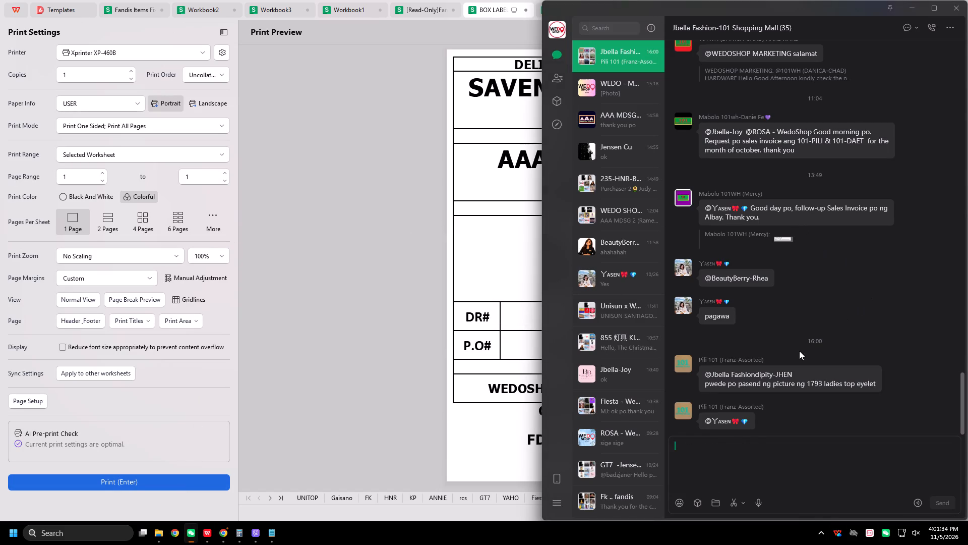
left_click(346, 186)
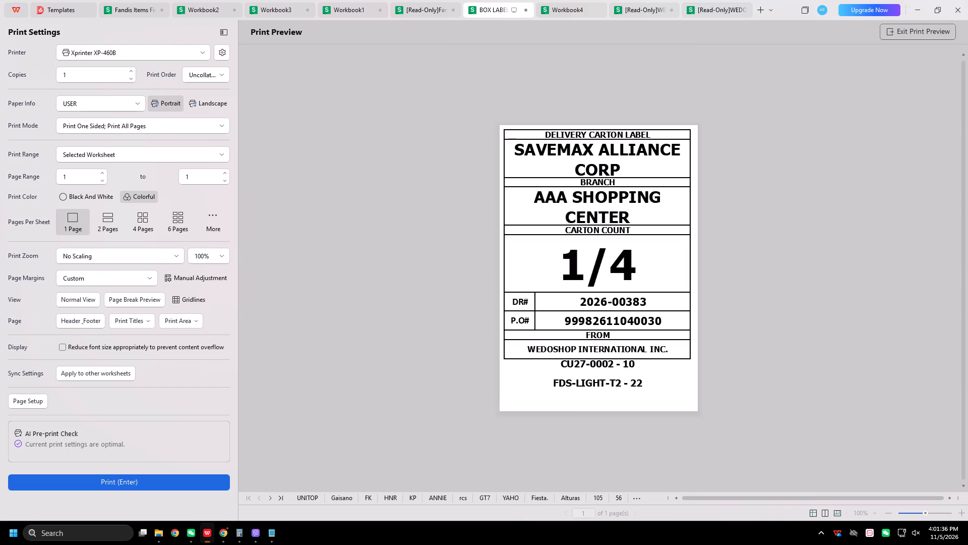
key("Escape")
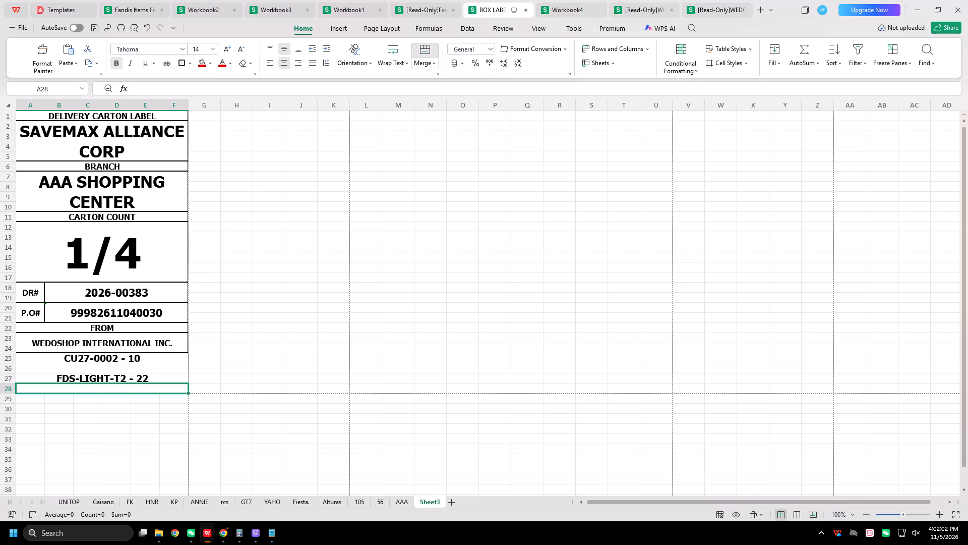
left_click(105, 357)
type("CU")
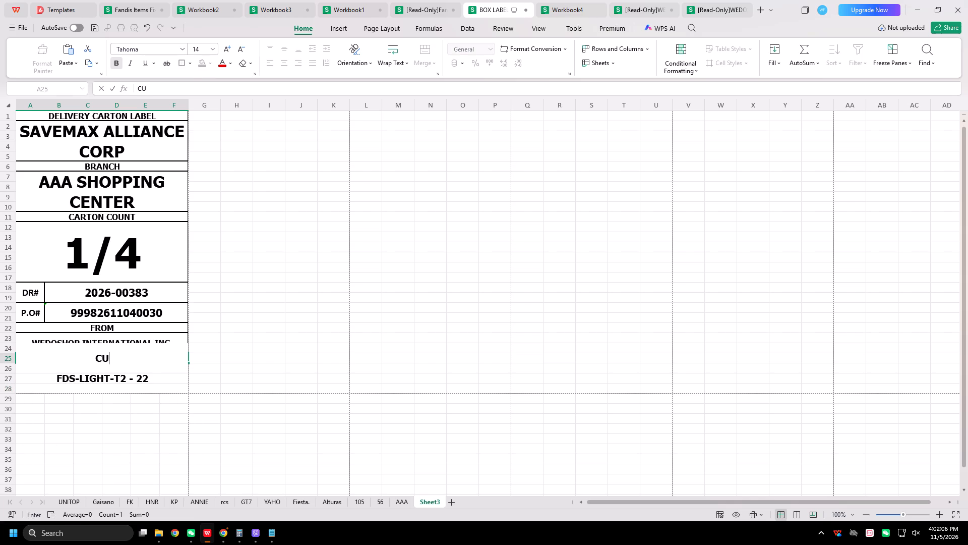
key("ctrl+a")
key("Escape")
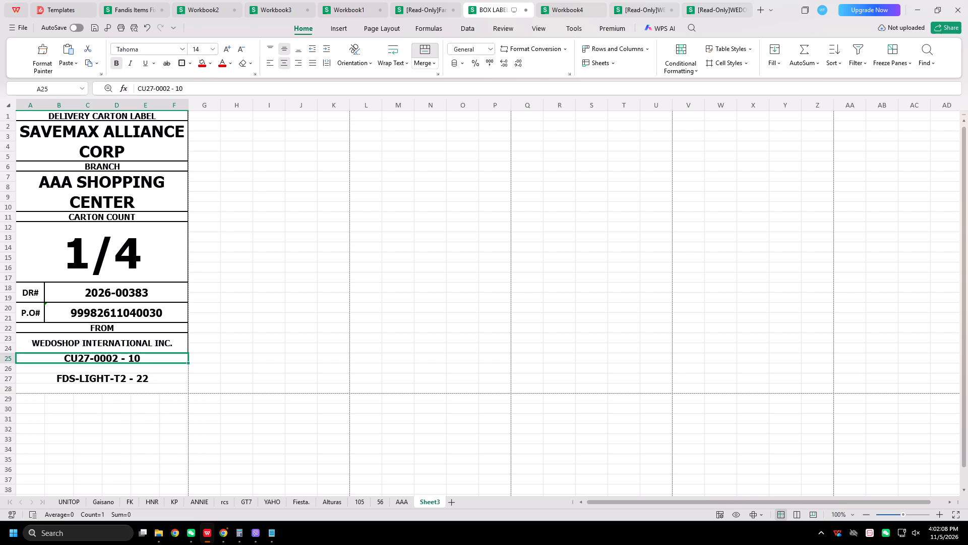
Copy the FDS-LIGHT-T2 item line from row 27 over the item line in row 25.
key("Down")
key("Down")
key("ctrl+c")
key("Up")
key("Up")
key("ctrl+v")
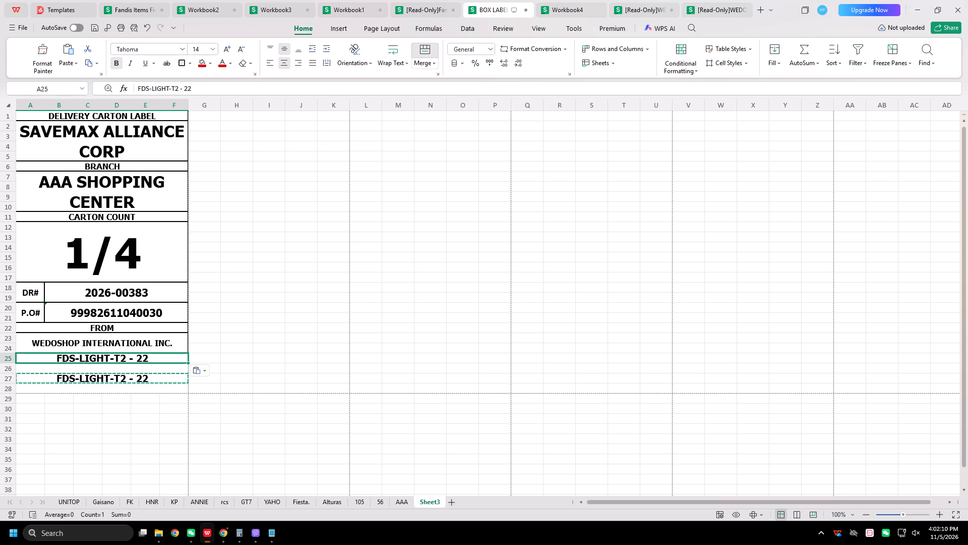
Change the copied item line in row 25 to FDS-LIGHT-C26 - 23.
double_click(108, 357)
left_click_drag(125, 357, 115, 356)
type("C26")
key("Right")
key("Right")
key("Right")
key("Right")
key("Right")
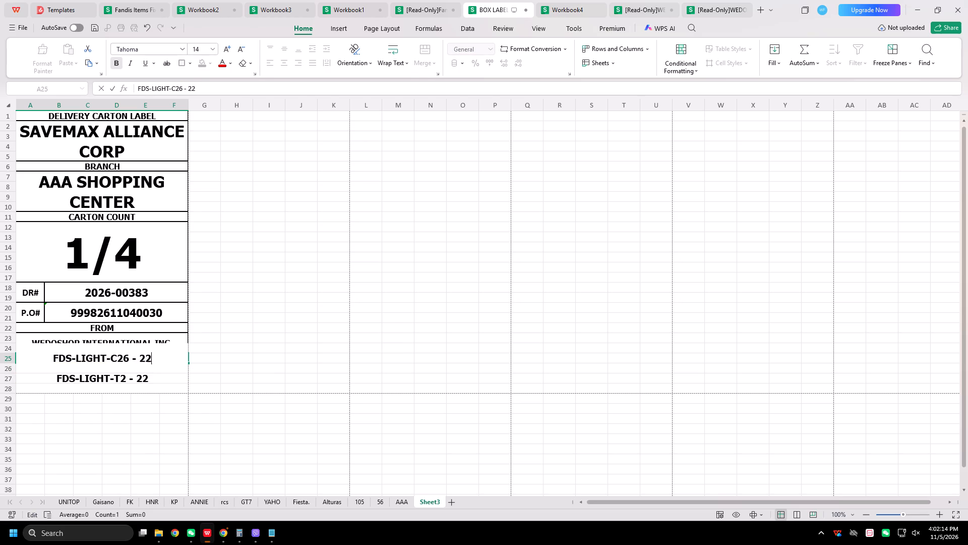
key("BackSpace")
key("3")
key("Return")
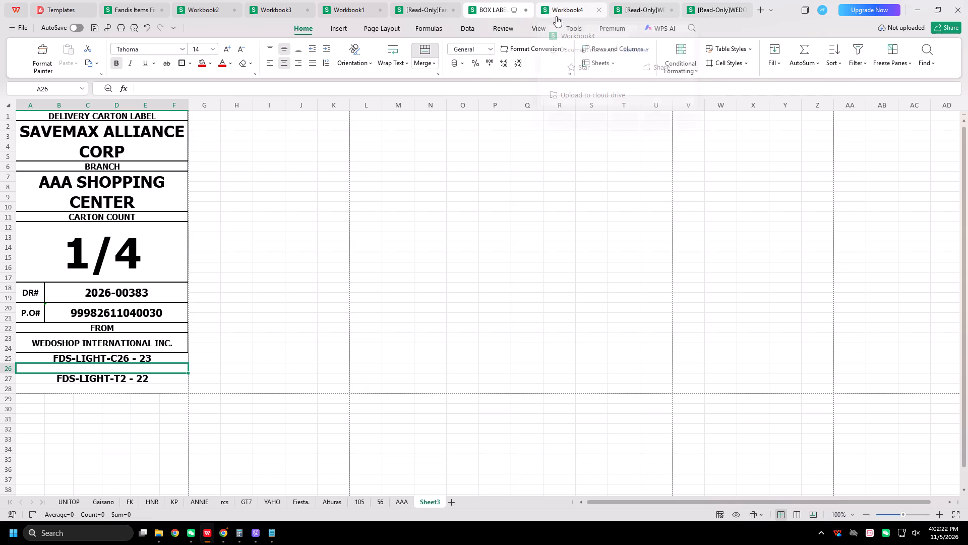
Check the desk lamp items and AAA quantities in the WEDOSHOP order sheet and return to BOX LABEL.
left_click(655, 11)
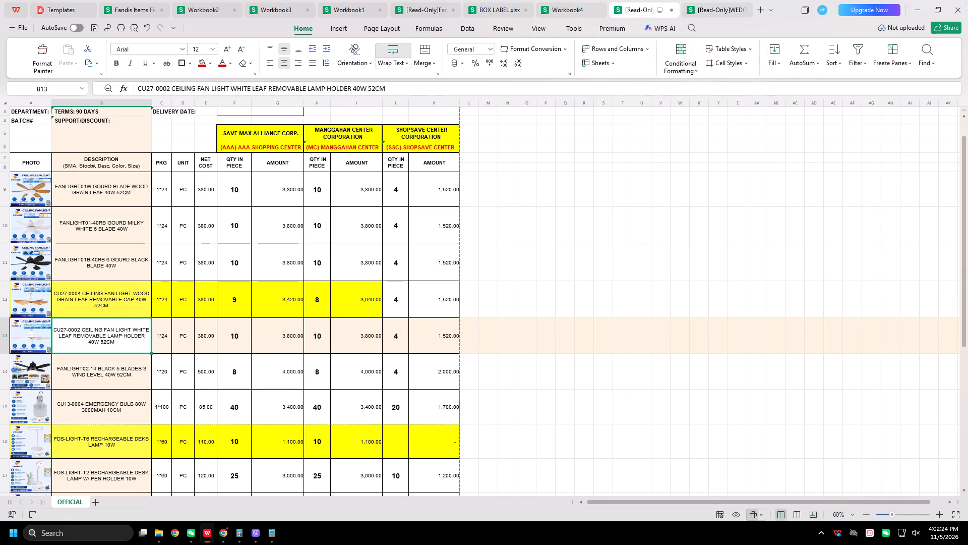
scroll(259, 329, "down", 3)
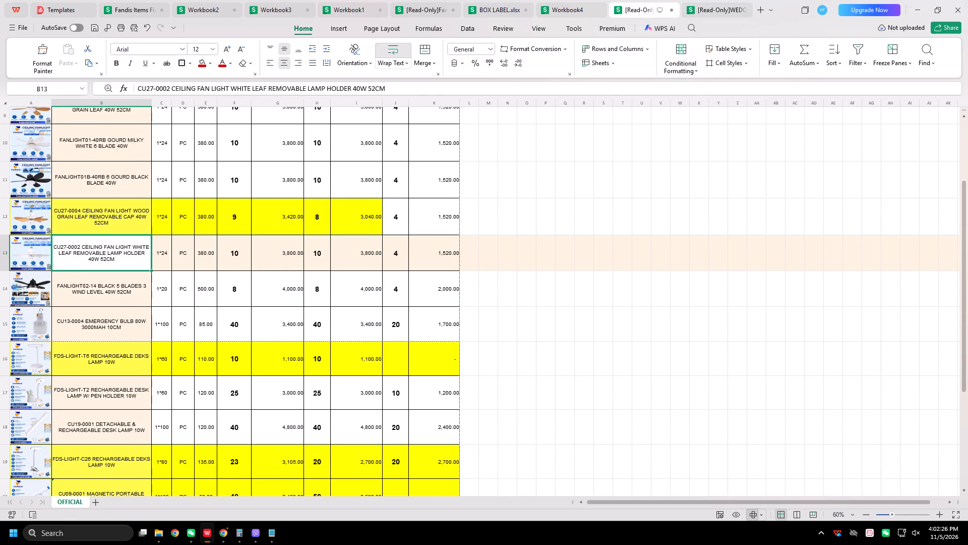
left_click(563, 14)
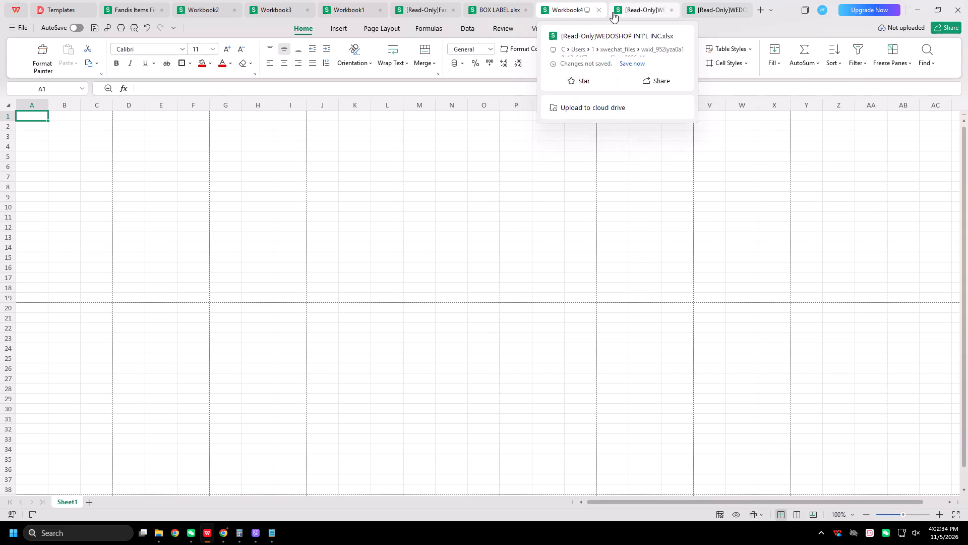
left_click(630, 11)
left_click(560, 9)
left_click(490, 10)
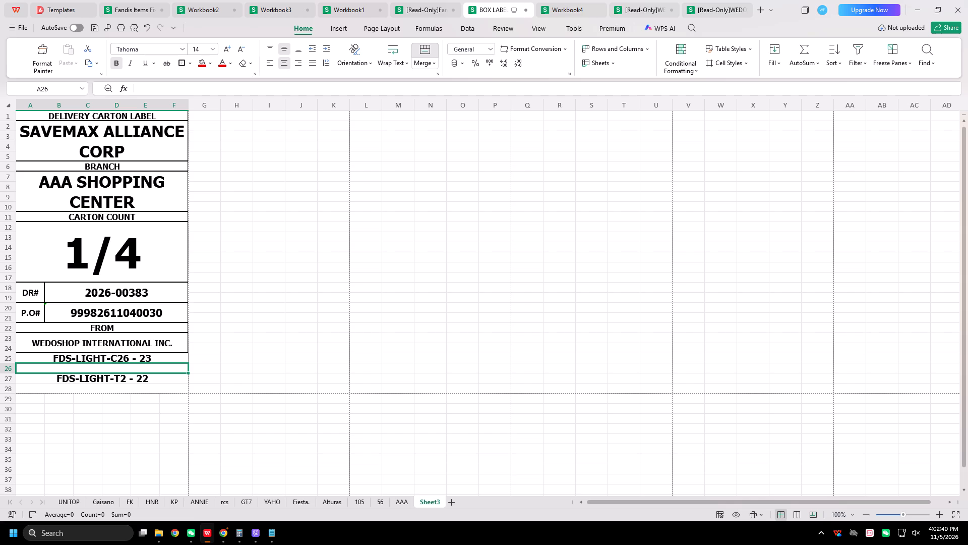
Copy the FDS-LIGHT-T2 item line from row 27 into row 26 and change its quantity there to 3.
key("Up")
key("Down")
key("Down")
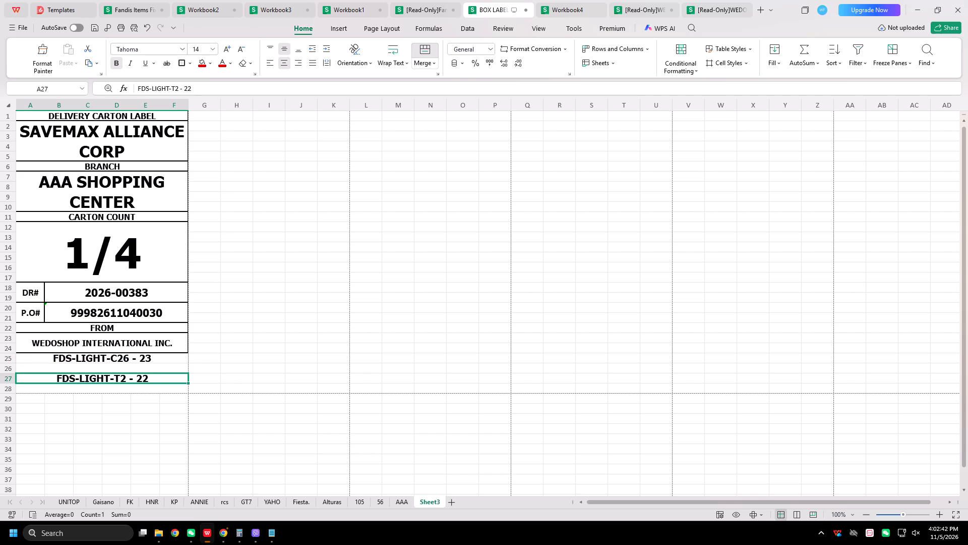
key("ctrl+c")
key("Up")
key("ctrl+v")
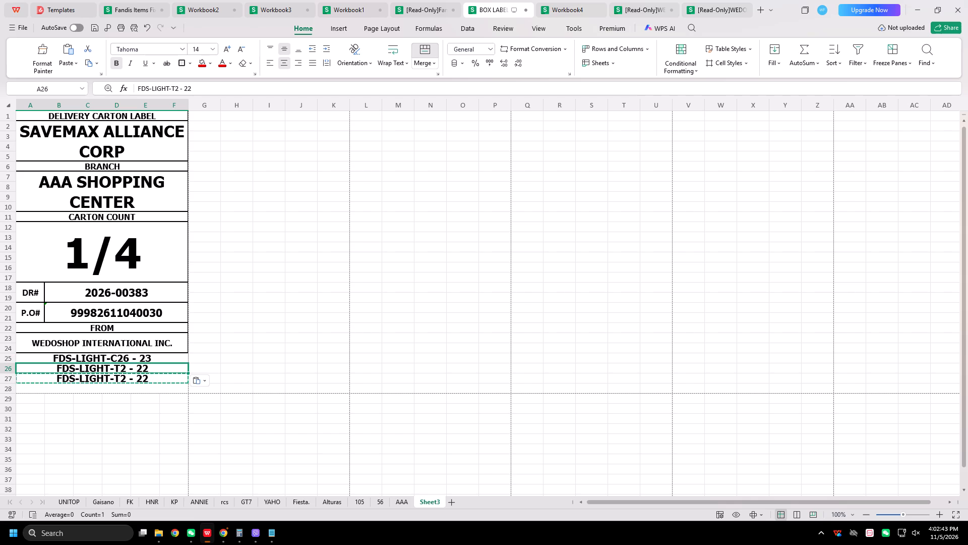
double_click(158, 371)
key("BackSpace")
key("BackSpace")
key("3")
key("Return")
key("backslash")
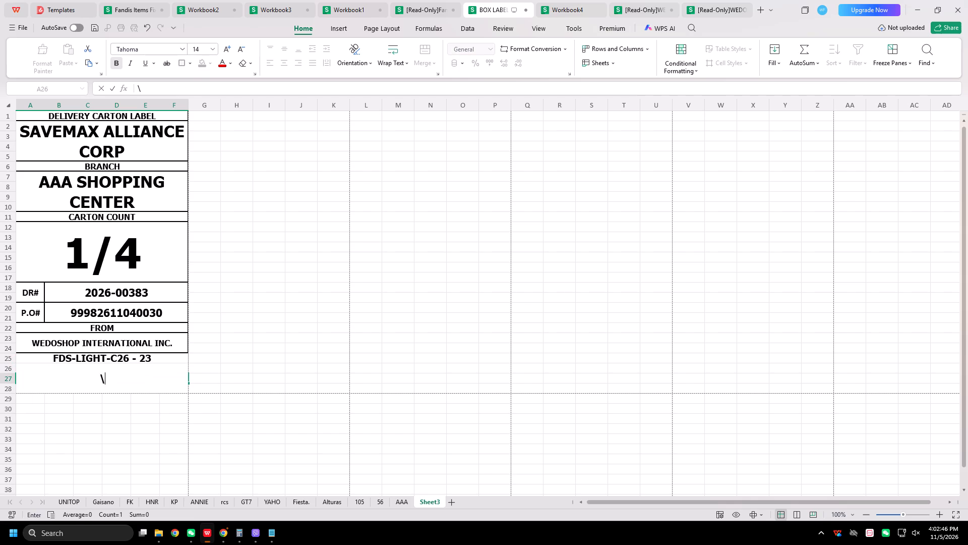
Replace the item line in row 27 with CU01-0003 - 8, checking the item code against the WEDOSHOP order sheet.
key("Escape")
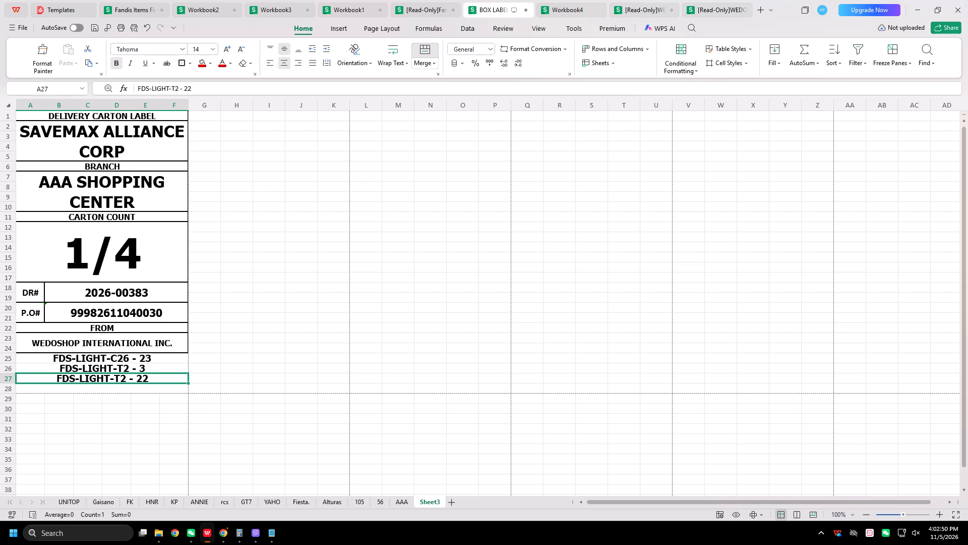
type("CU01-")
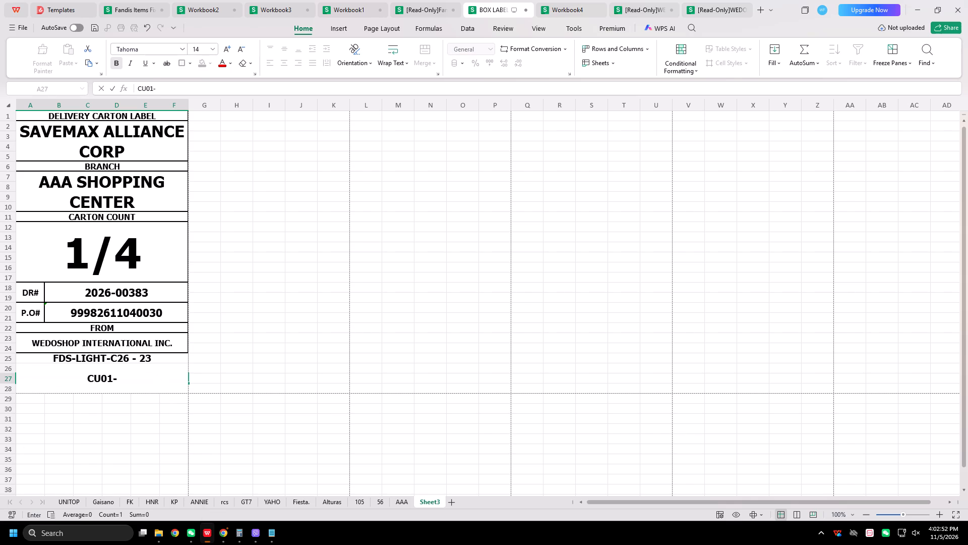
type("00")
type("3 - 8")
key("Return")
left_click(636, 0)
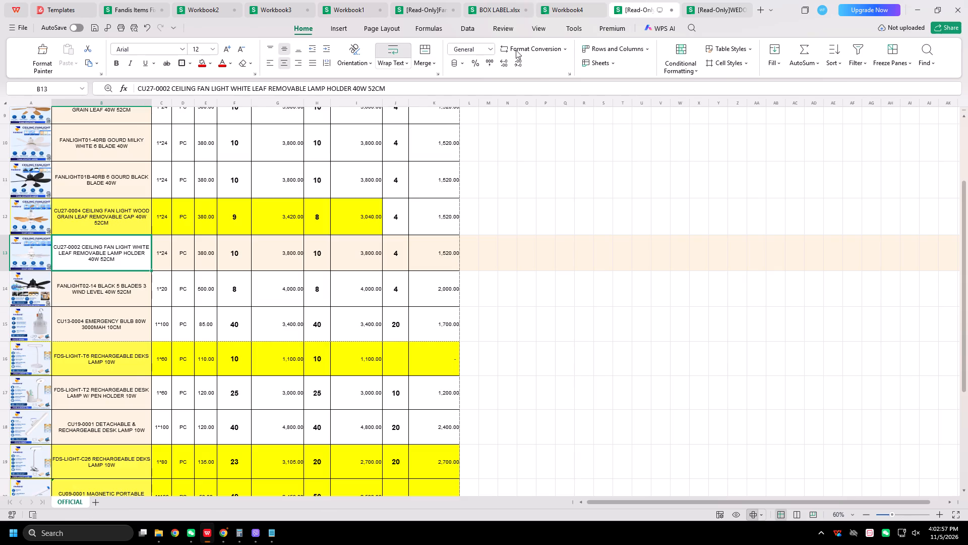
scroll(125, 408, "down", 3)
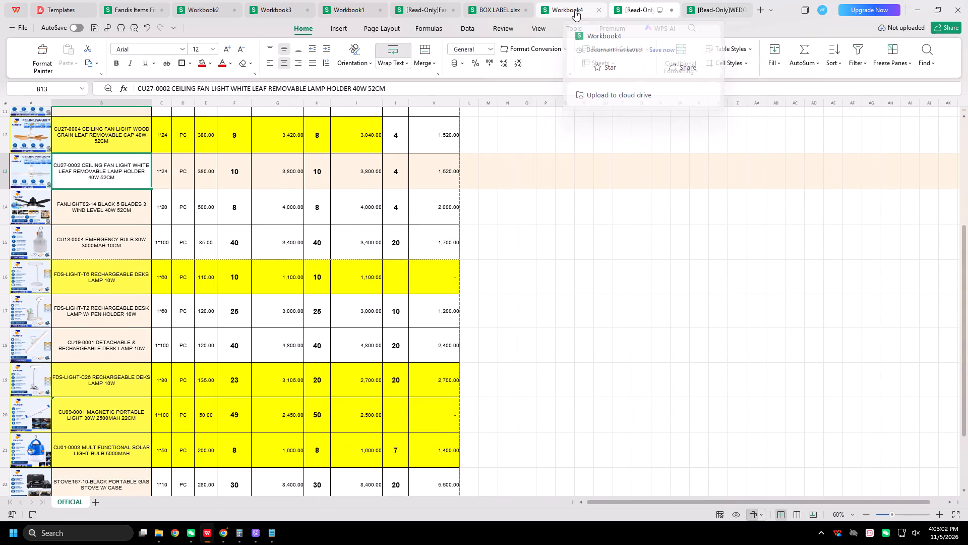
left_click(494, 8)
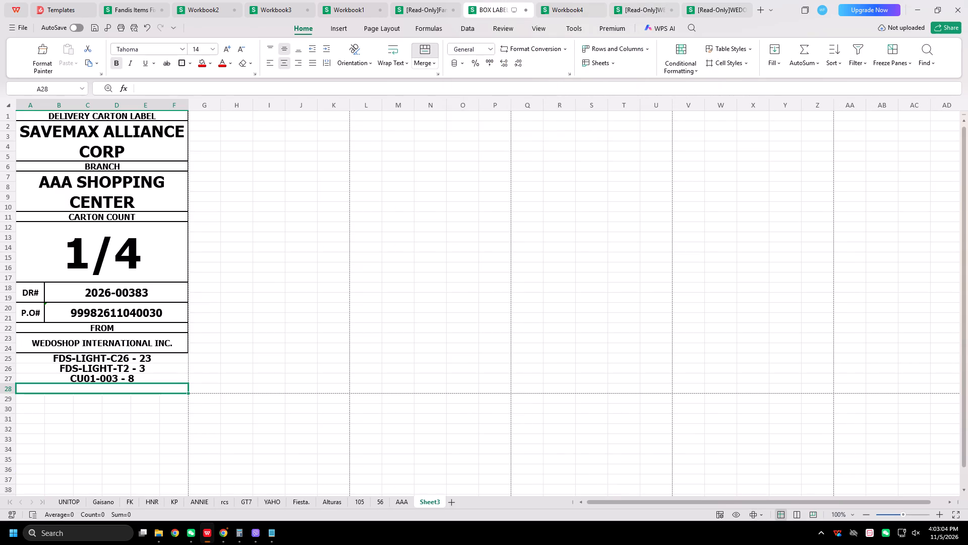
double_click(108, 376)
key("0")
key("Return")
Enter the item line FDS-LIGHT-D29R - 40 in row 28.
type("FDS-LIGHT")
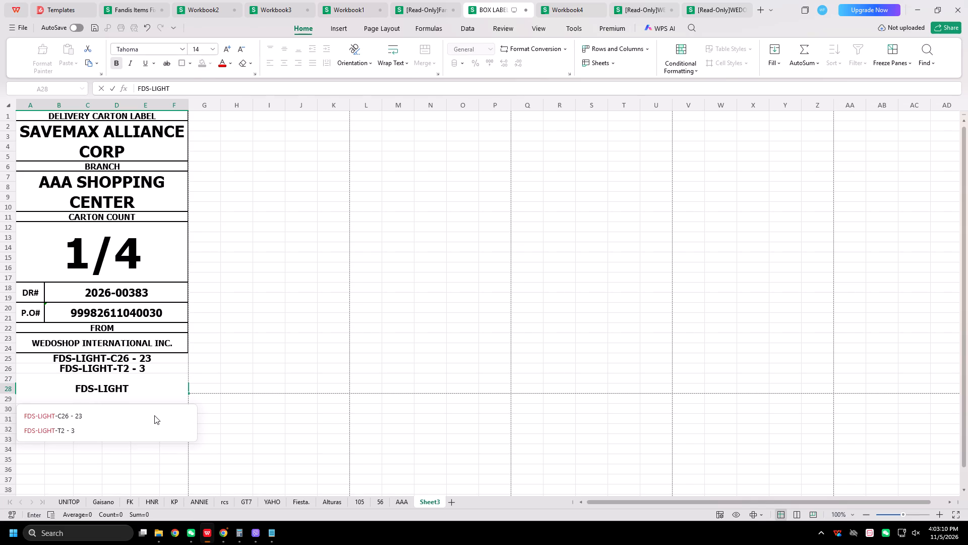
type("-D29R")
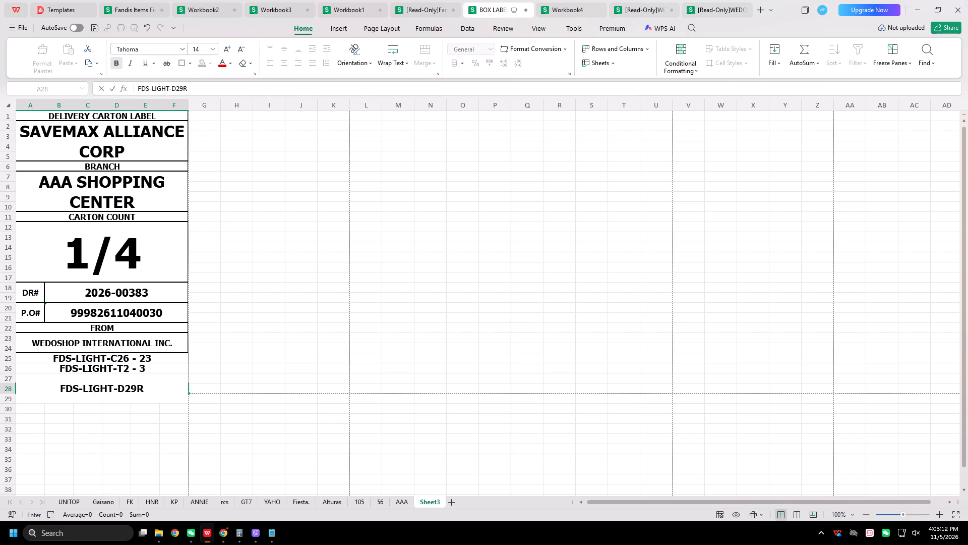
key("space")
type("- 40")
key("Return")
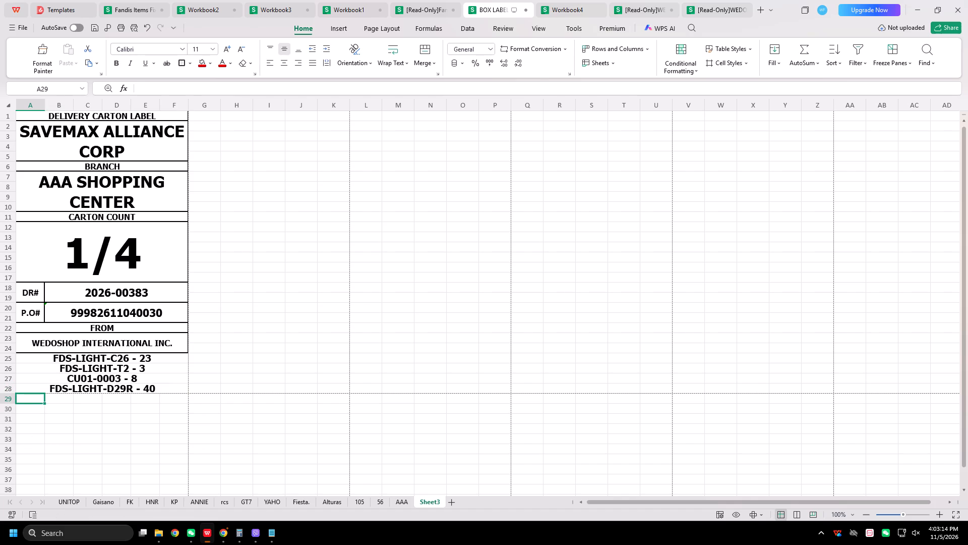
Change the label's carton count to 3/4.
double_click(90, 251)
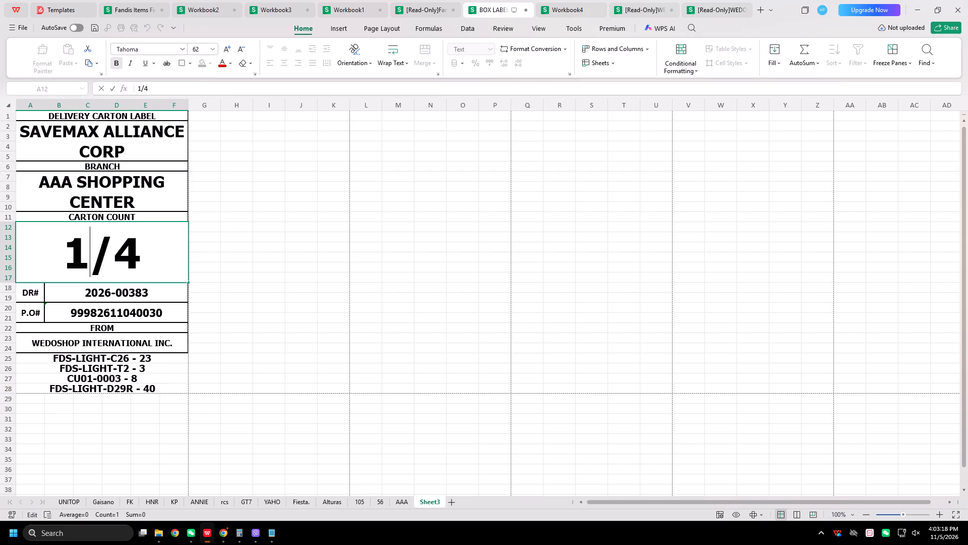
key("BackSpace")
key("3")
key("Return")
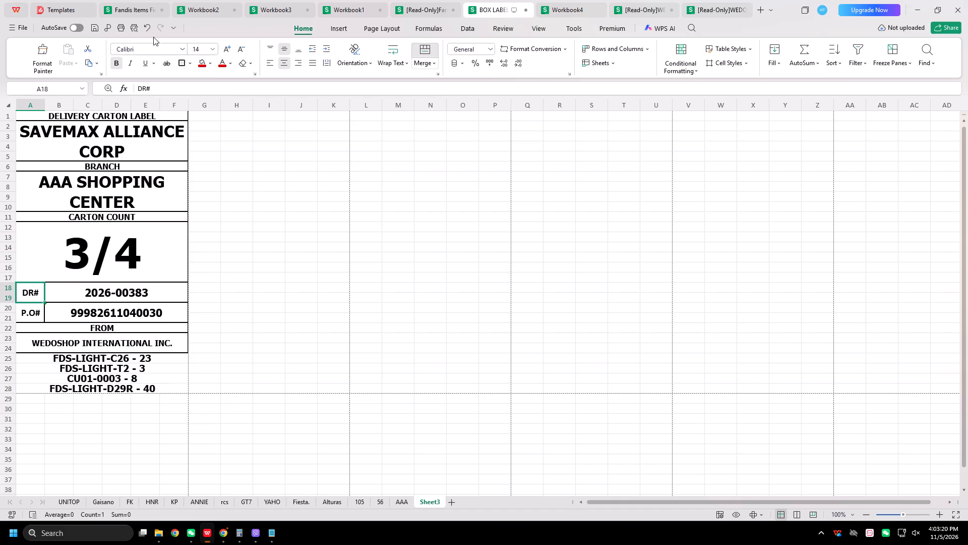
Print one copy of the 3/4 carton label on the Xprinter XP-460B and return to the sheet.
left_click(134, 32)
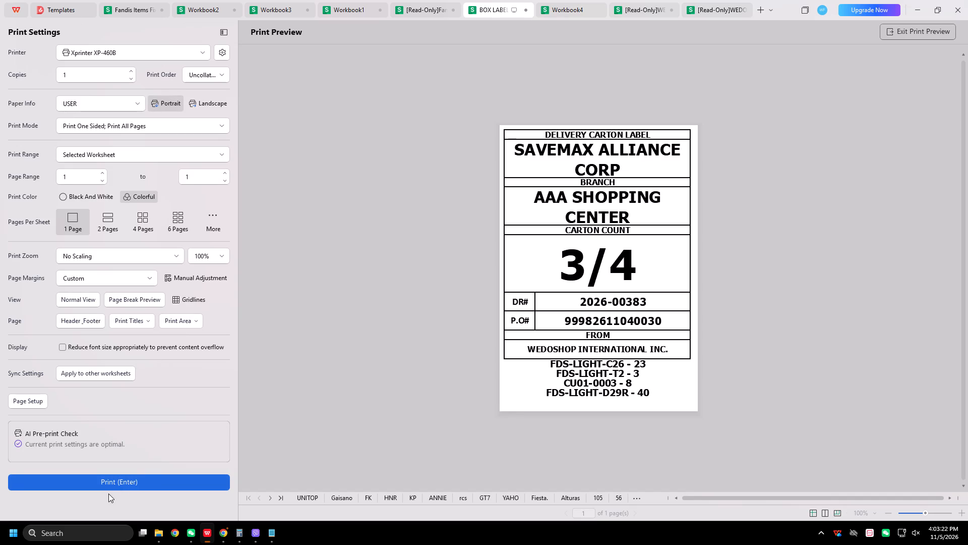
left_click(115, 486)
key("Escape")
Set the label's carton count to 4/4.
left_click(84, 255)
key("4")
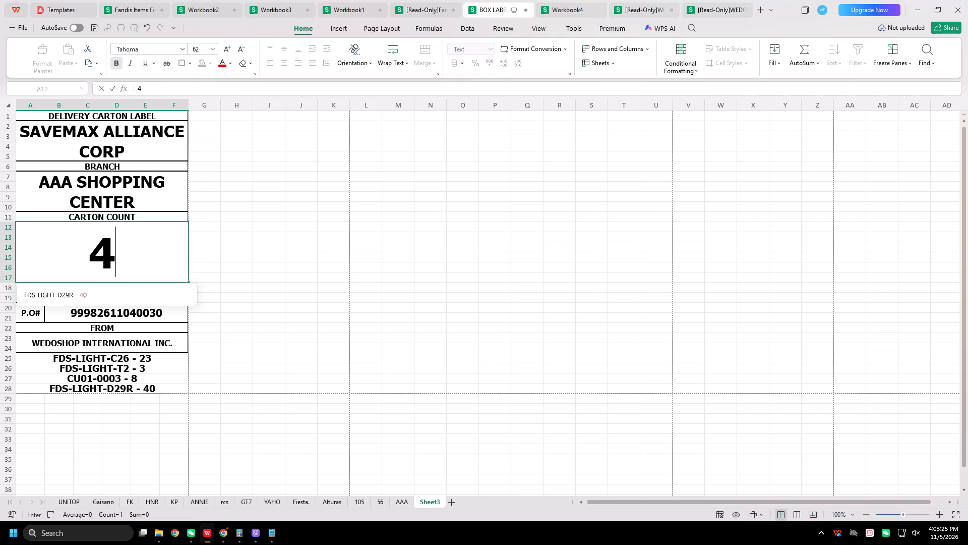
type("/4")
key("Return")
Replace the item line in row 25 with FANLIGHT02-14B.
key("Return")
key("Return")
key("Return")
key("Return")
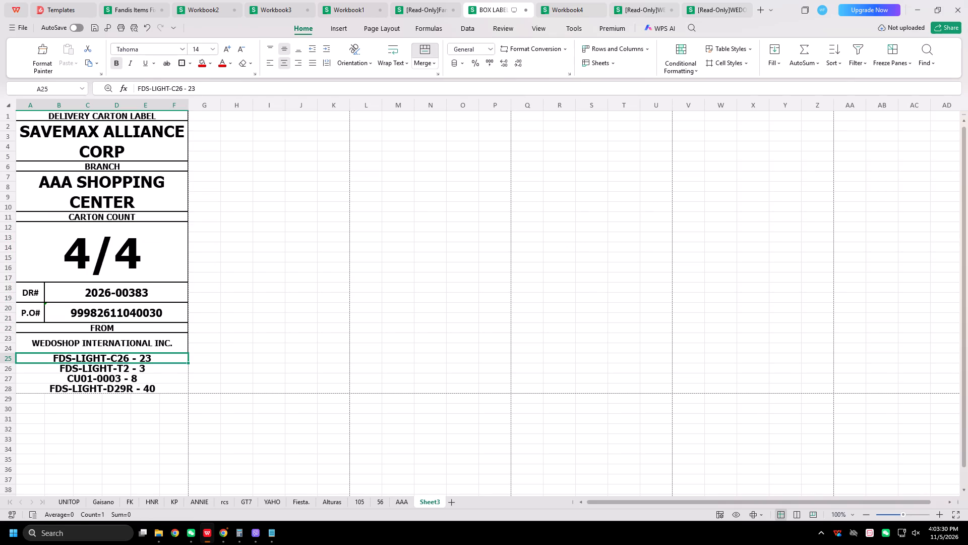
type("FANLIGHT")
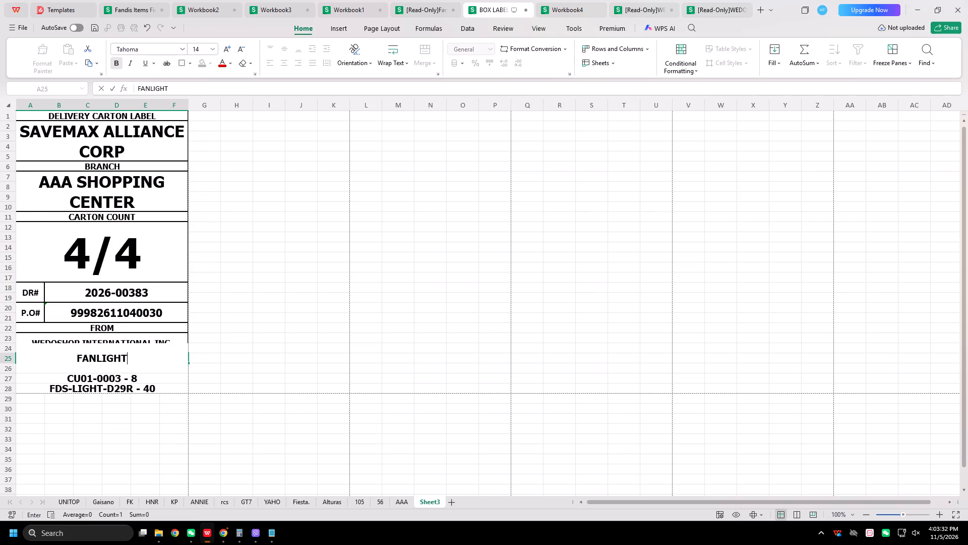
type("02-14B")
key("Return")
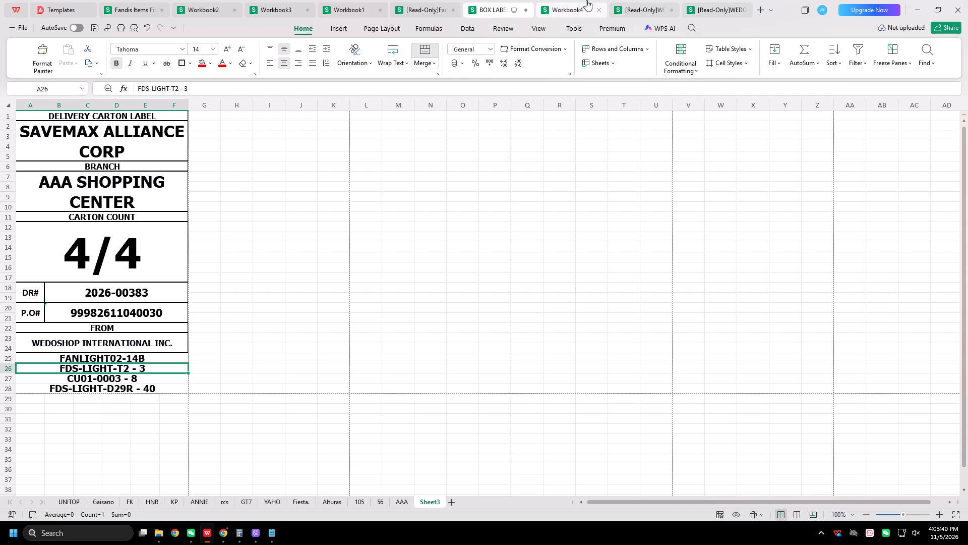
Look up the emergency bulb in the WEDOSHOP worksheet and replace the item line in row 26 with CU13-0004 - 40.
left_click(724, 1)
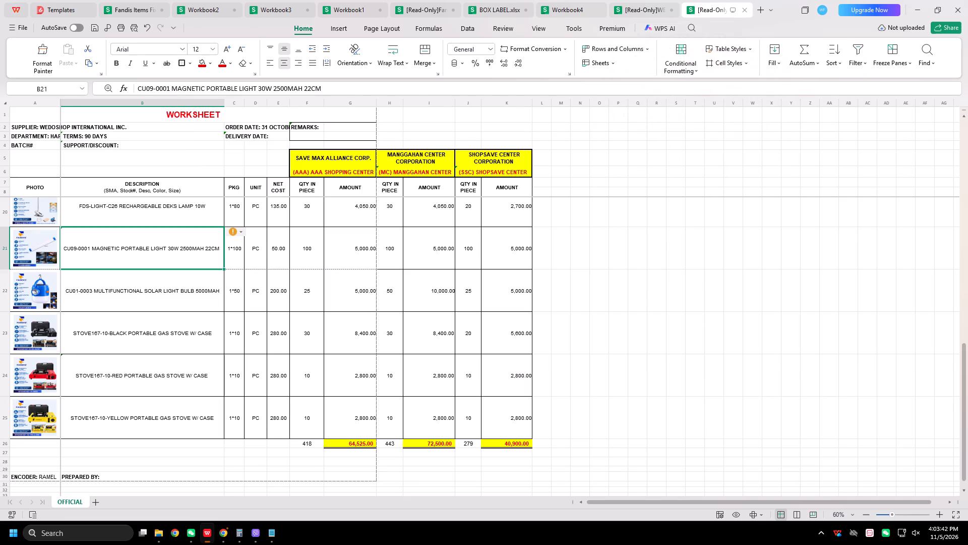
scroll(98, 294, "up", 8)
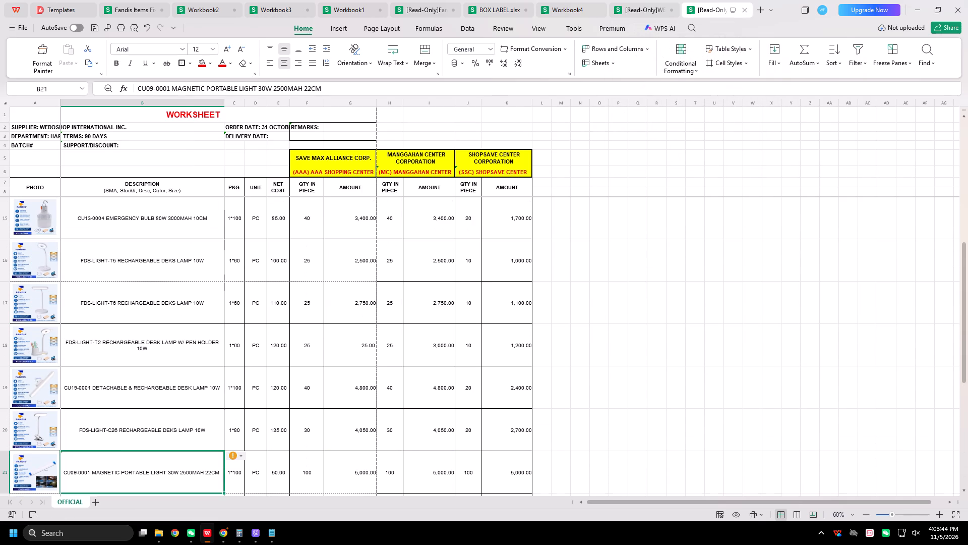
left_click(492, 0)
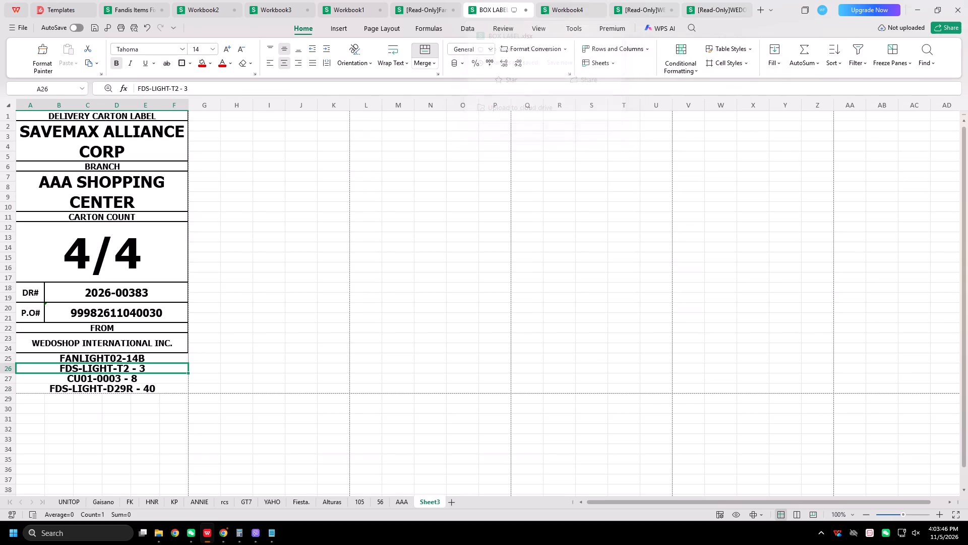
type("CU13-0004")
key("space")
type("- 40")
key("Return")
Clear the leftover item lines in rows 27 and 28.
key("Delete")
key("Down")
key("Delete")
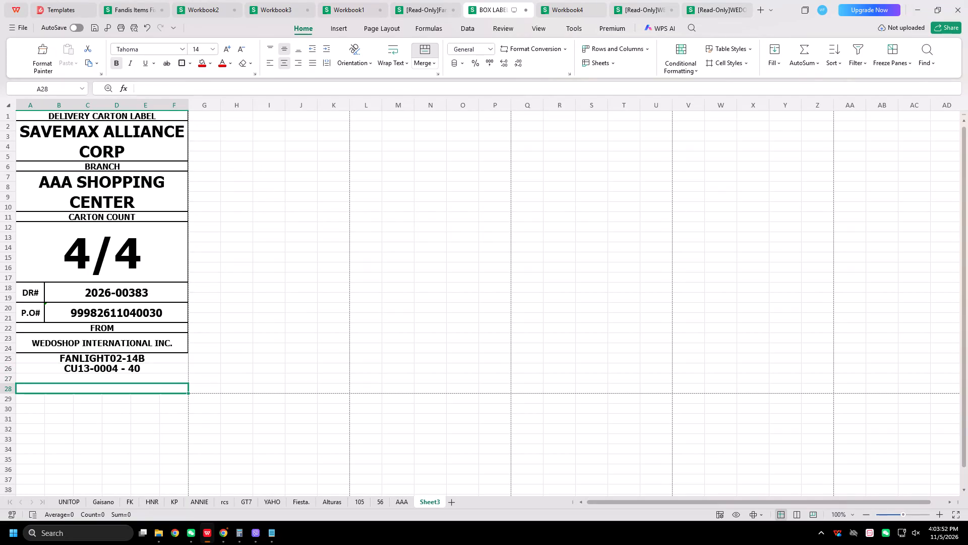
Print one copy of the 4/4 carton label on the Xprinter XP-460B and return to the sheet.
left_click(136, 26)
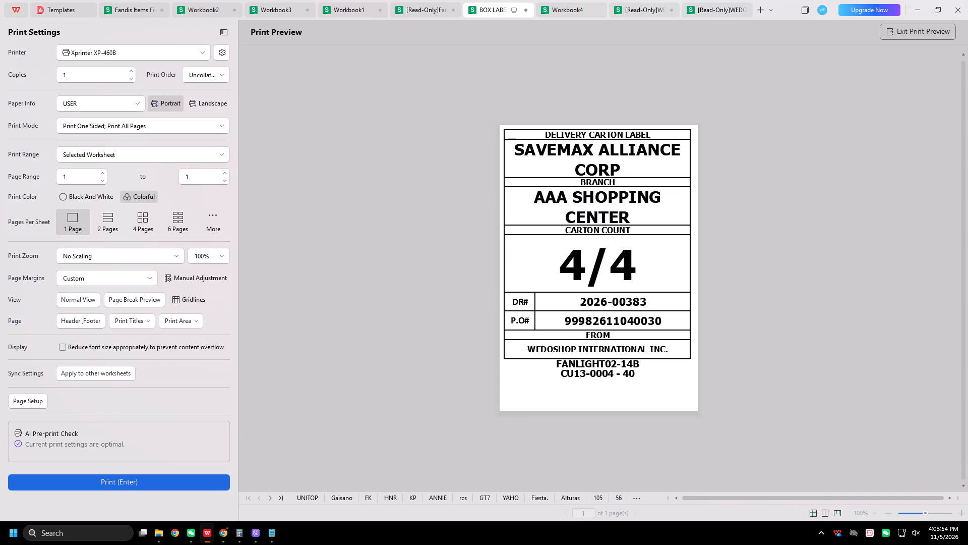
left_click(158, 485)
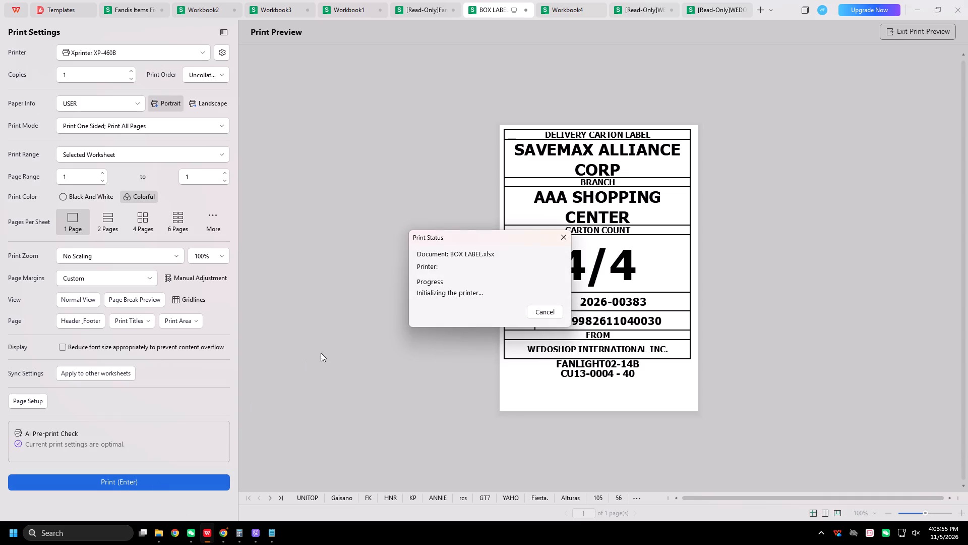
key("Escape")
key("alt+Tab")
key("alt+Tab")
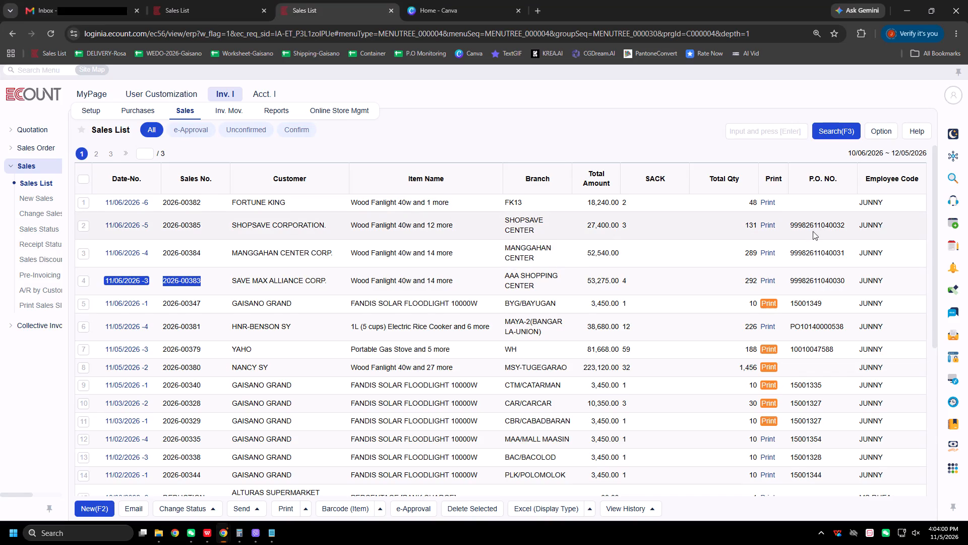
left_click_drag(849, 225, 783, 229)
key("ctrl+c")
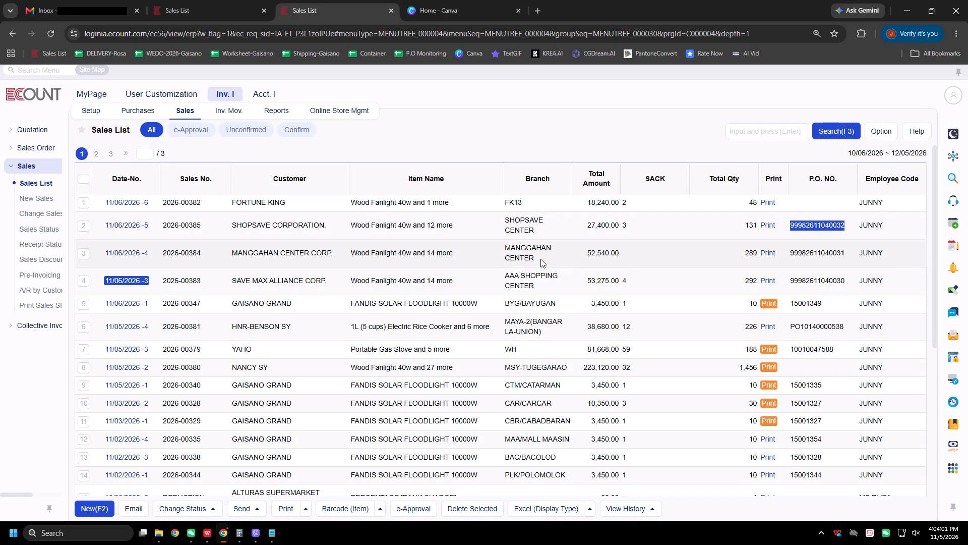
key("alt+Tab")
double_click(119, 314)
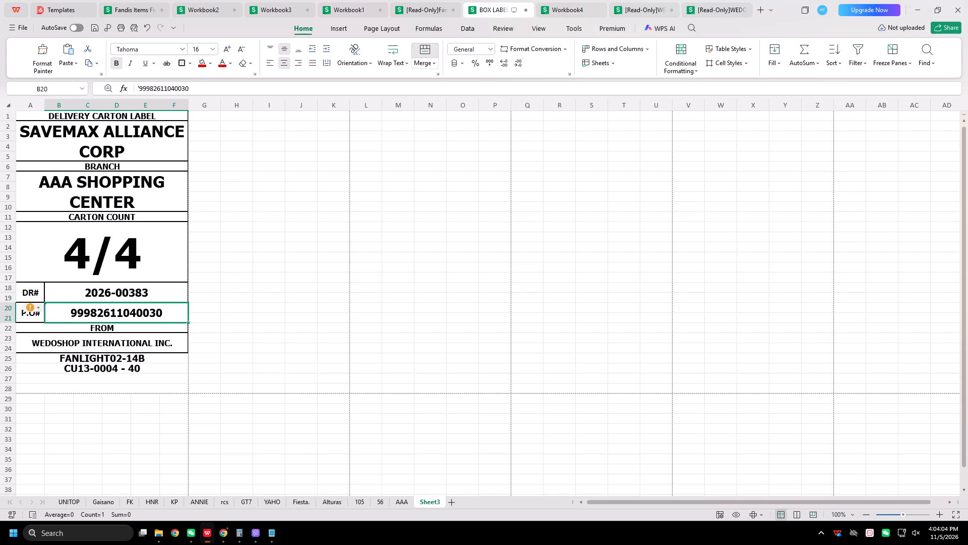
key("ctrl+a")
key("ctrl+v")
left_click(217, 296)
Check the SHOPSAVE sales number in ECOUNT and change the label's DR# to 2026-00385.
key("alt+Tab")
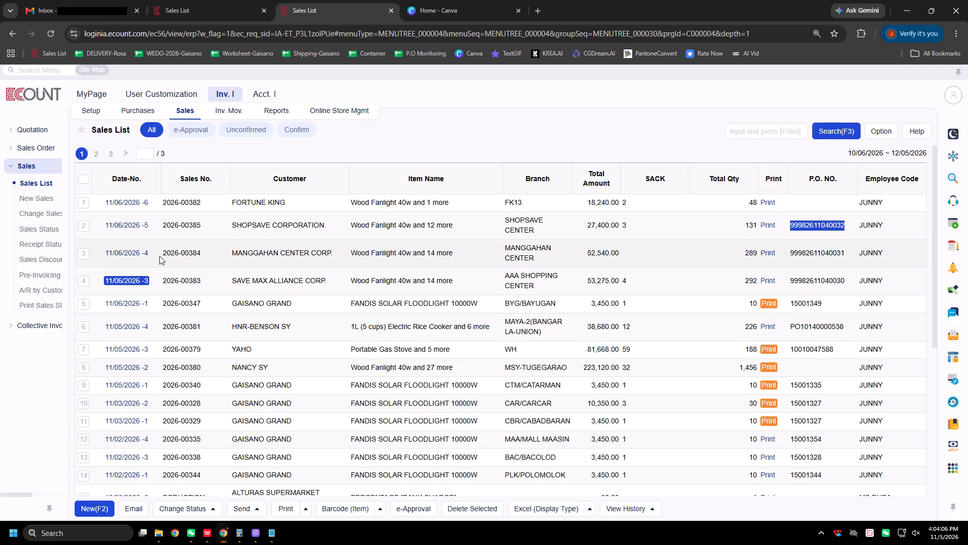
key("alt+Tab")
double_click(133, 292)
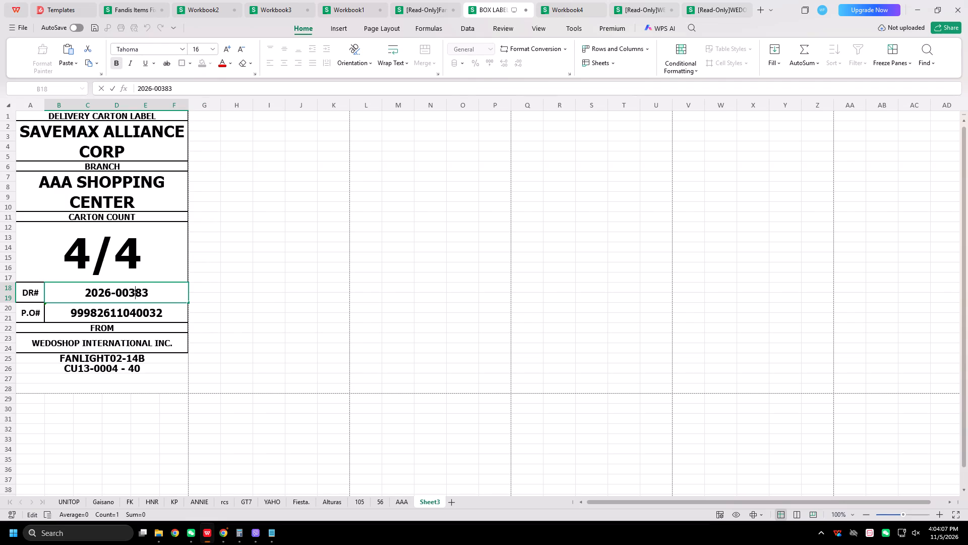
left_click(160, 292)
key("BackSpace")
key("5")
key("Return")
Set the label's carton count to 3/3.
key("Up")
key("Up")
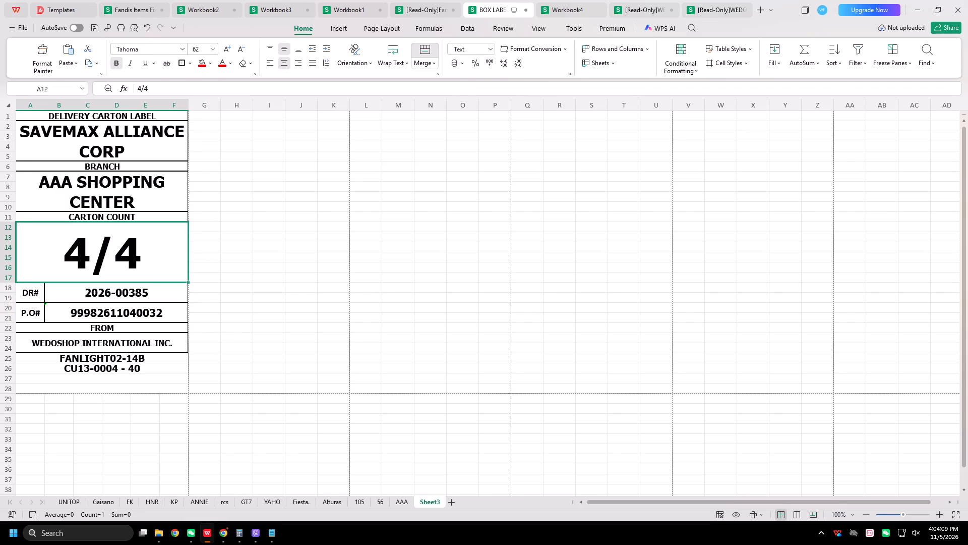
type("3/3")
key("Return")
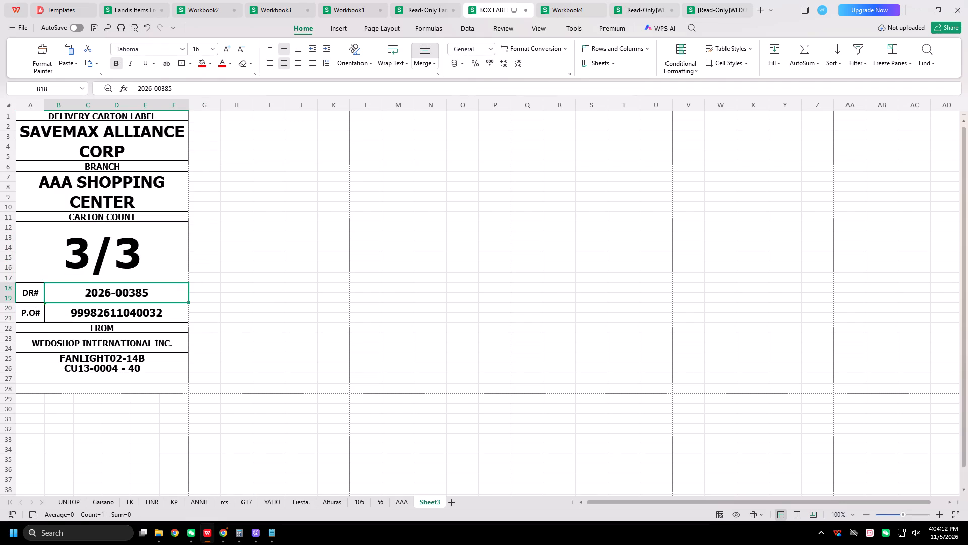
Copy the branch name SHOPSAVE CENTER from the ECOUNT Sales List and paste it over the label's branch in BOX LABEL.
key("alt+Tab")
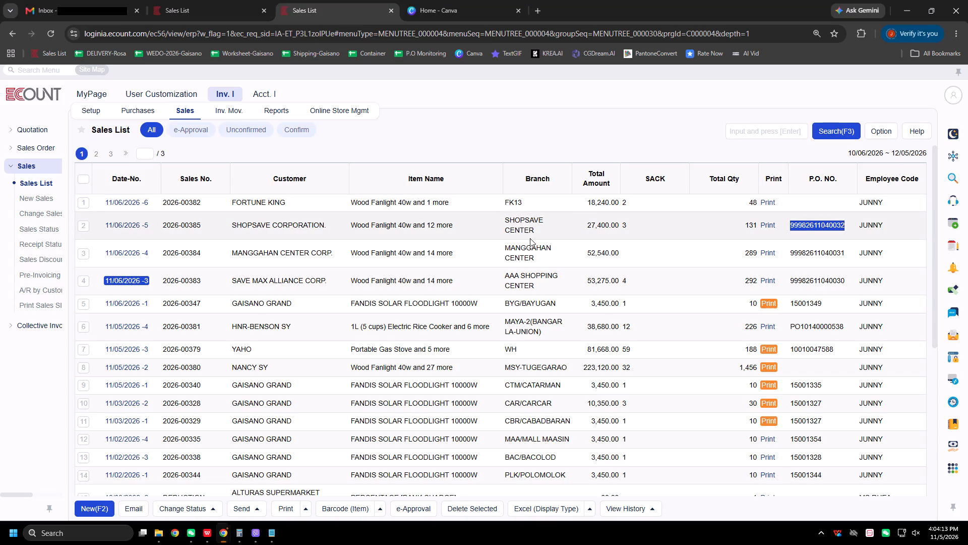
left_click_drag(504, 218, 535, 232)
key("ctrl+c")
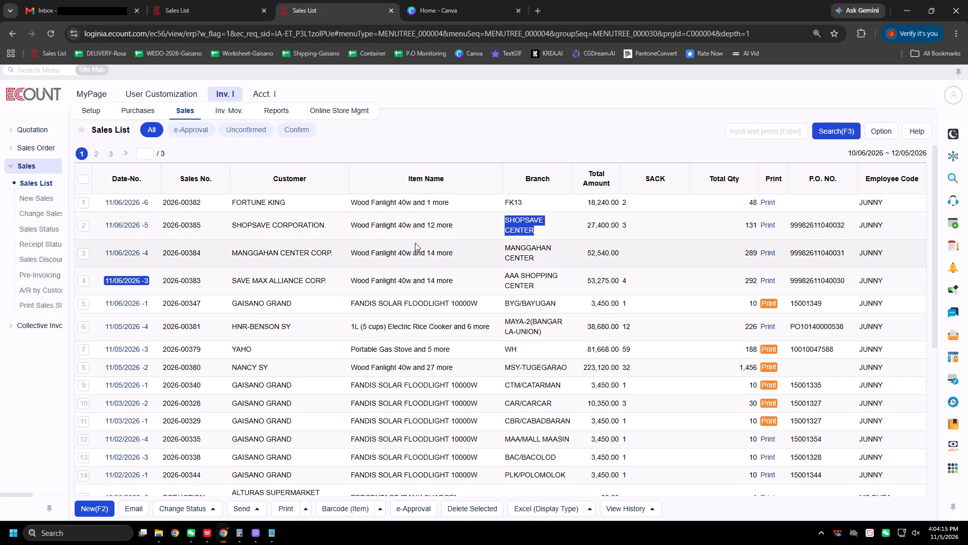
key("alt+Tab")
double_click(111, 183)
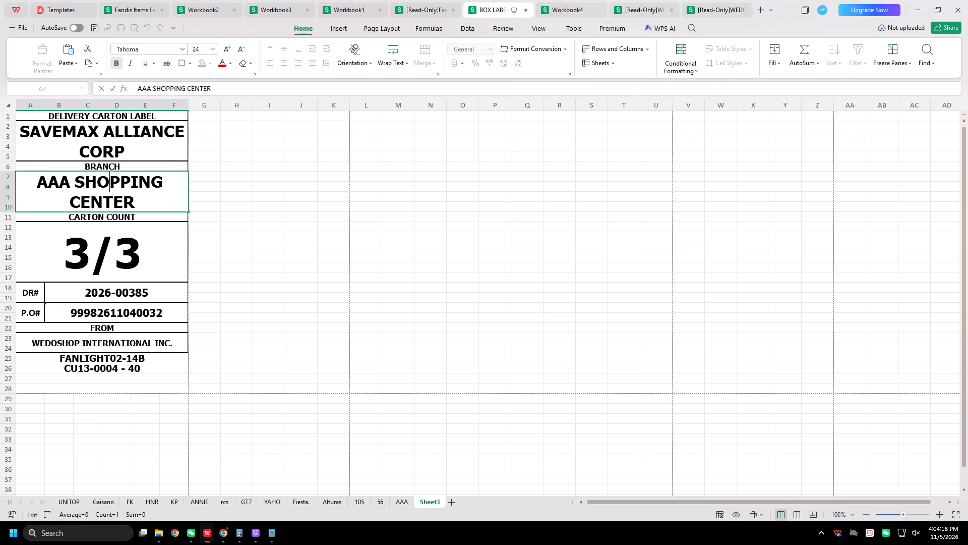
key("ctrl+a")
key("ctrl+v")
left_click(218, 260)
Check the label against the SHOPSAVE row in ECOUNT and clear the item lines FANLIGHT02-14B and CU13-0004 - 40 below the sender.
left_click(112, 257)
key("alt+Tab")
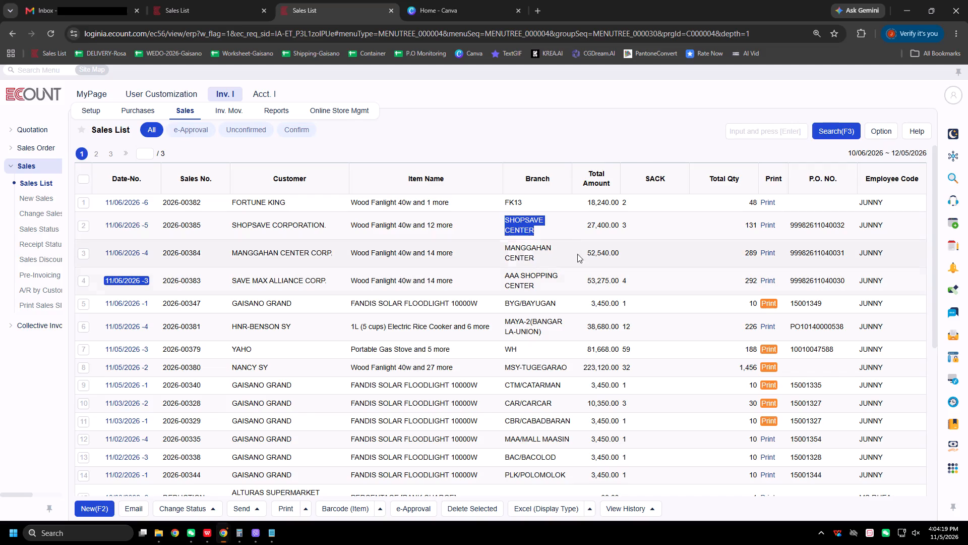
key("alt+Tab")
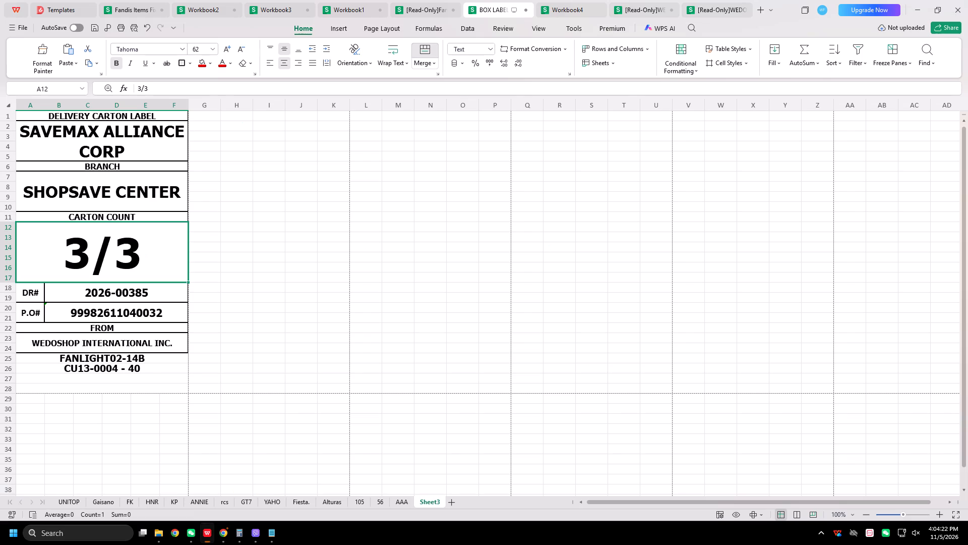
left_click(148, 313)
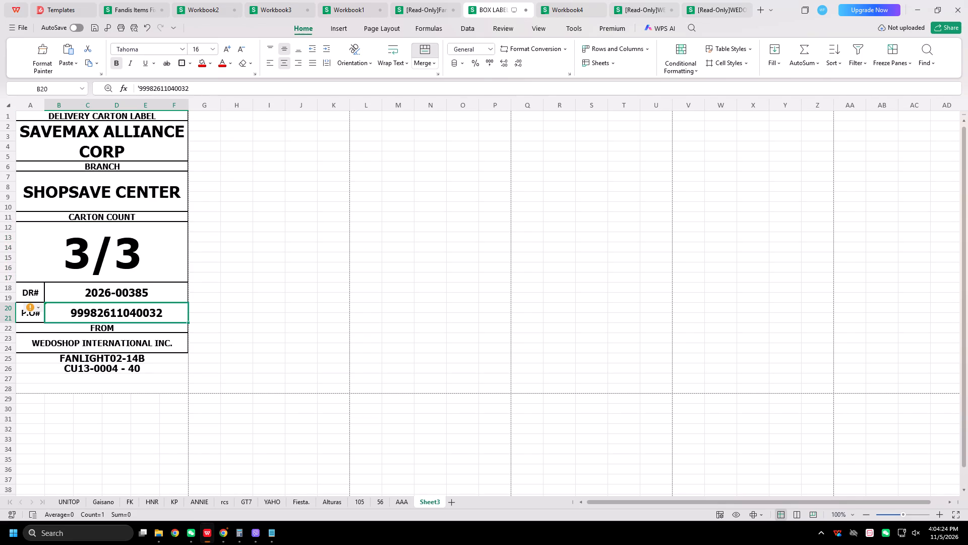
left_click(121, 356)
key("Delete")
left_click(116, 369)
key("Delete")
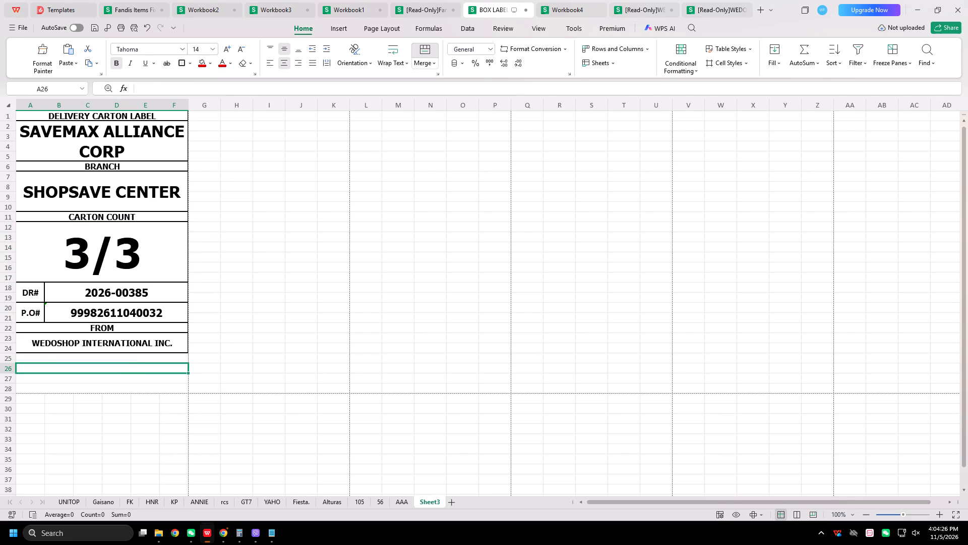
Check the SHOPSAVE CENTER row in the ECOUNT Sales List and set the label's carton count to 1/3 in BOX LABEL.
key("alt+Tab")
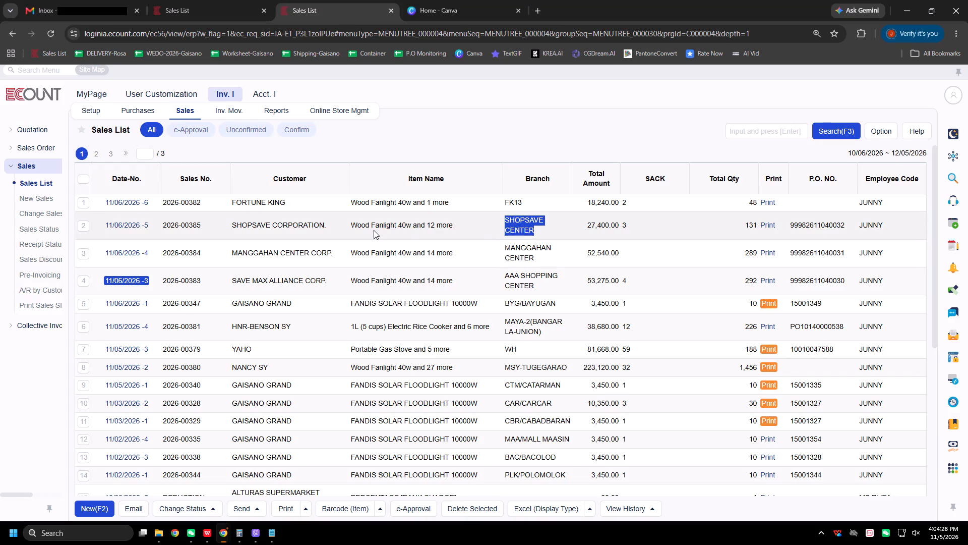
key("alt+Tab")
left_click(109, 260)
key("1")
type("/63")
key("BackSpace")
key("BackSpace")
key("3")
key("Return")
Select the first empty item line beneath WEDOSHOP INTERNATIONAL INC. on the label.
key("Down")
key("Down")
key("Down")
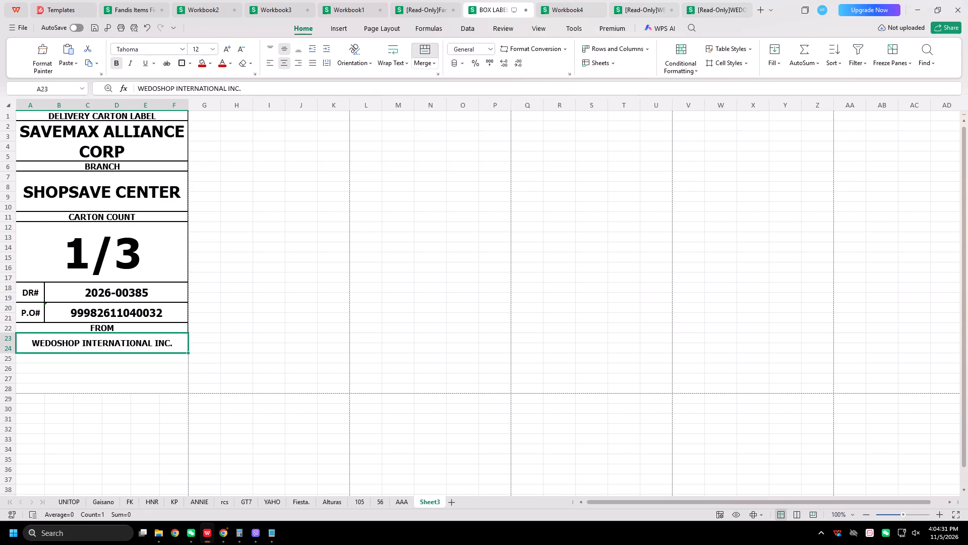
key("Down")
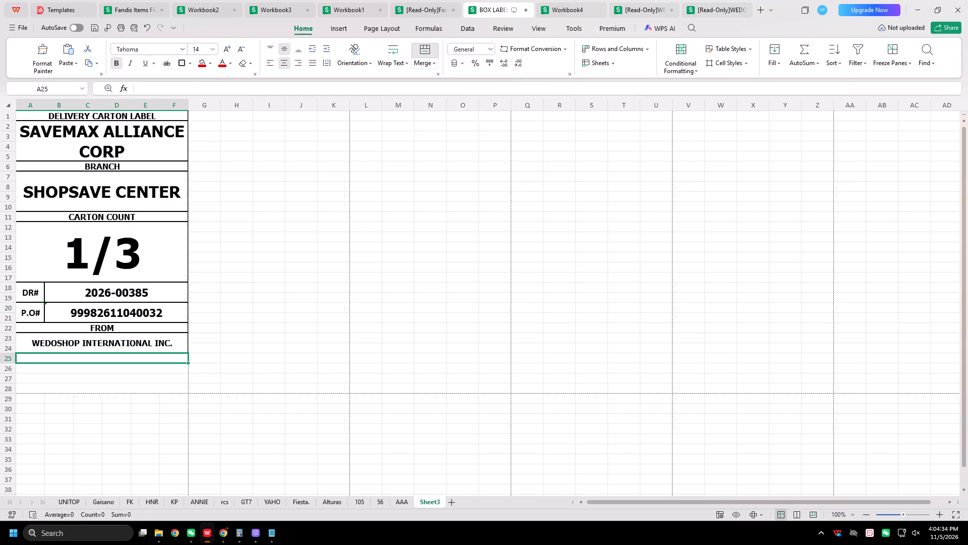
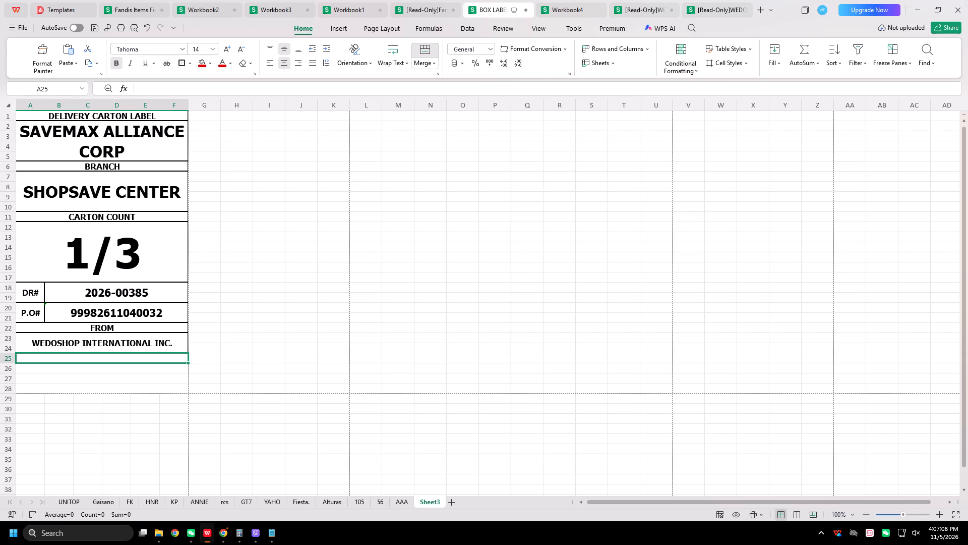
Replace the branch name on the carton label with AAA SHOPPING CENTER.
key("Up")
key("Up")
key("Up")
key("Up")
key("Up")
key("Up")
key("Up")
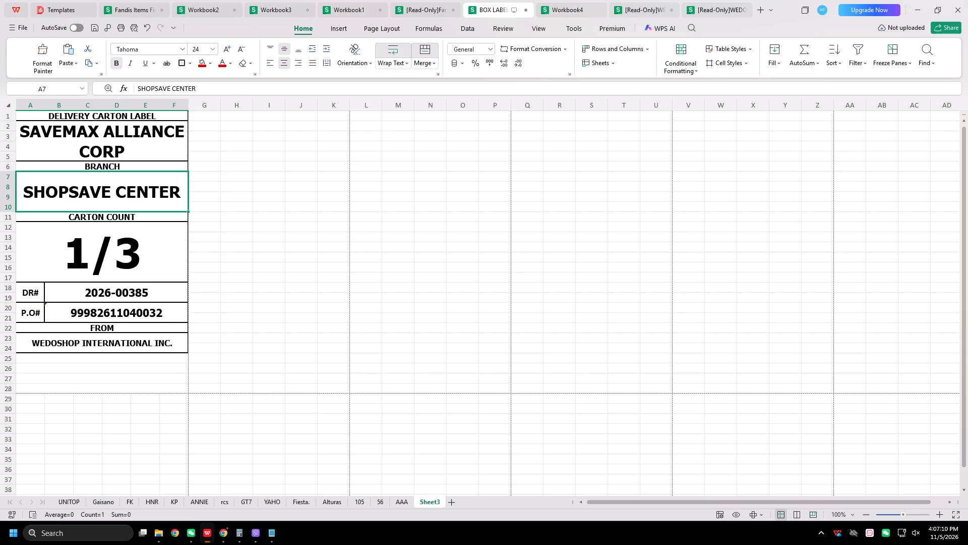
key("Up")
key("Up")
key("Up")
key("Up")
key("Up")
key("Up")
key("Up")
key("Down")
key("Down")
key("Down")
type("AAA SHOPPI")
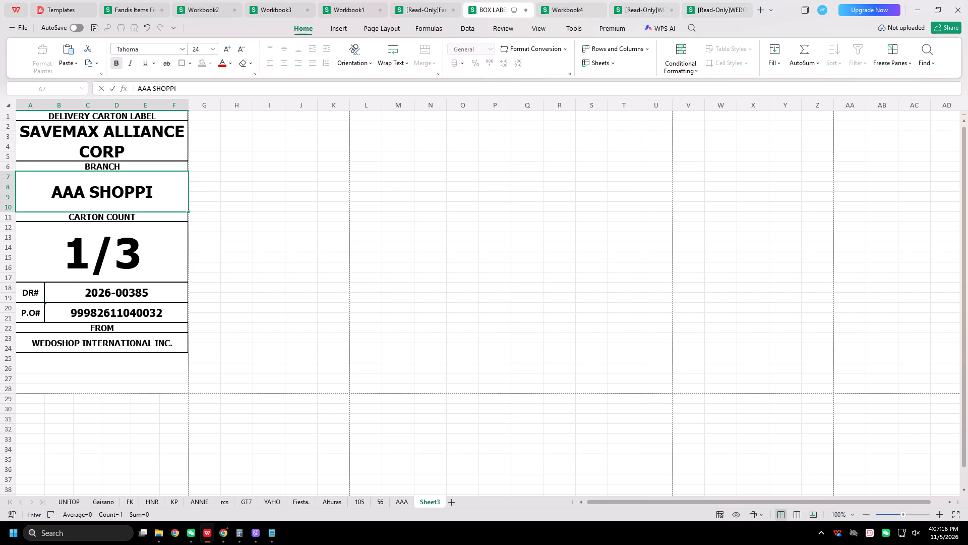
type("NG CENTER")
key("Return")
Set the label's carton count to 1/5.
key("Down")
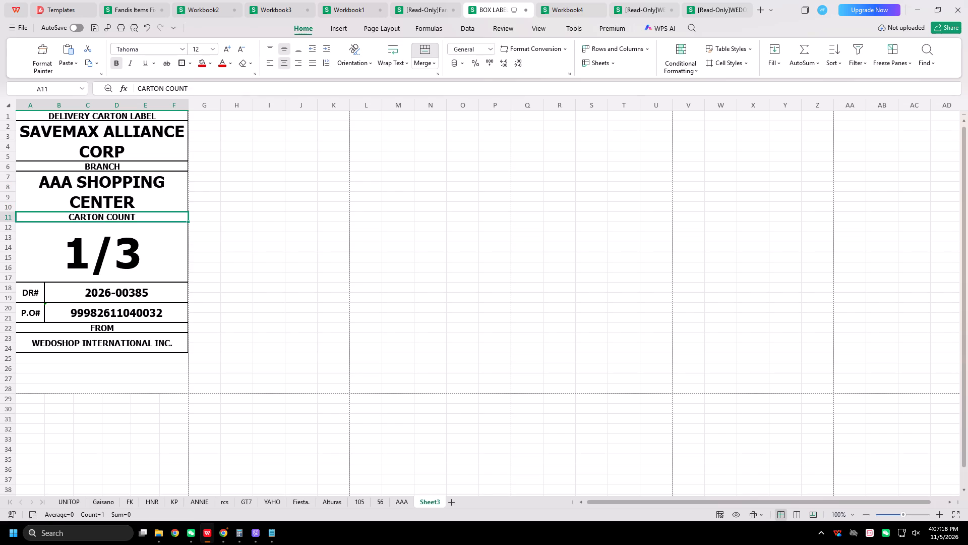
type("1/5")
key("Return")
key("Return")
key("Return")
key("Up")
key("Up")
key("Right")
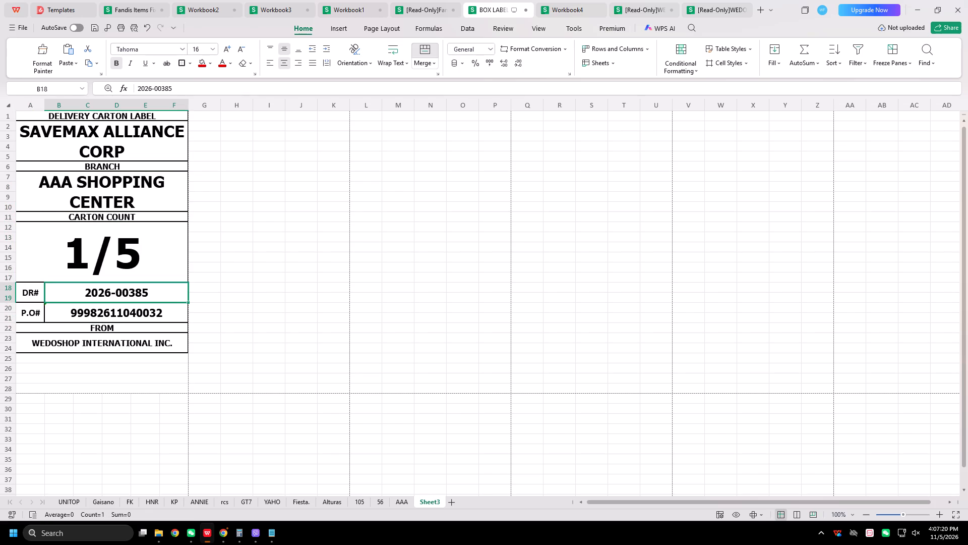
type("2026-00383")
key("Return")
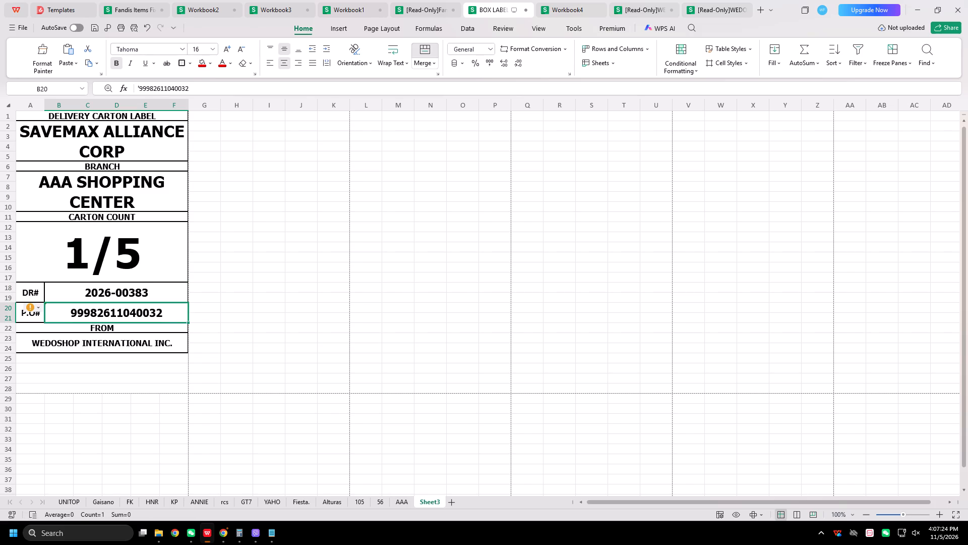
left_click(207, 84)
key("BackSpace")
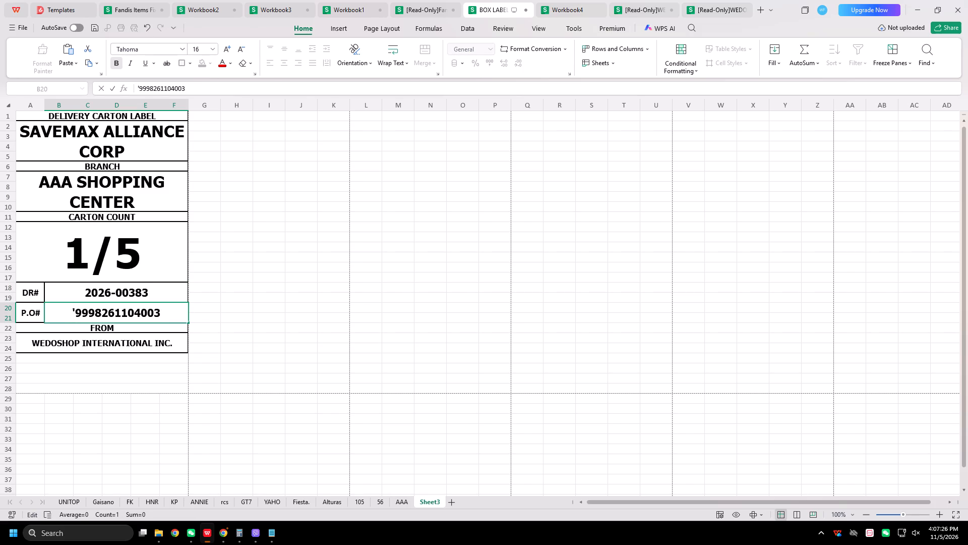
key("0")
key("Return")
Fill the item lines below the sender with FANLIGHT02-14B - 8 and CU13-0004 - 40.
key("Return")
key("Return")
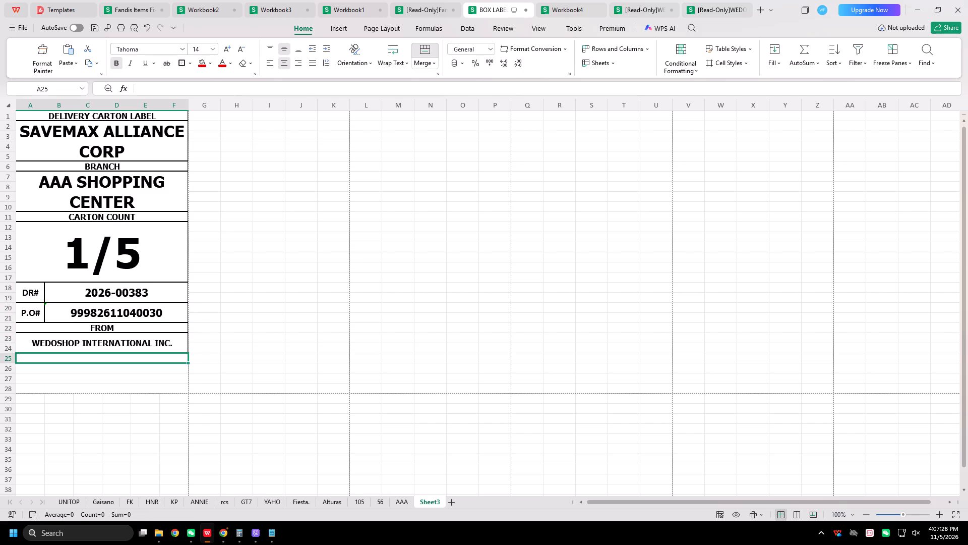
type("FANLIGHT")
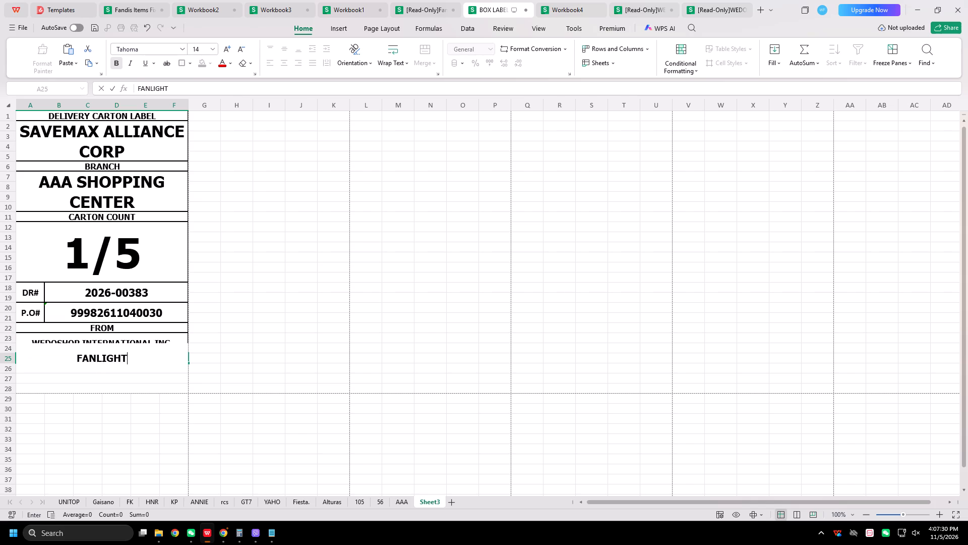
type("02-14B")
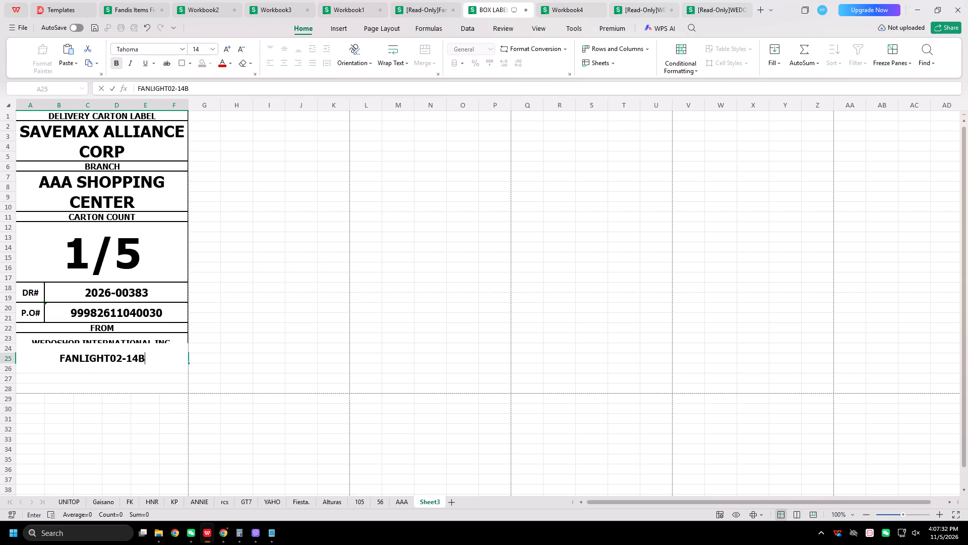
key("Return")
type("CU")
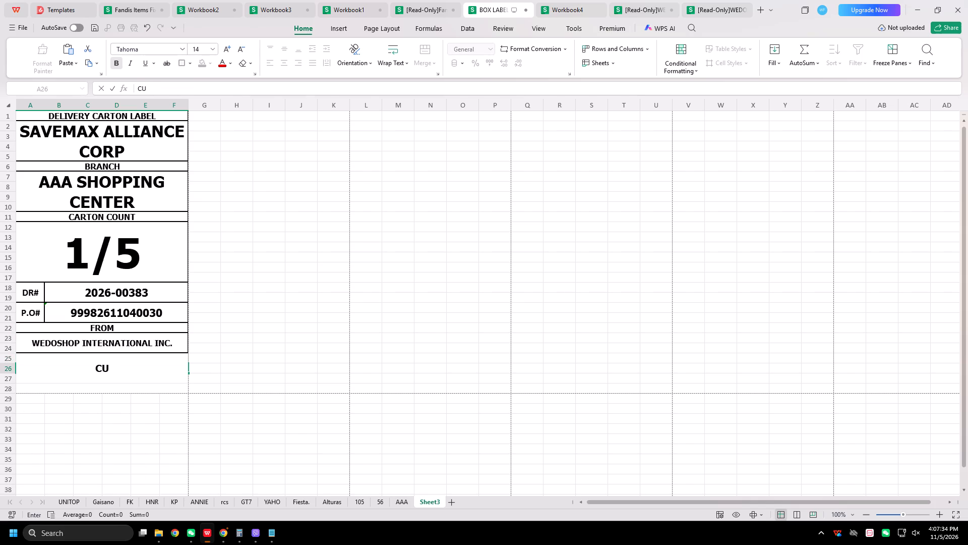
type("13-0004 - 40")
key("Return")
key("Up")
key("Up")
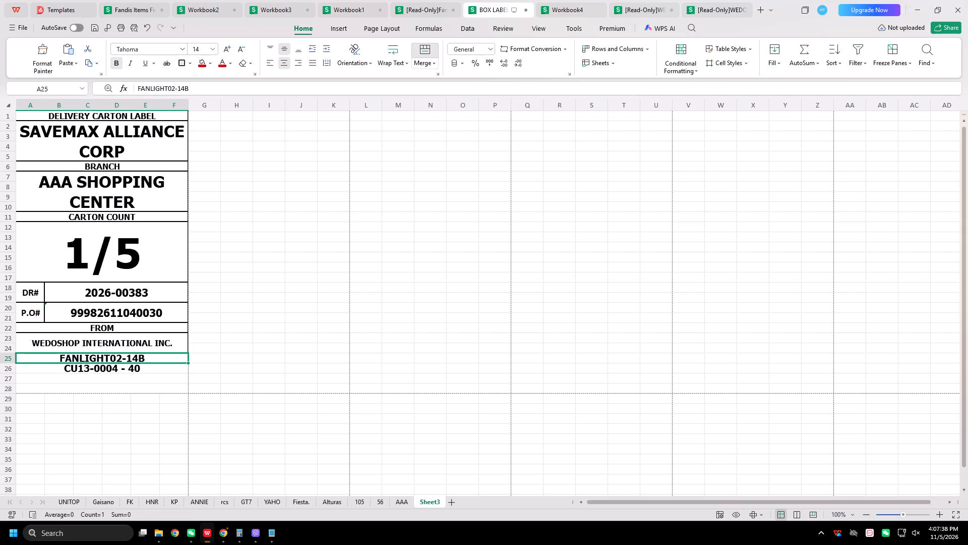
left_click(217, 88)
key("space")
type("-")
key("space")
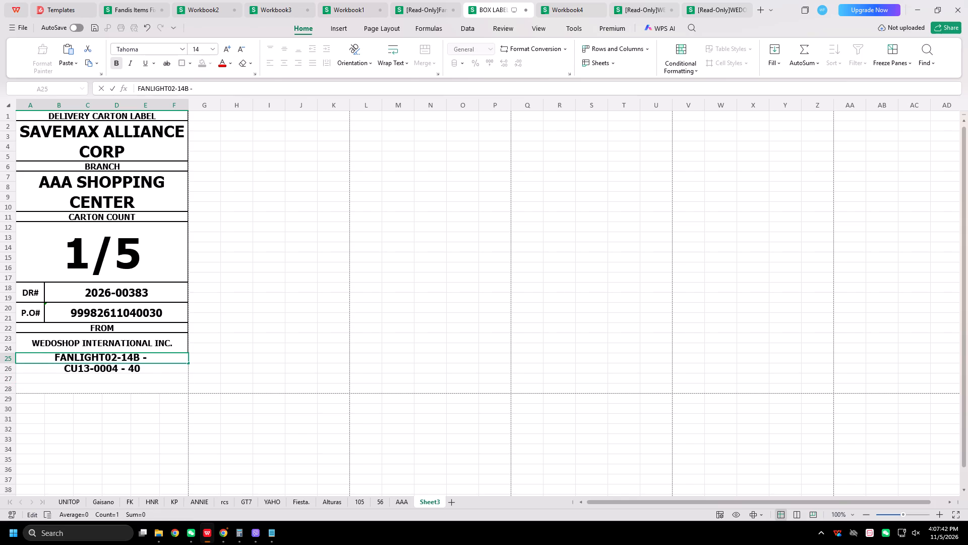
key("8")
key("Return")
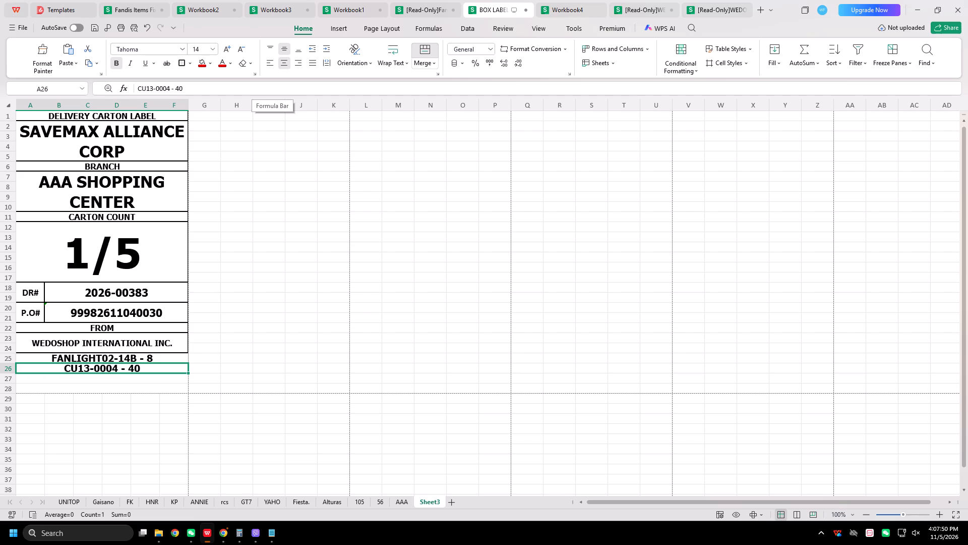
Print one copy of the AAA SHOPPING CENTER 1/5 label on the Xprinter XP-460B and return to the sheet.
left_click(134, 29)
left_click(179, 480)
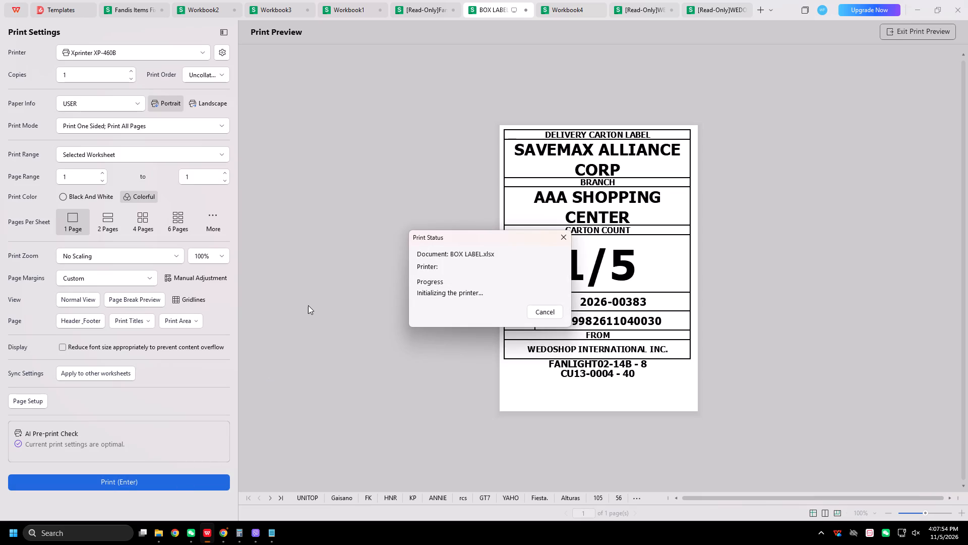
key("Escape")
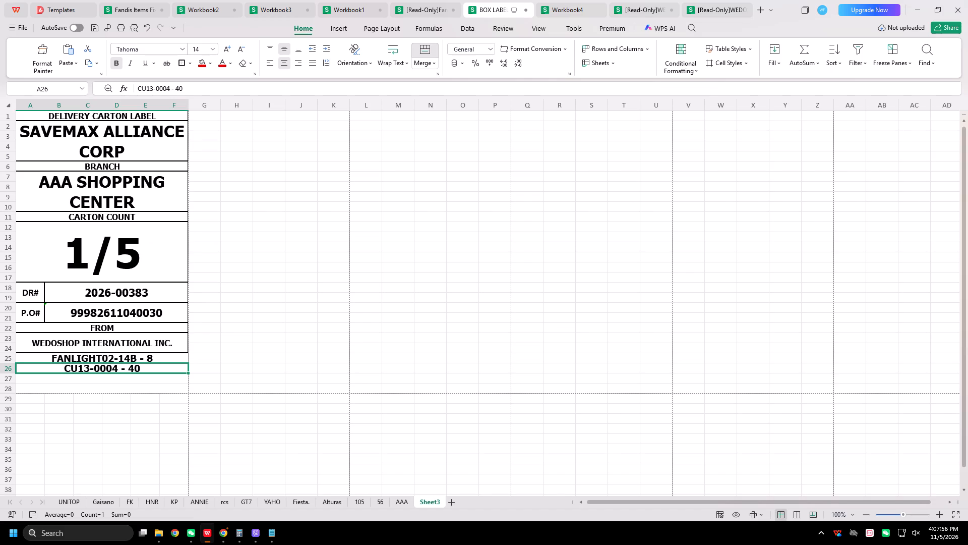
Replace the label's item lines with FDS-LIGHT-C26 - 23, FDS-LIGHT-T2 - 2, CU01-0003 - 8 and FDS-LIGHT-D29R - 40.
left_click(102, 356)
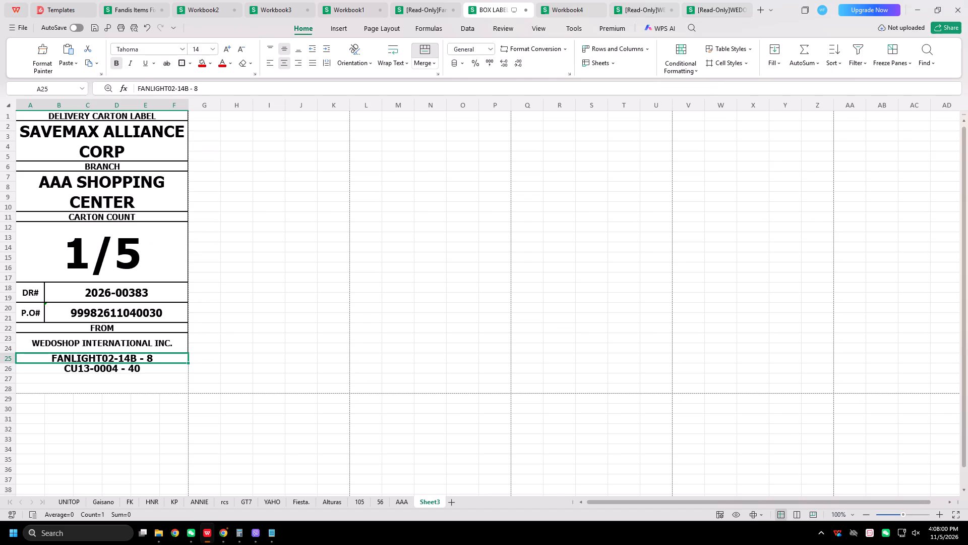
type("FDS")
type("-LIGHT")
type("-C26 - 2")
key("BackSpace")
key("BackSpace")
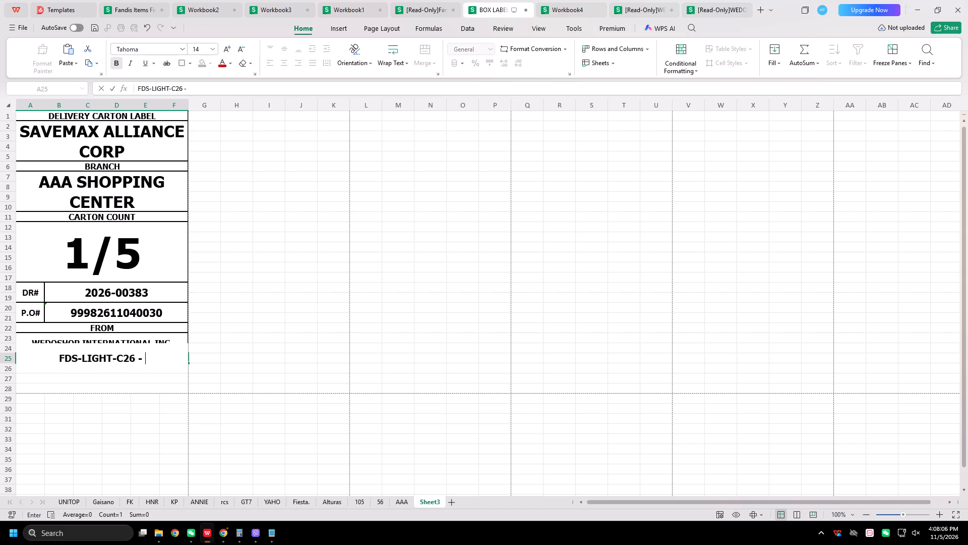
type("23")
key("Return")
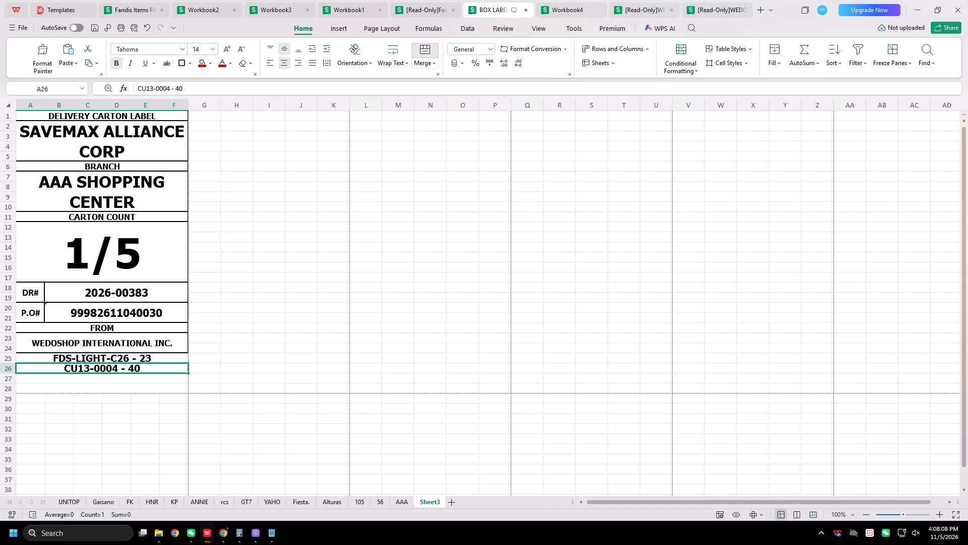
type("FDS-LIGHT-T")
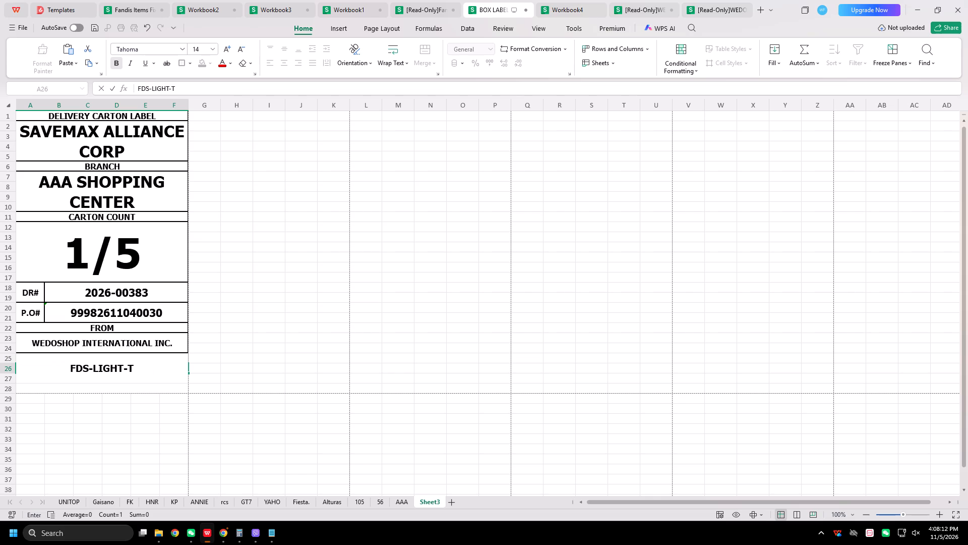
type("2 -")
key("space")
key("2")
key("Return")
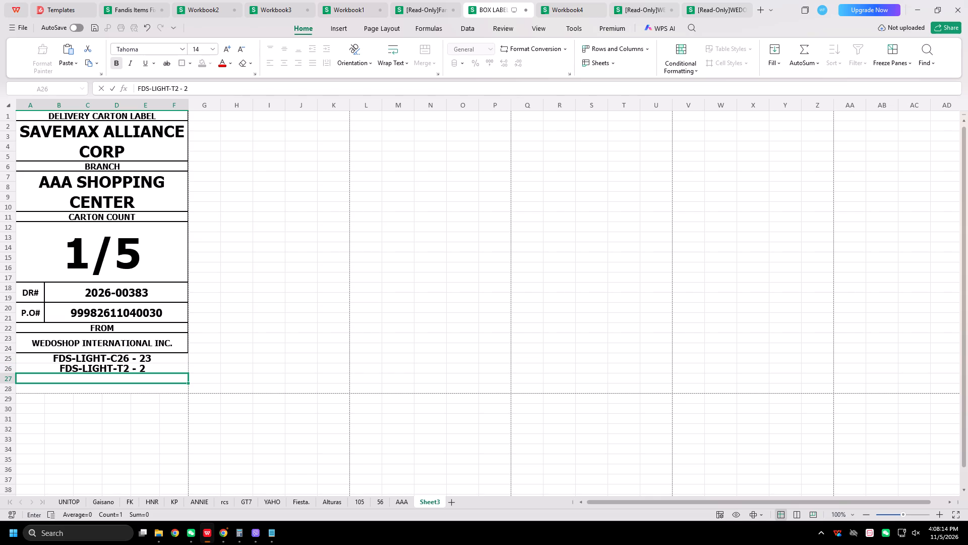
type("CU01-0003 - 8")
key("Return")
type("FDS-LIGHT")
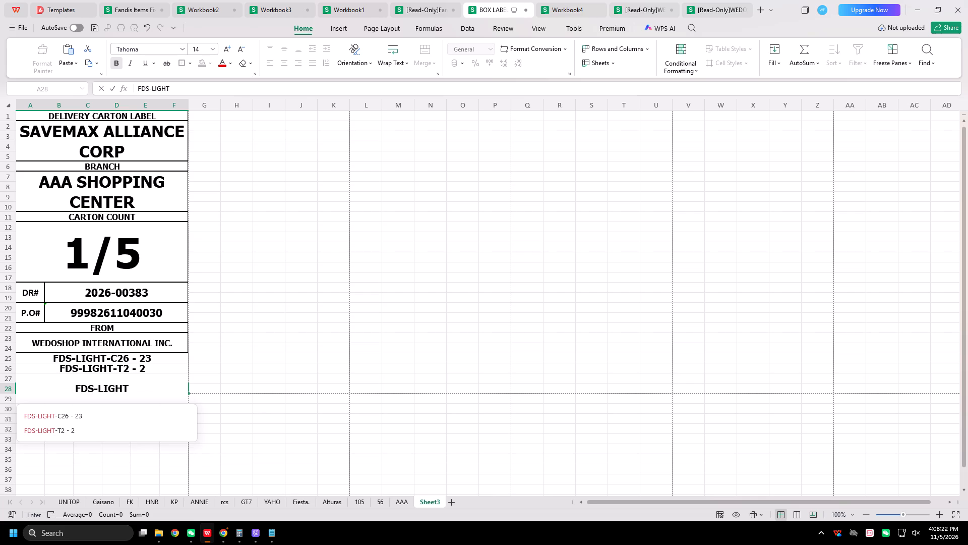
type("-D29R - 40")
key("Return")
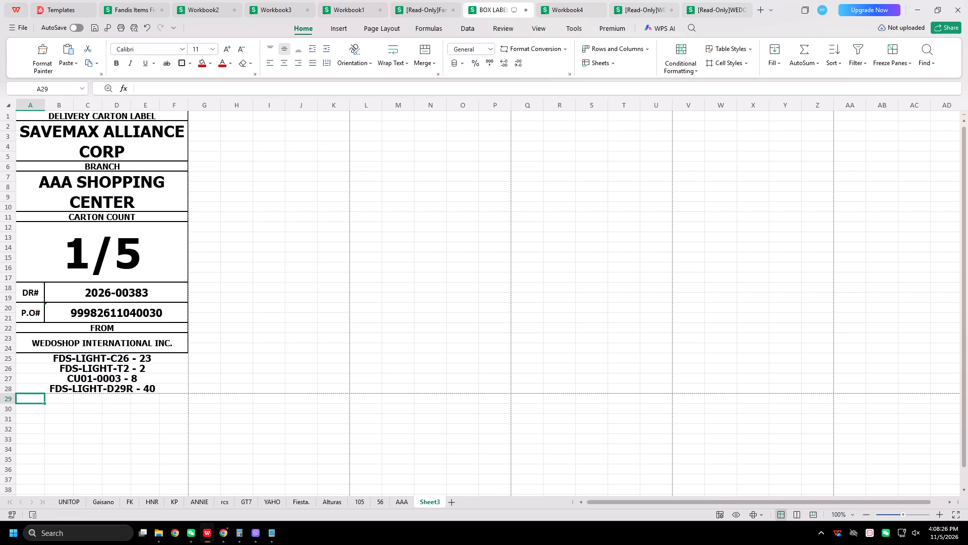
Preview the label's printout, go back to the sheet and set the carton count to 2/5.
left_click(134, 25)
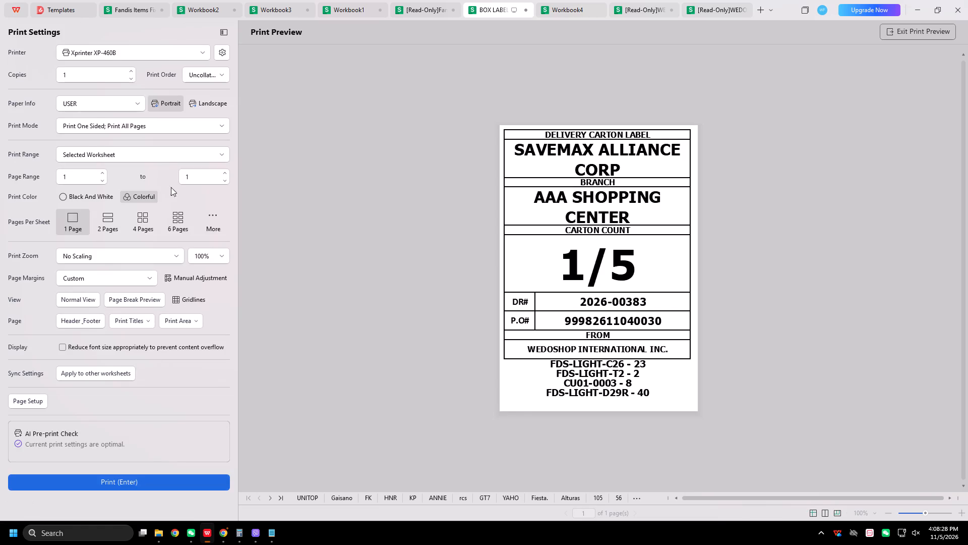
key("Escape")
left_click(103, 241)
key("2")
type("/5")
key("Return")
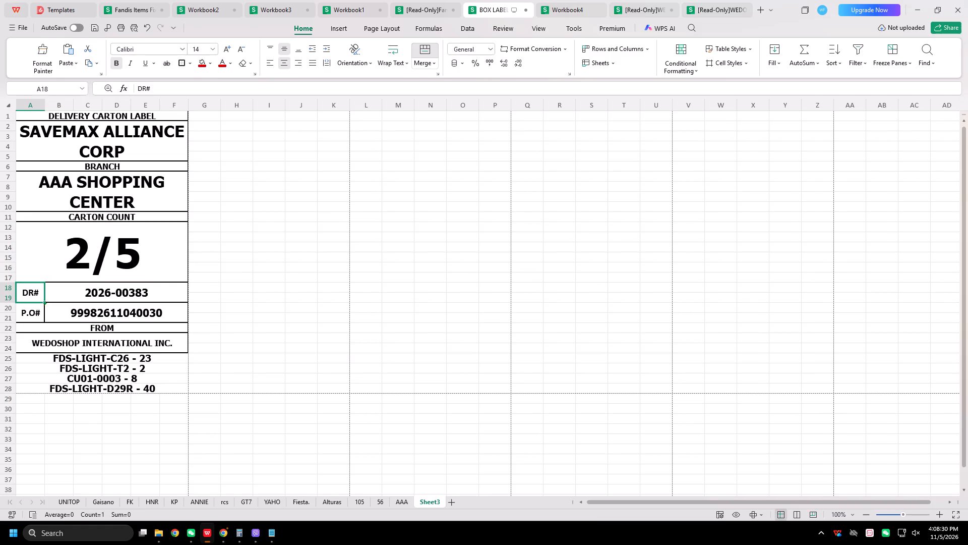
Print one copy of the AAA SHOPPING CENTER 2/5 label on the Xprinter XP-460B and return to the sheet.
left_click(131, 29)
left_click(145, 481)
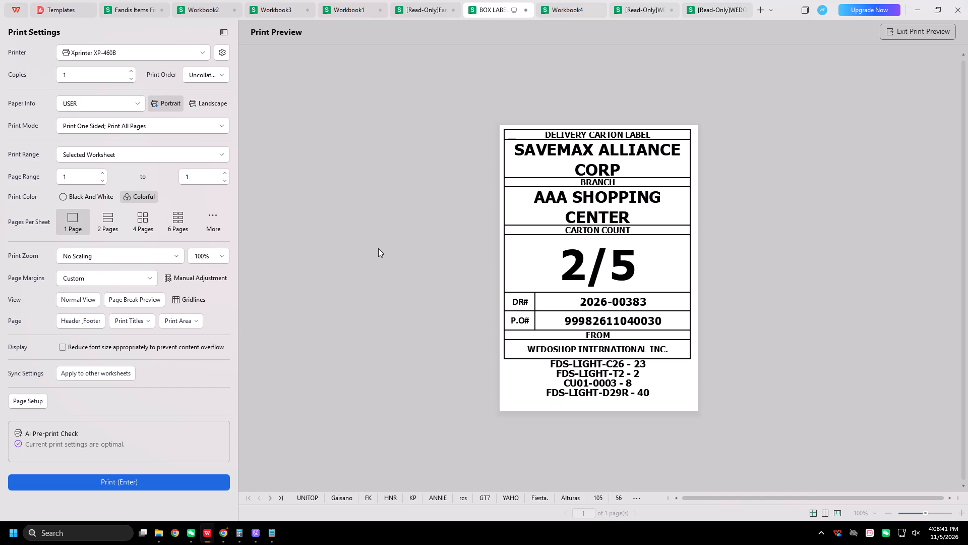
key("Escape")
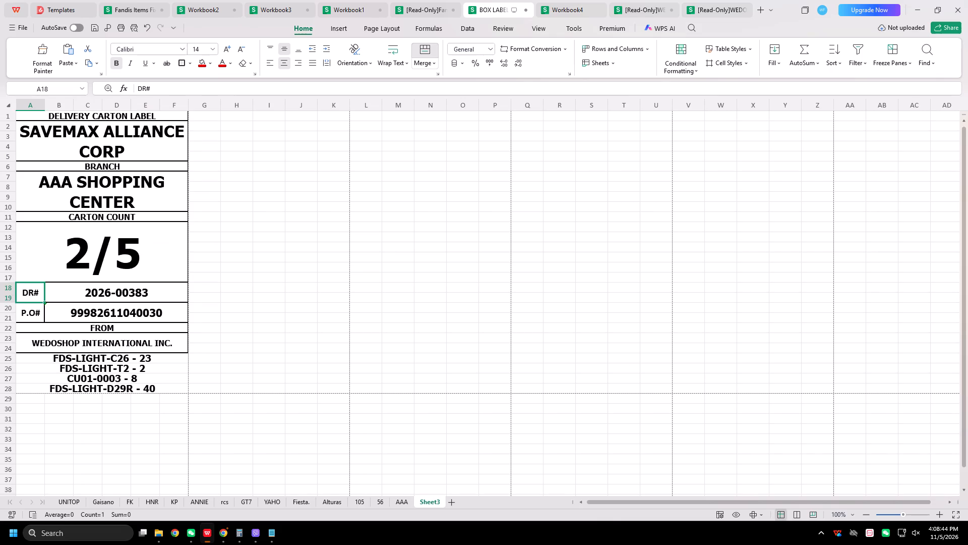
Set the label's carton count to 3/5.
left_click(88, 361)
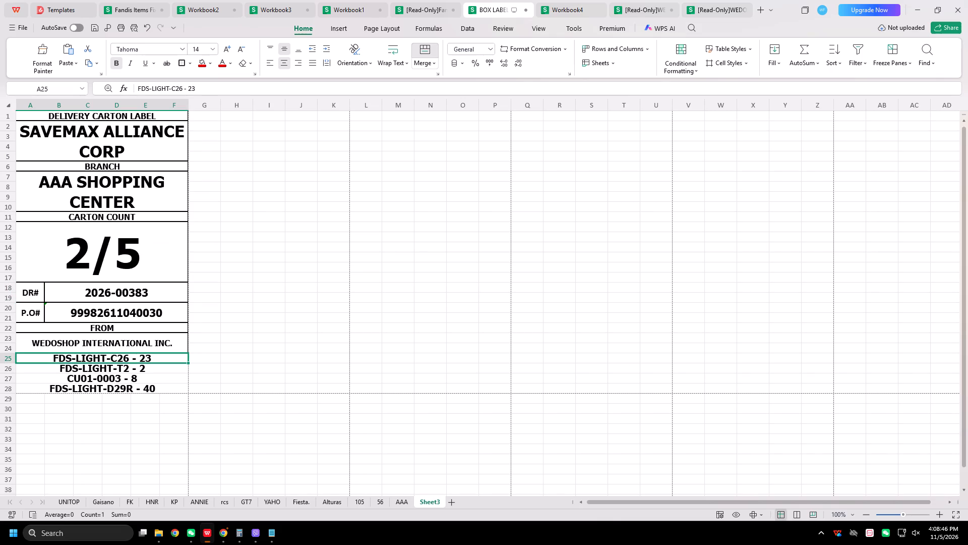
key("Up")
key("Up")
key("Up")
key("Up")
key("Up")
type("3/5")
key("Return")
Replace the four item lines with FANLIGHT01B-40RB - 6, CU27-0004 - 9, FDS-LIGHT-T6 - 10 and CU09-0001 - 49.
key("Return")
key("Return")
key("Return")
key("Return")
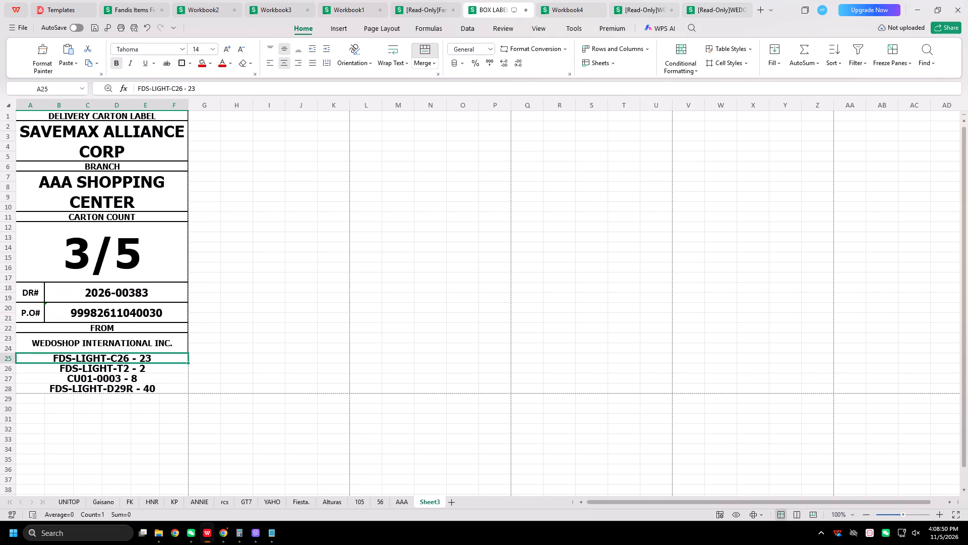
type("FANLIGHT")
type("01B-")
type("40RB - 6")
key("Return")
type("CU27-00")
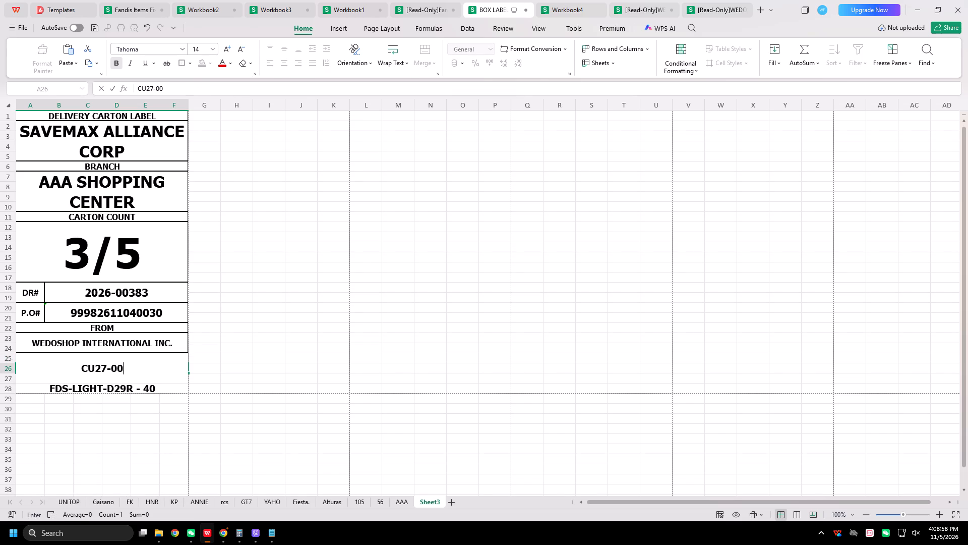
type("04 - 9")
key("Return")
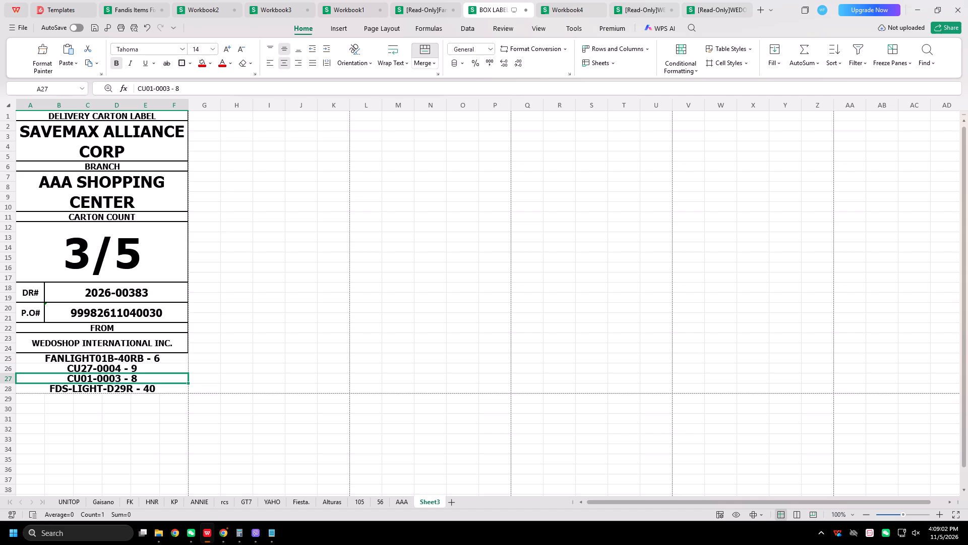
type("FDS-LIGHT")
type("-T6 - 10")
key("Return")
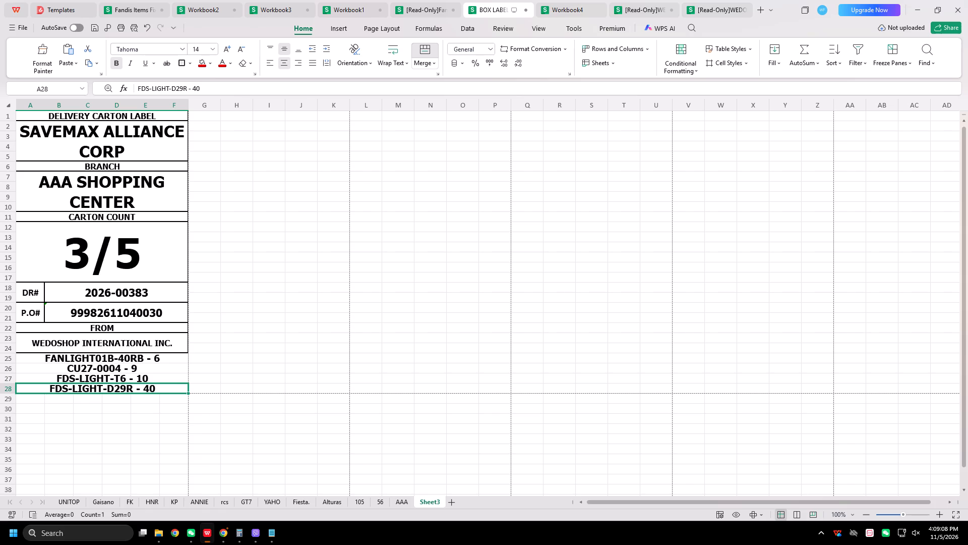
type("CU09")
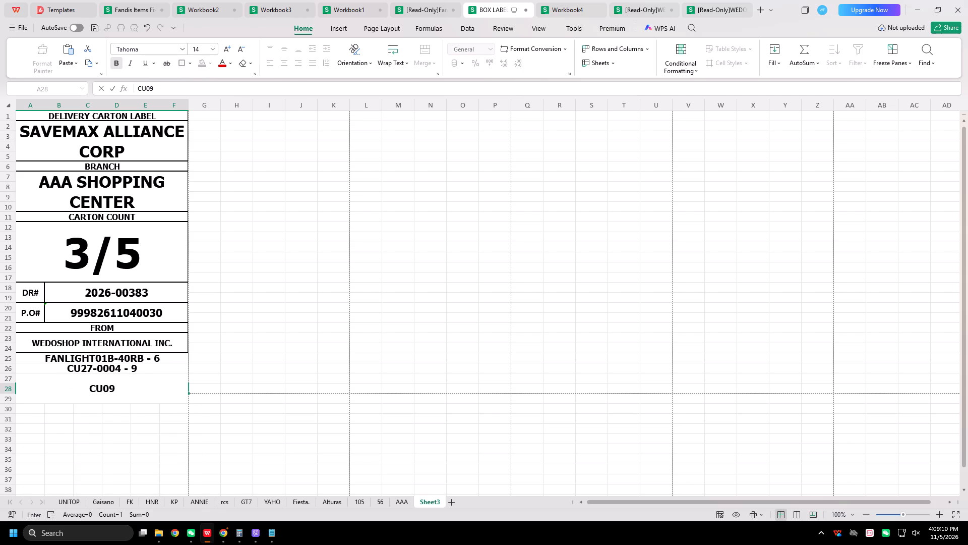
type("-0001 - 49")
key("Return")
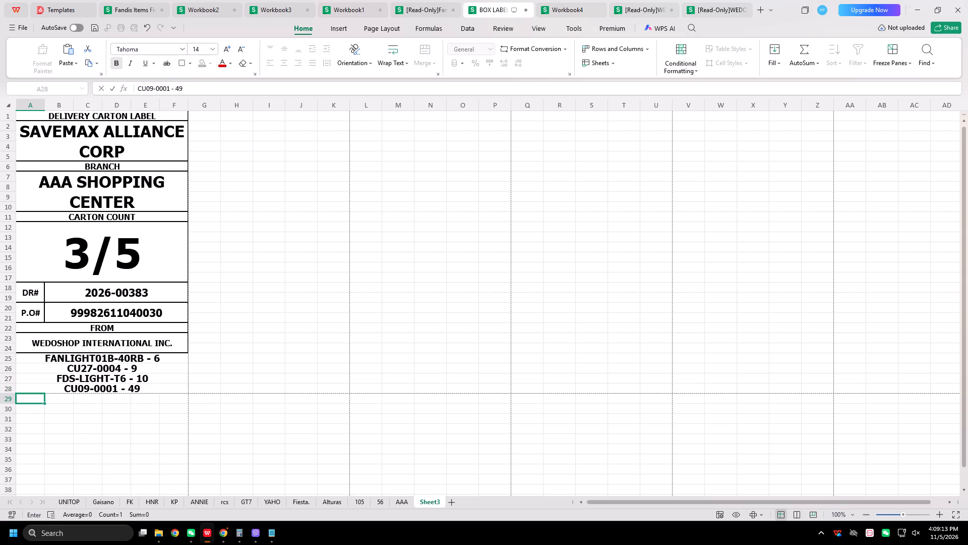
Print one copy of the AAA SHOPPING CENTER 3/5 label on the Xprinter XP-460B and return to the sheet.
key("ctrl+p")
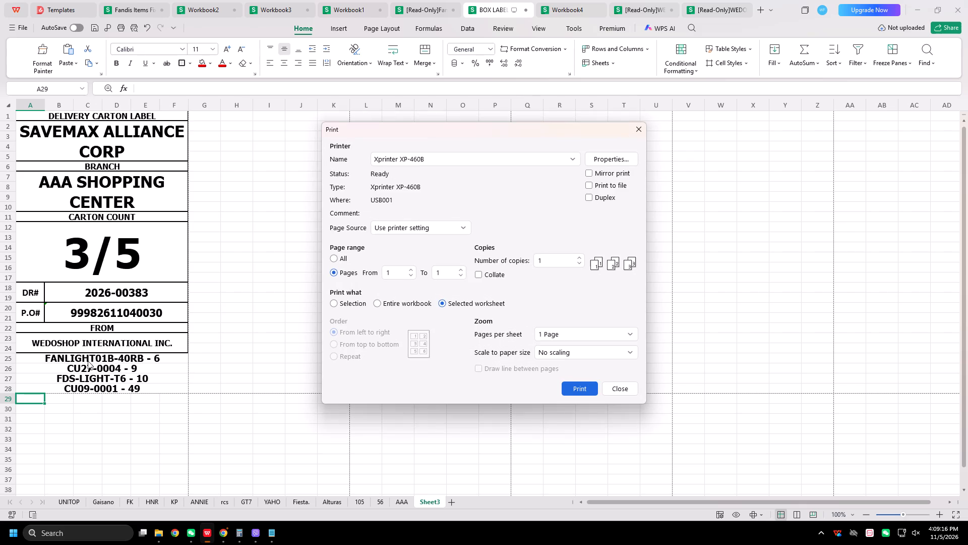
key("Escape")
left_click(134, 30)
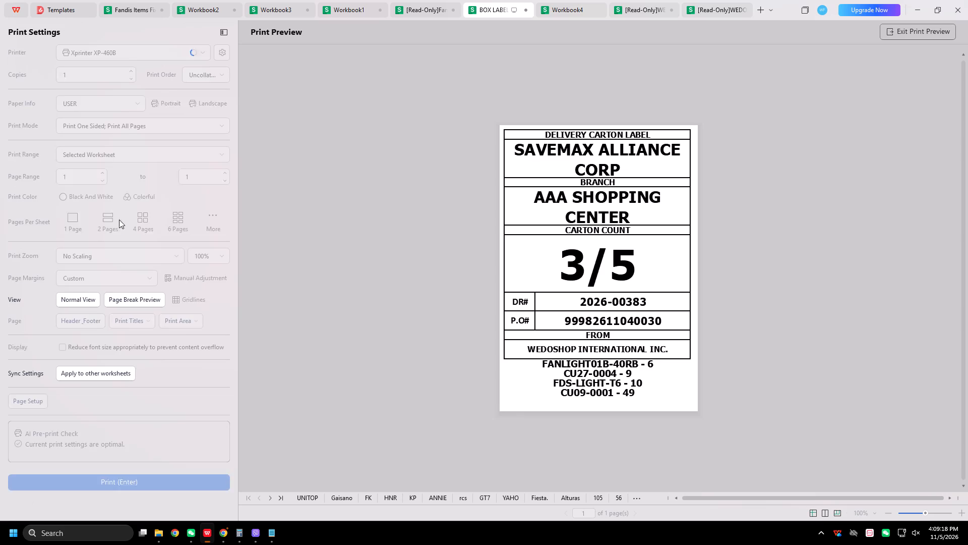
left_click(160, 485)
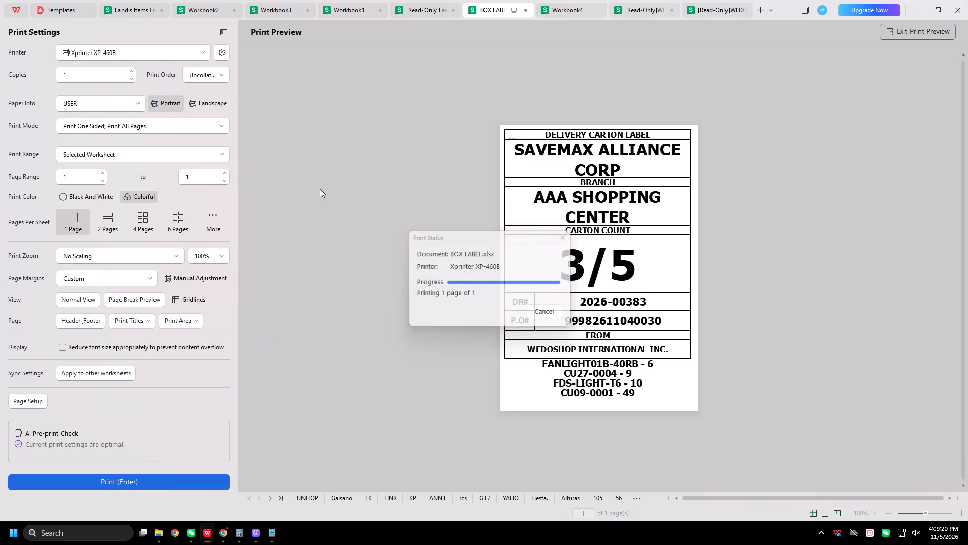
key("Escape")
Set the label's carton count to 4/5.
left_click(97, 246)
type("4/5")
key("Return")
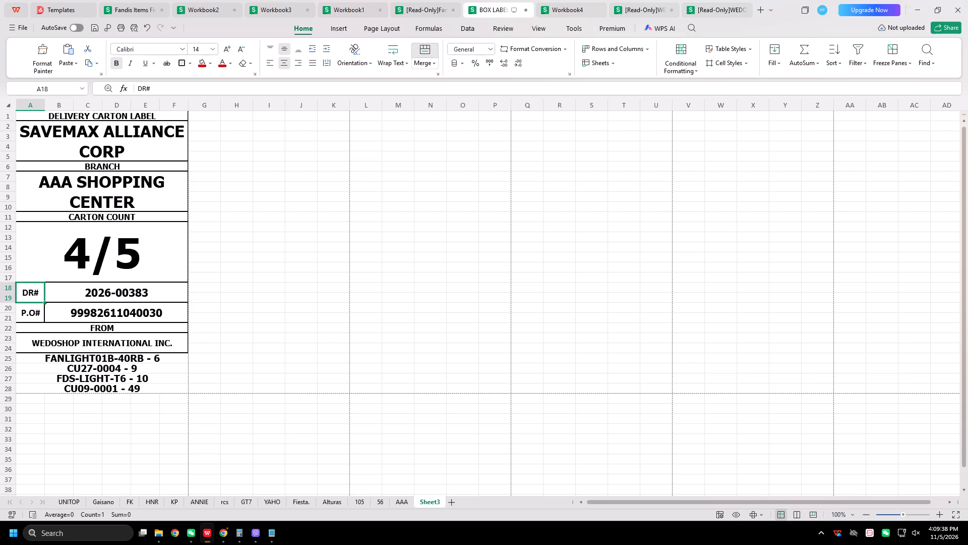
Replace the first two item lines with CU27-0002 - 10 and FDS-LIGHT-T2 - 22, and clear the two item lines below.
key("Down")
key("Down")
key("Down")
key("Down")
type("CU27-0002 - 10")
key("Return")
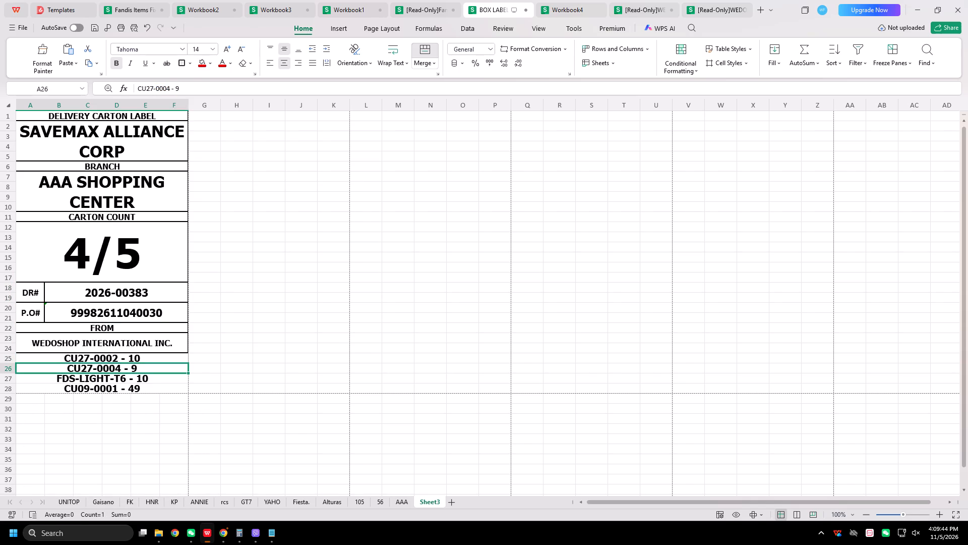
type("FDS-LIGHT")
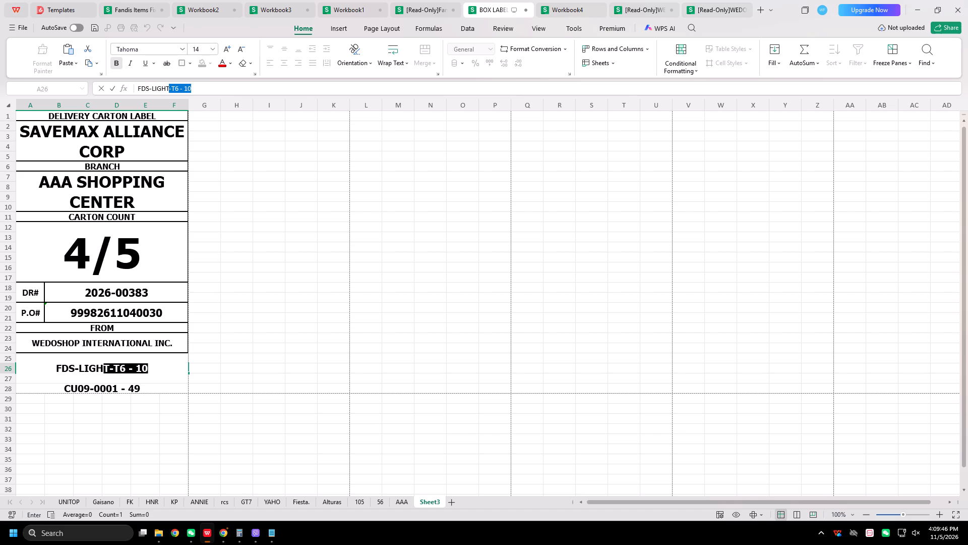
type("-T2 - 22")
key("Return")
key("Delete")
key("Down")
key("Delete")
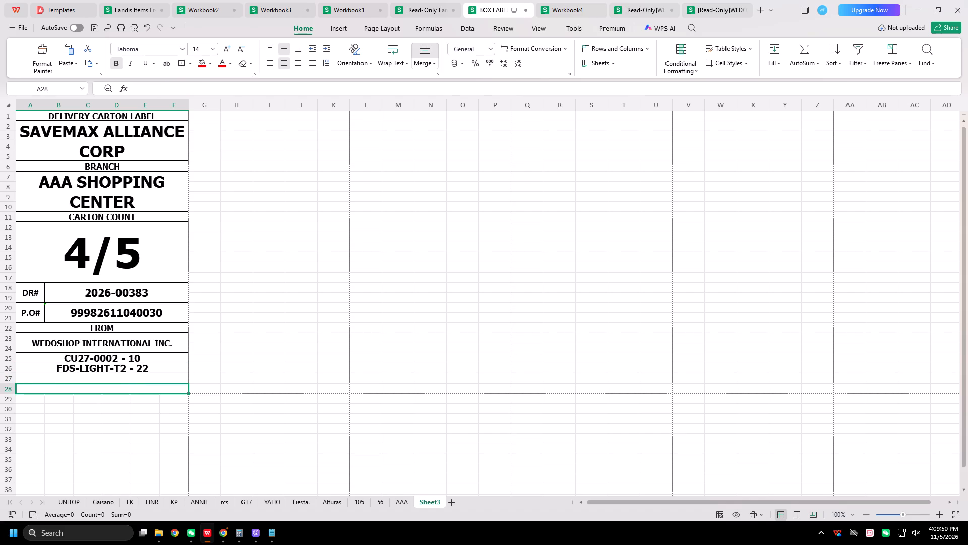
Print one copy of the AAA SHOPPING CENTER 4/5 label on the Xprinter XP-460B and return to the sheet.
left_click(137, 25)
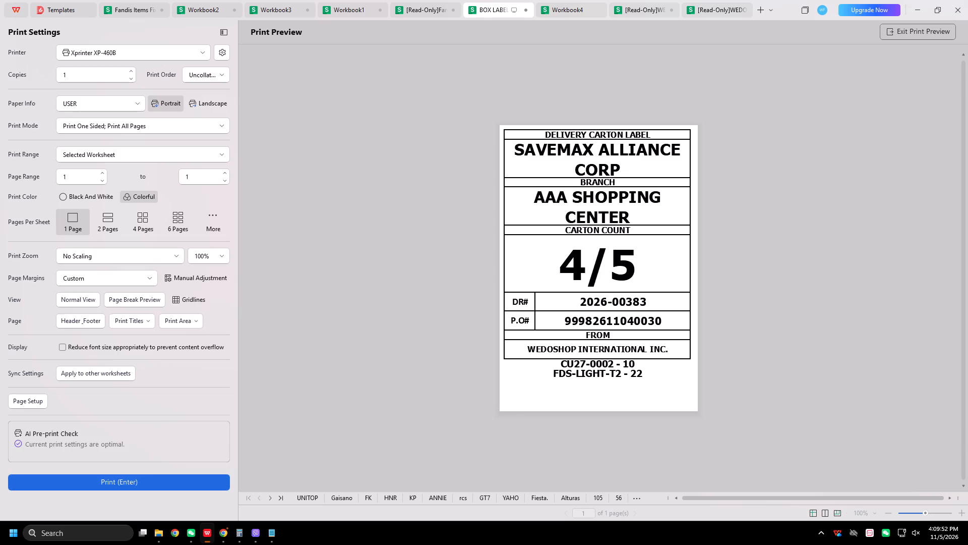
left_click(143, 489)
key("Escape")
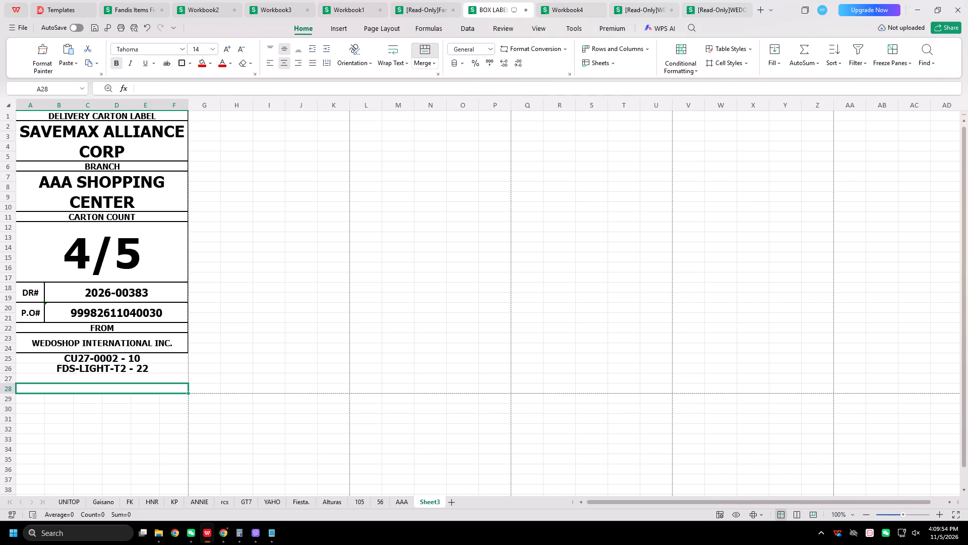
Replace the label's first item line with FANLIGHT01W - 10.
left_click(95, 361)
type("FANLIGHT01-")
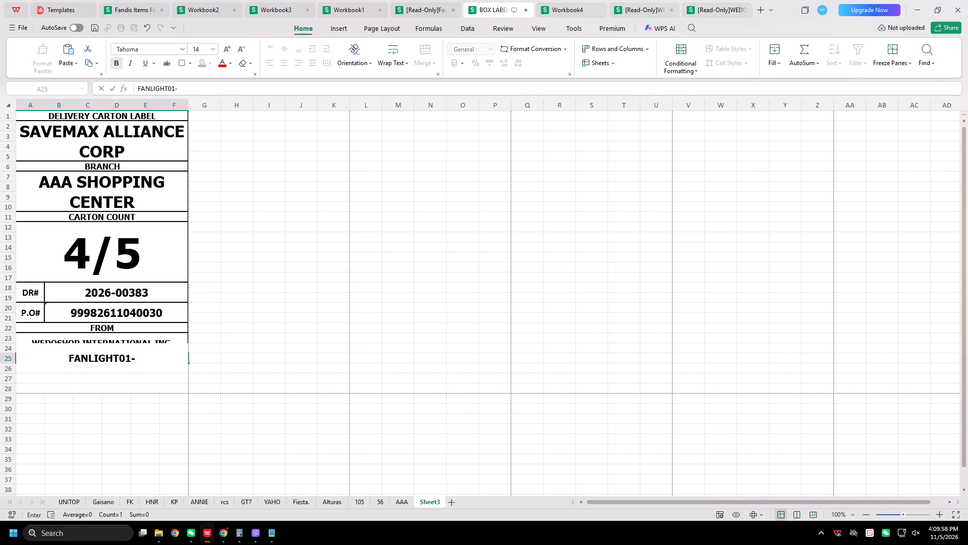
key("BackSpace")
key("w")
key("Return")
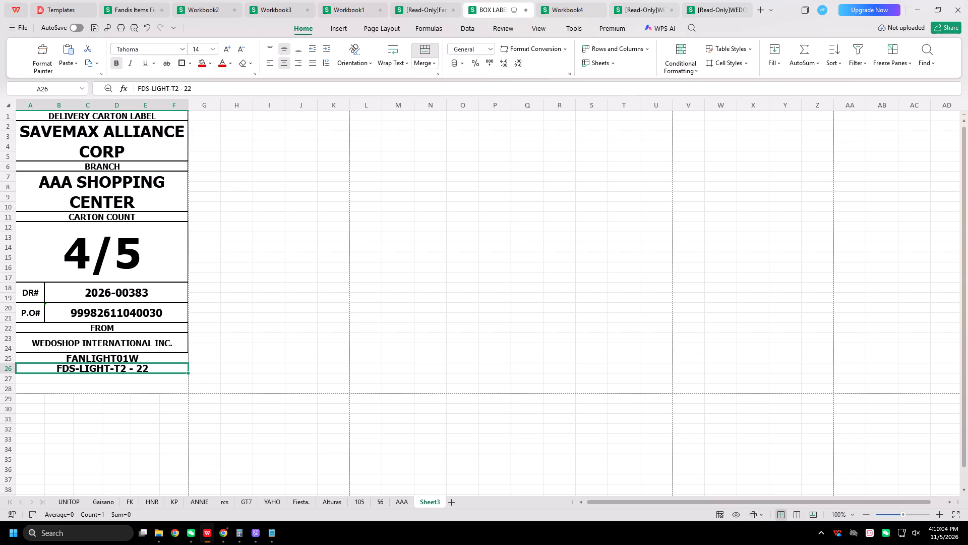
key("Up")
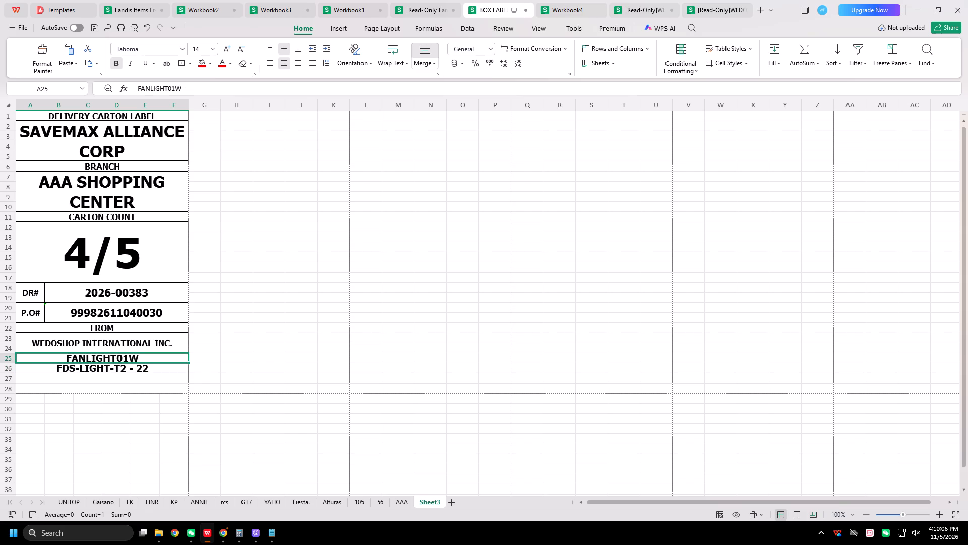
left_click(191, 90)
key("space")
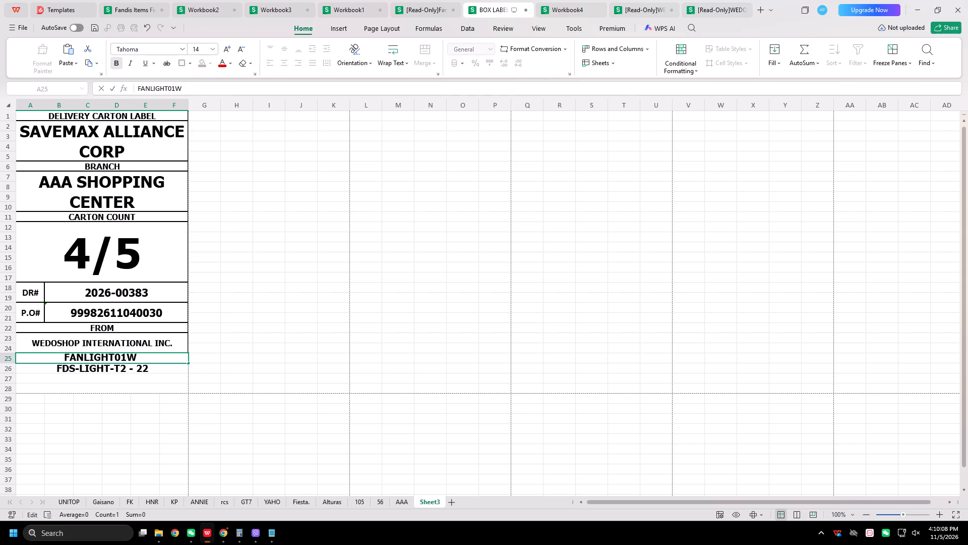
type("- 10")
key("Return")
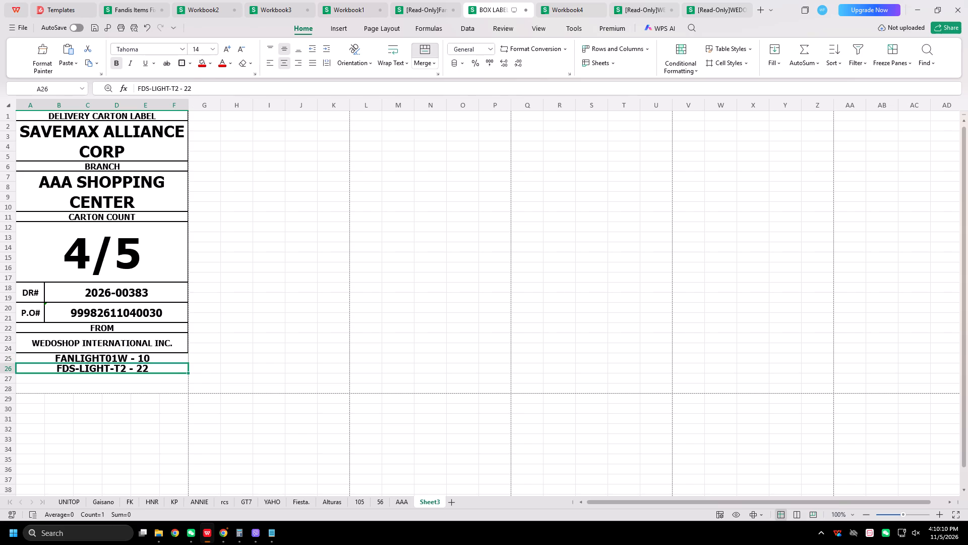
Enter FANLIGHT01-40RB - 10 as the second item line and FANLIGHT01B-40RB - 4 as the third.
key("Down")
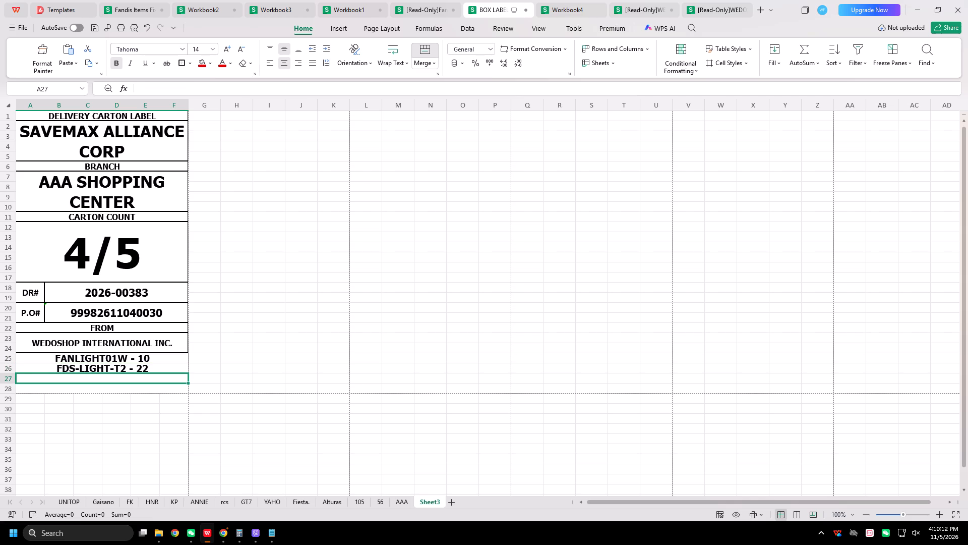
key("Up")
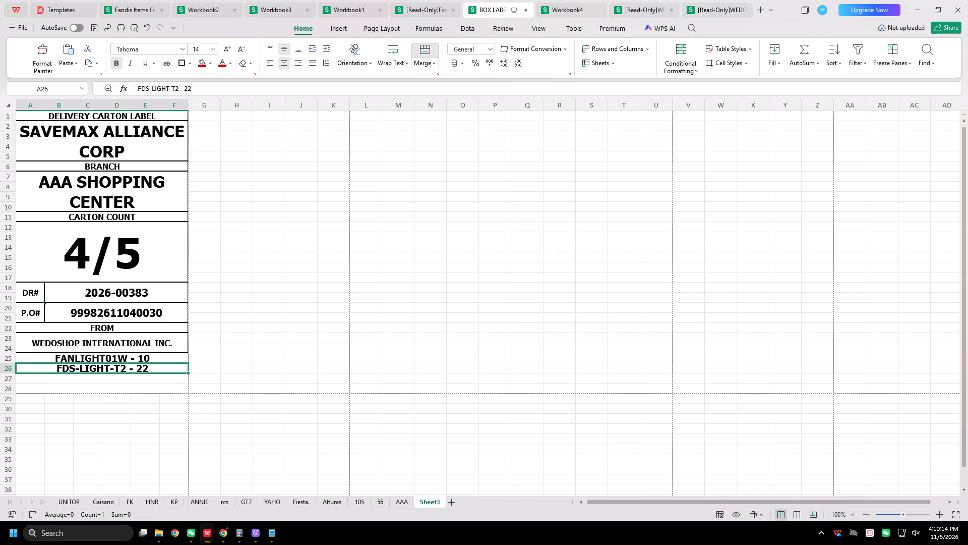
type("FANLIGHT01-40RB -")
key("space")
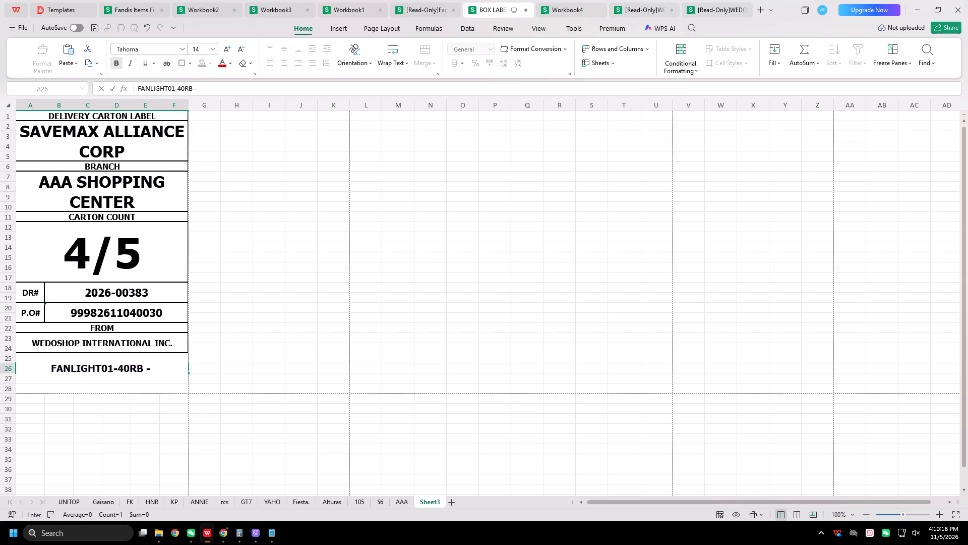
type("10")
key("Return")
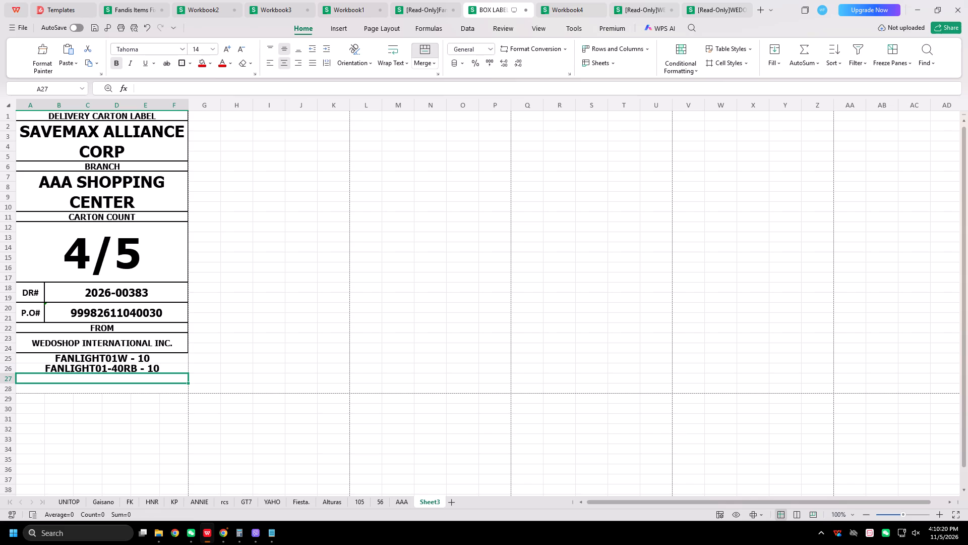
type("FANLIGHT")
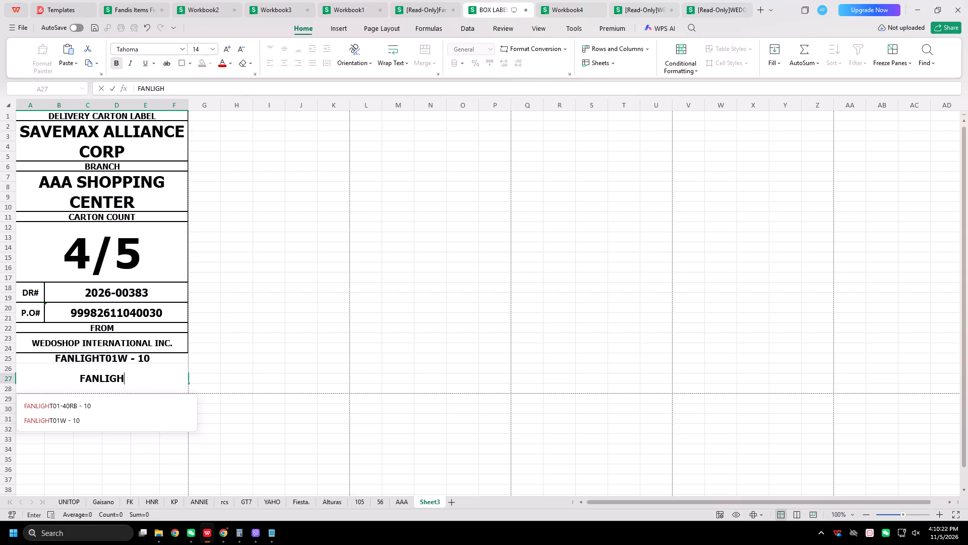
type("01B-40RB - 4")
key("Return")
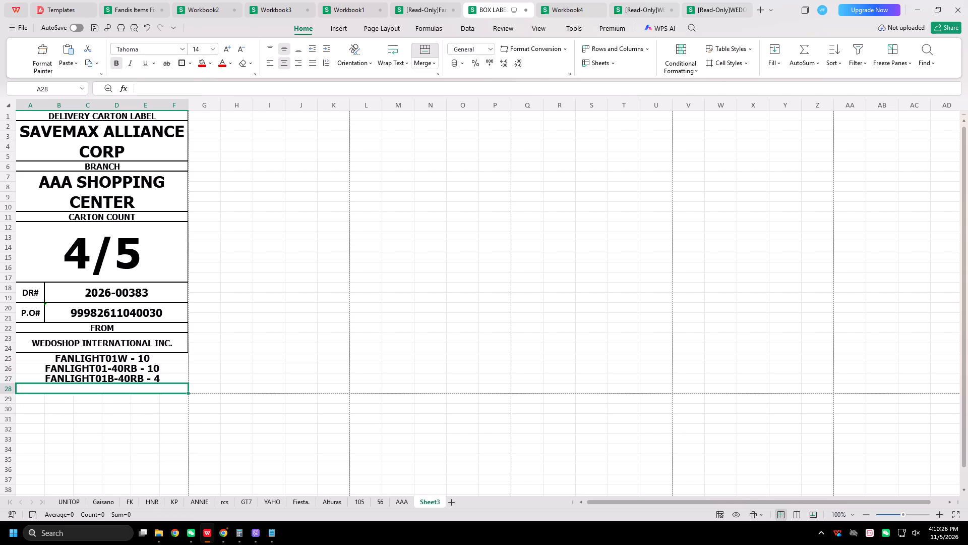
Set the label's carton count to 5/5.
left_click(107, 255)
type("5/5")
key("Return")
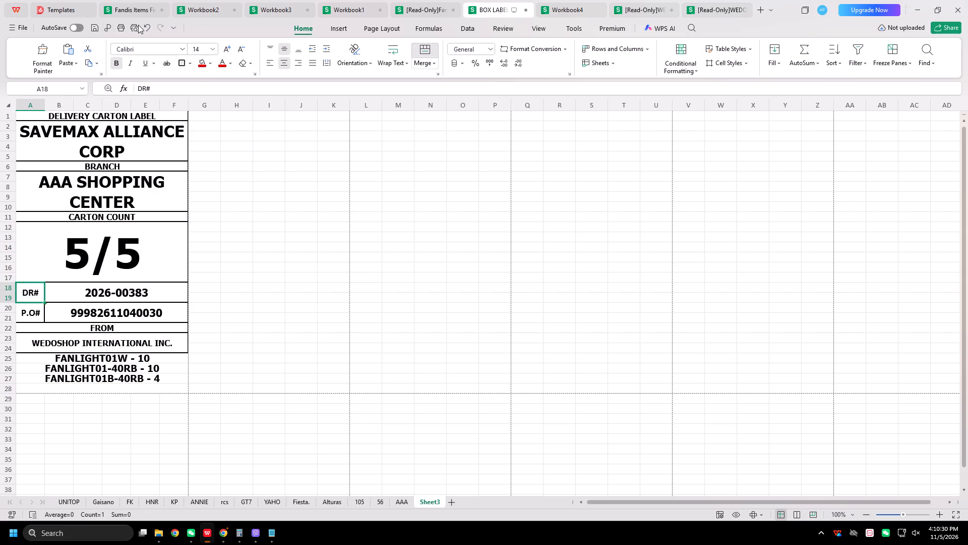
Print one copy of the AAA SHOPPING CENTER 5/5 label on the Xprinter XP-460B and return to the sheet.
left_click(136, 25)
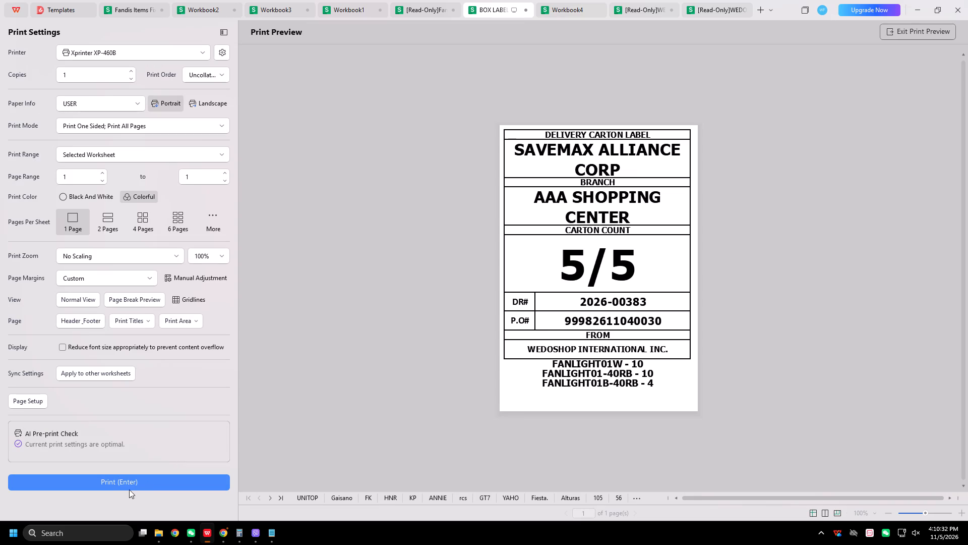
left_click(126, 485)
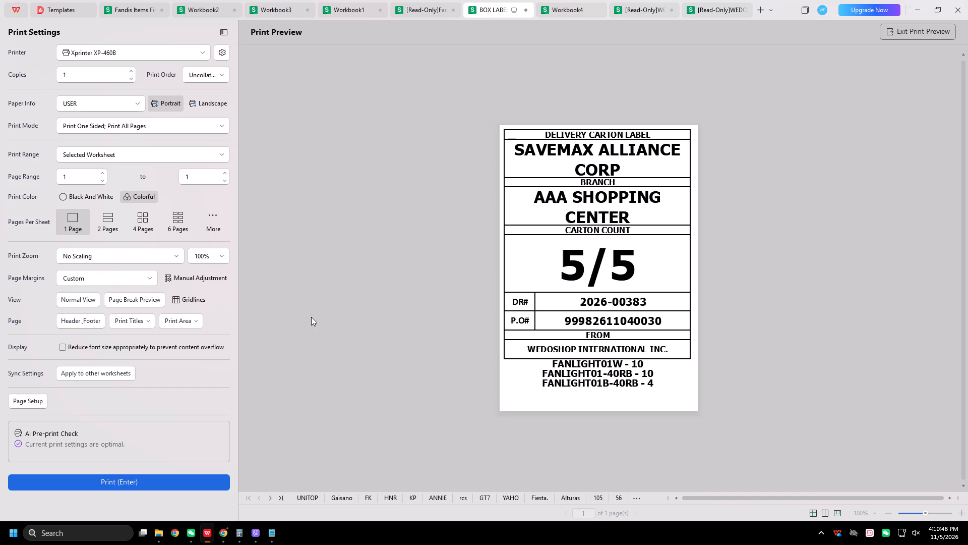
key("Escape")
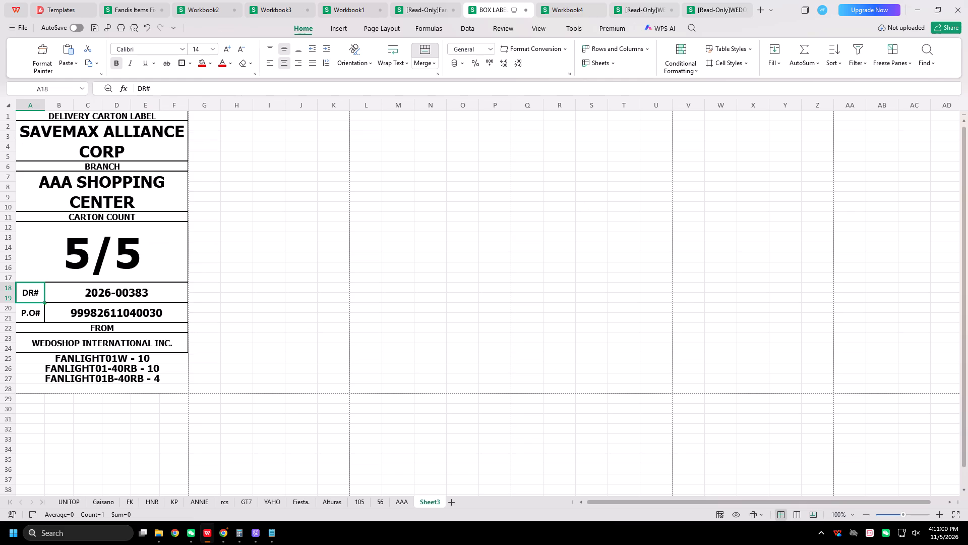
Copy the branch SHOPSAVE CENTER from the Ecount Sales List in Chrome and replace the label's branch name with it.
key("alt+Tab")
key("alt+Tab")
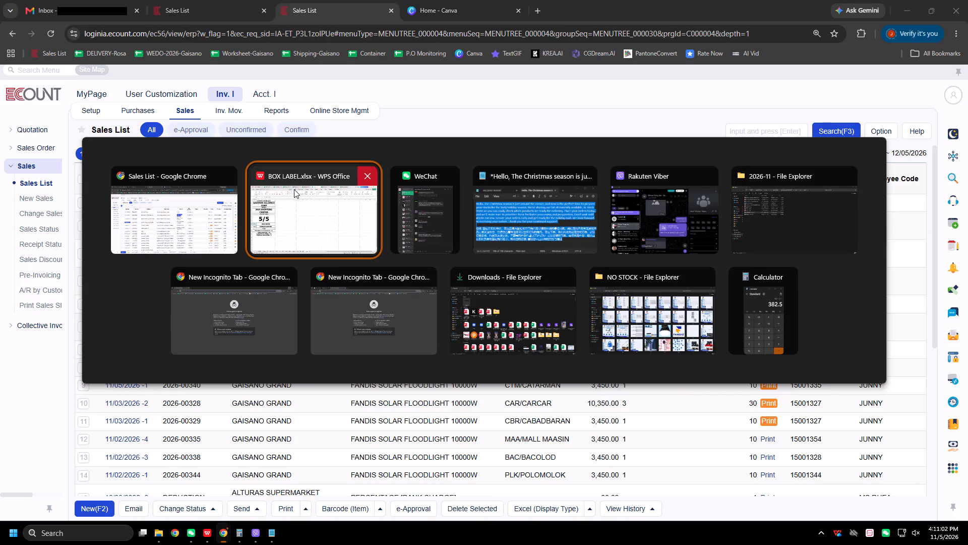
key("alt+Tab")
key("alt+Tab")
key("alt+Tab")
left_click(310, 205, "alt")
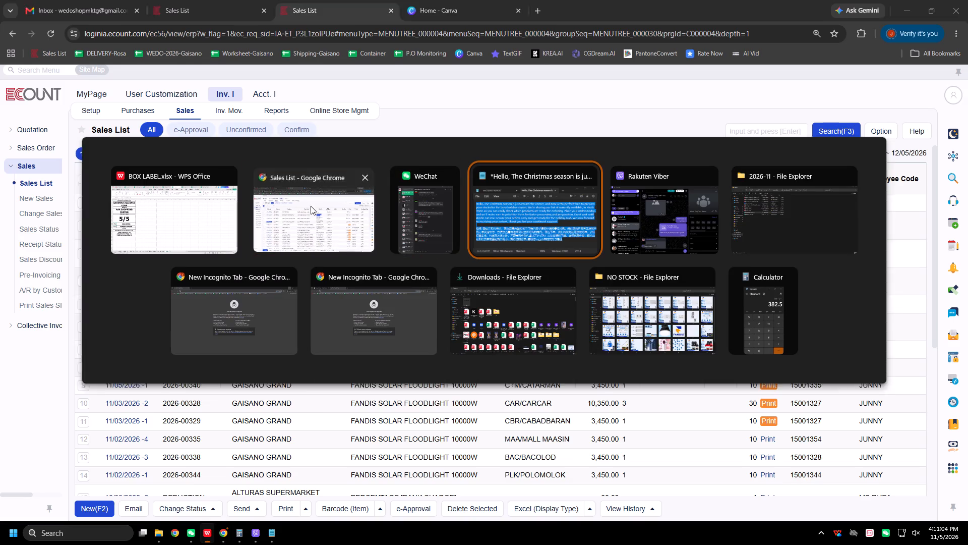
left_click(588, 133)
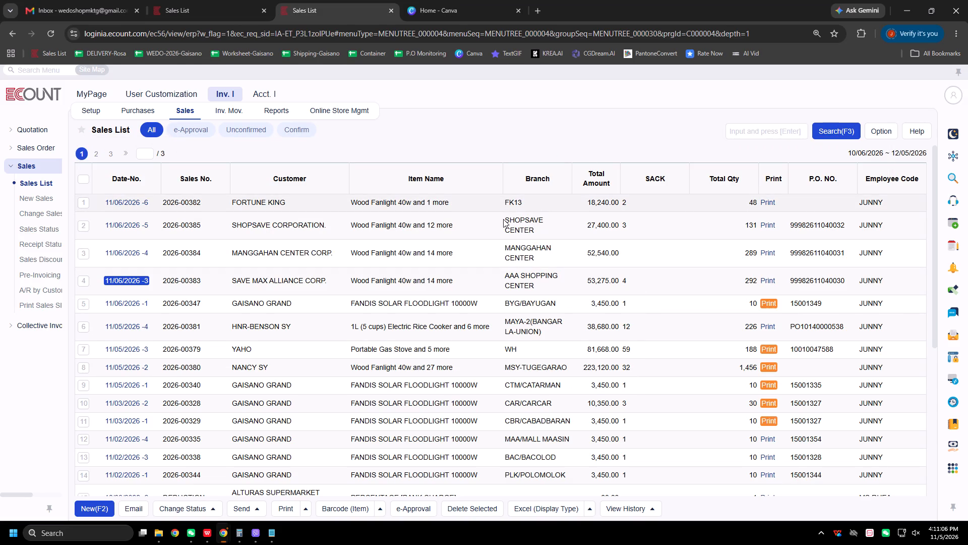
left_click_drag(503, 219, 538, 231)
key("ctrl+c")
key("alt+Tab")
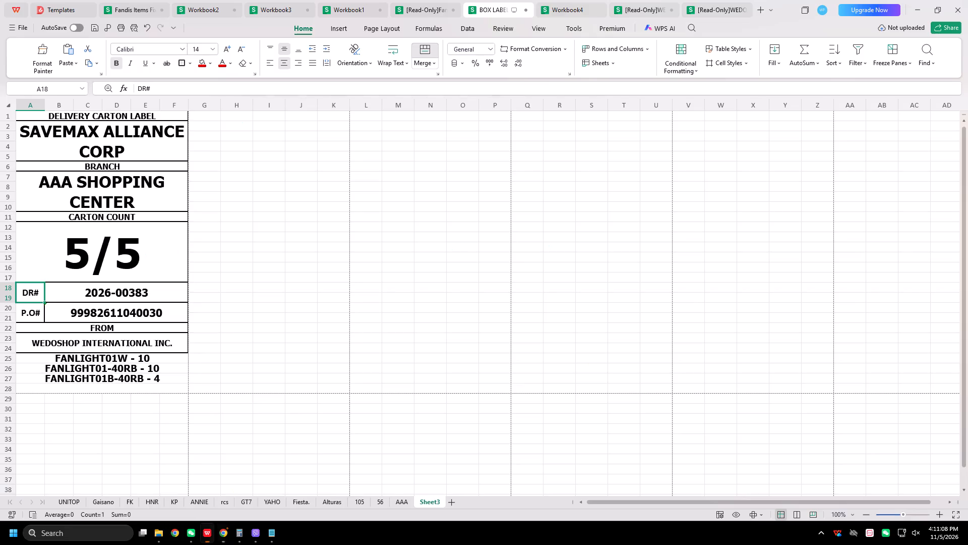
double_click(123, 184)
key("ctrl+a")
key("ctrl+v")
left_click(226, 210)
Replace the label's company name with SHOPSAVE CORPORATION copied from the Sales List, without the final period, and clear the cell's empty strings.
key("alt+Tab")
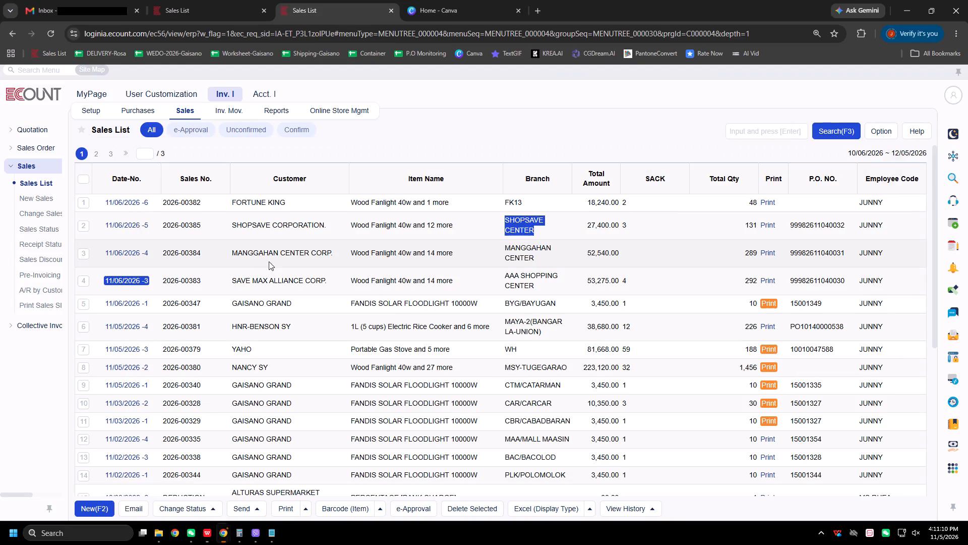
left_click_drag(224, 226, 318, 231)
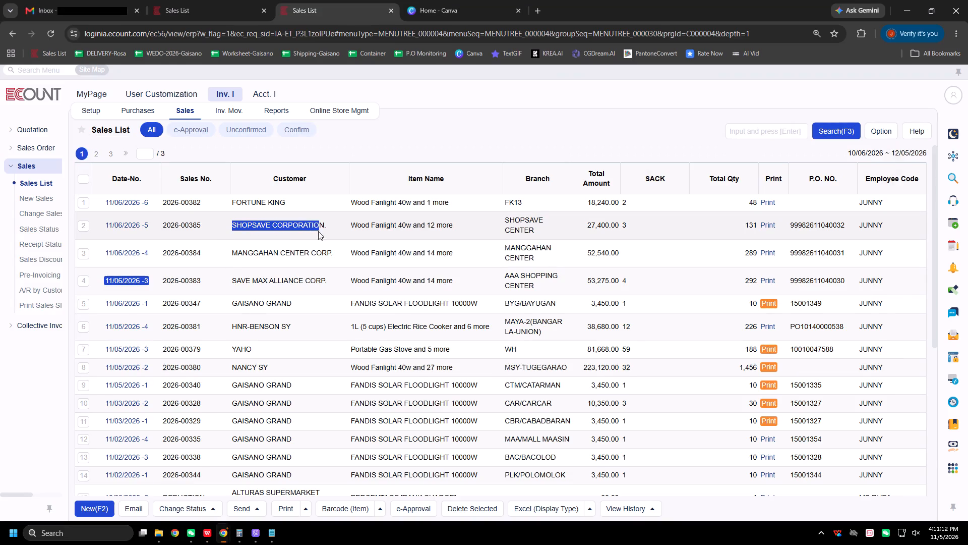
left_click_drag(318, 231, 325, 232)
key("ctrl+c")
key("alt+Tab")
double_click(124, 148)
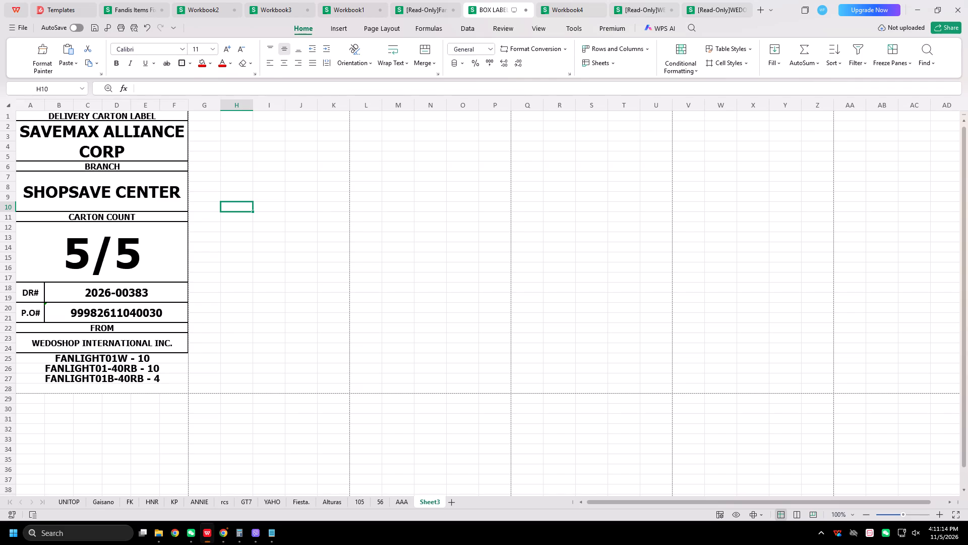
key("ctrl+a")
key("ctrl+v")
key("BackSpace")
left_click(249, 199)
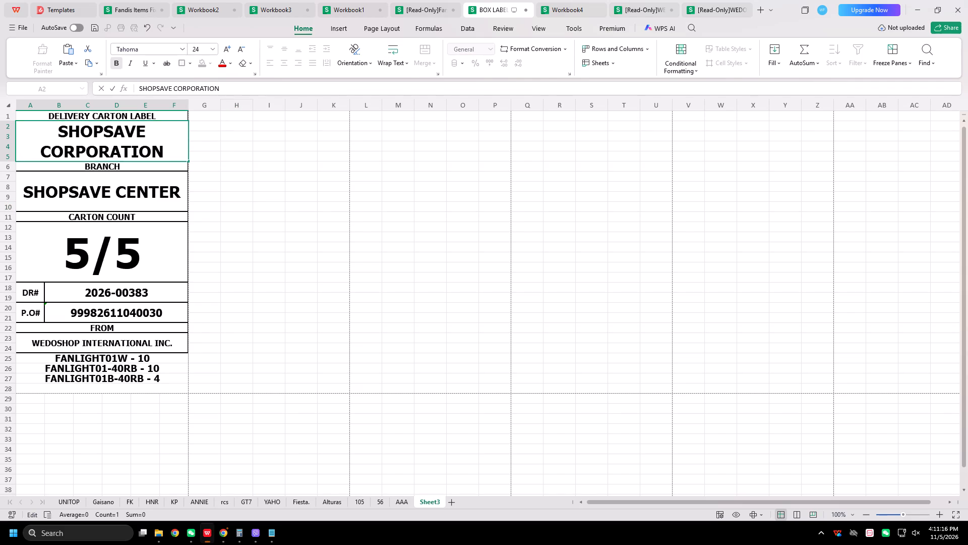
left_click(112, 150)
left_click(203, 122)
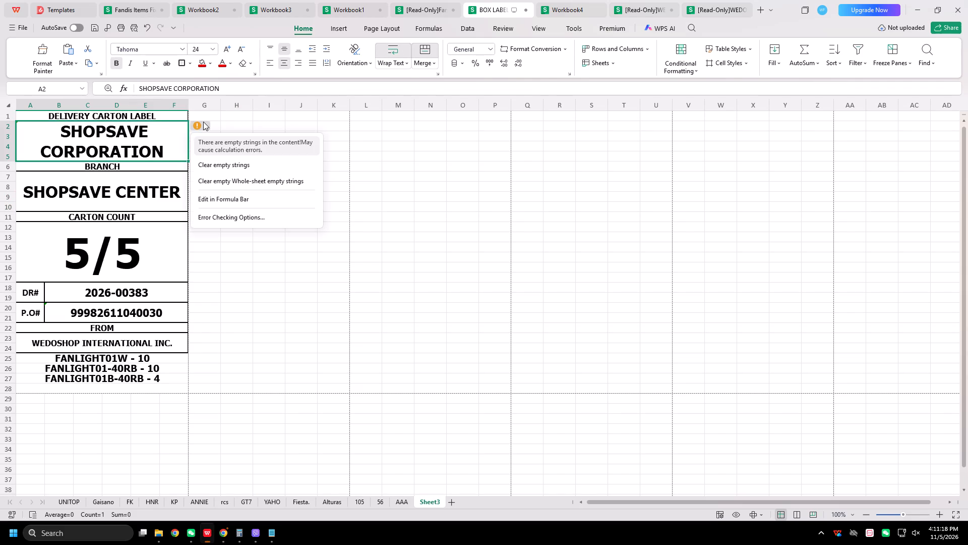
left_click(220, 163)
Set the label's carton count to 1/3.
left_click(108, 245)
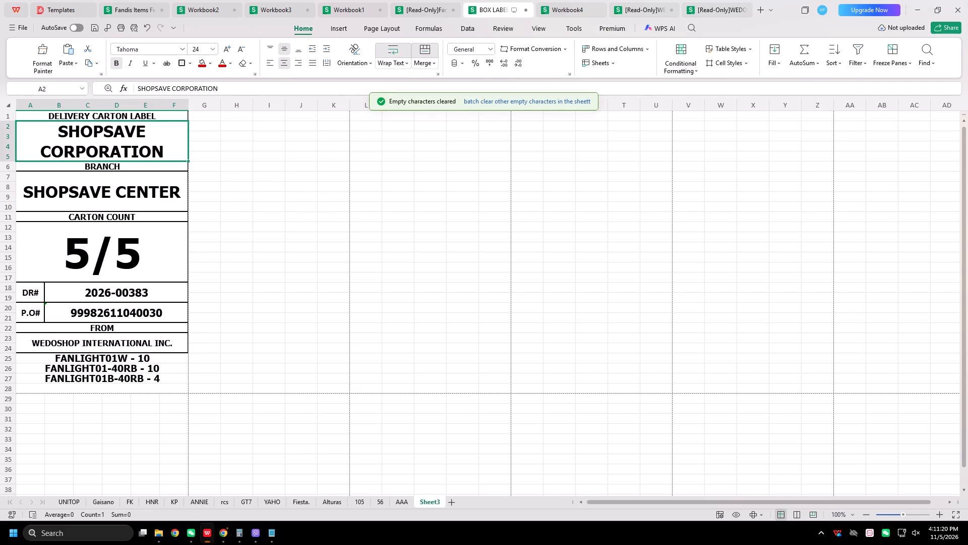
type("1/3")
key("Return")
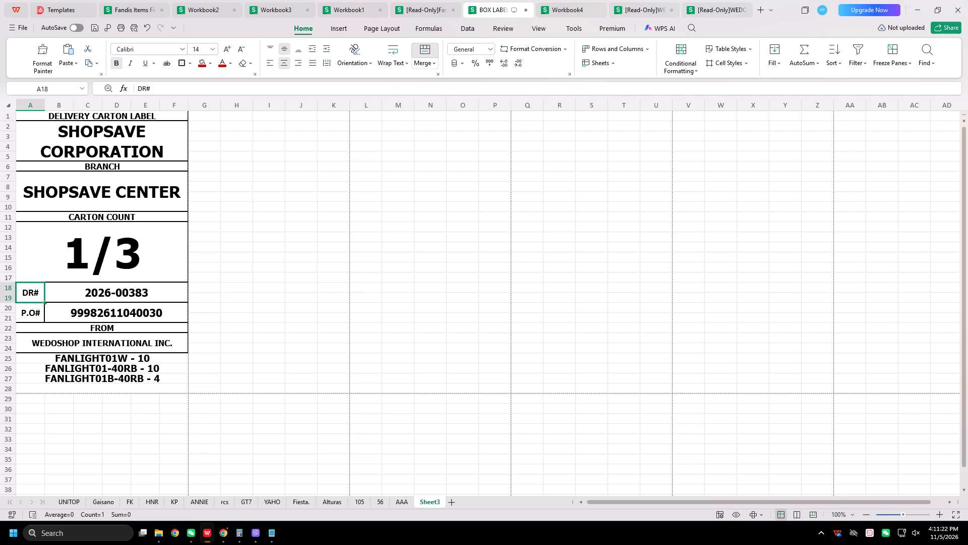
Check the SHOPSAVE CENTER entry in Chrome's Sales List and set the label's DR# to 2026-00385.
key("alt+Tab")
left_click(422, 136)
key("alt+Tab")
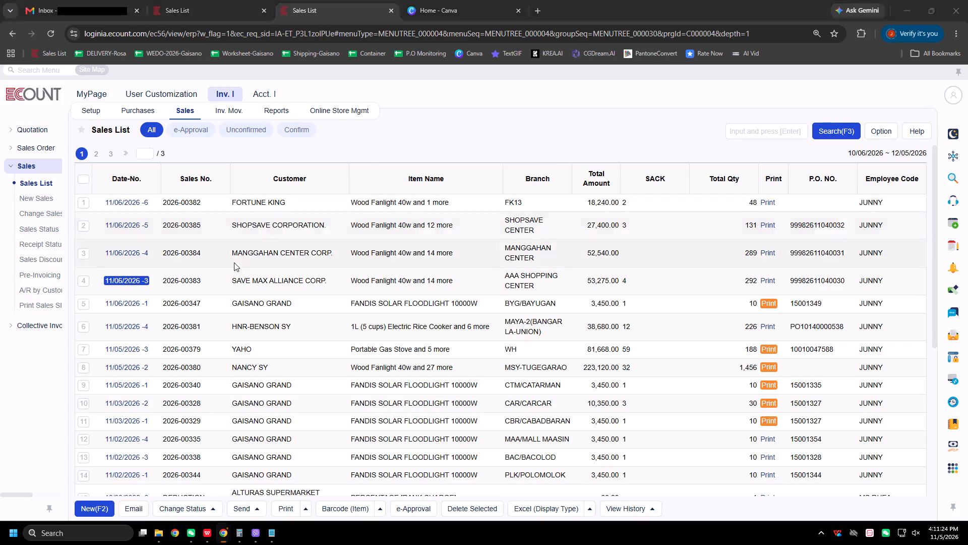
double_click(150, 291)
key("BackSpace")
key("5")
key("Return")
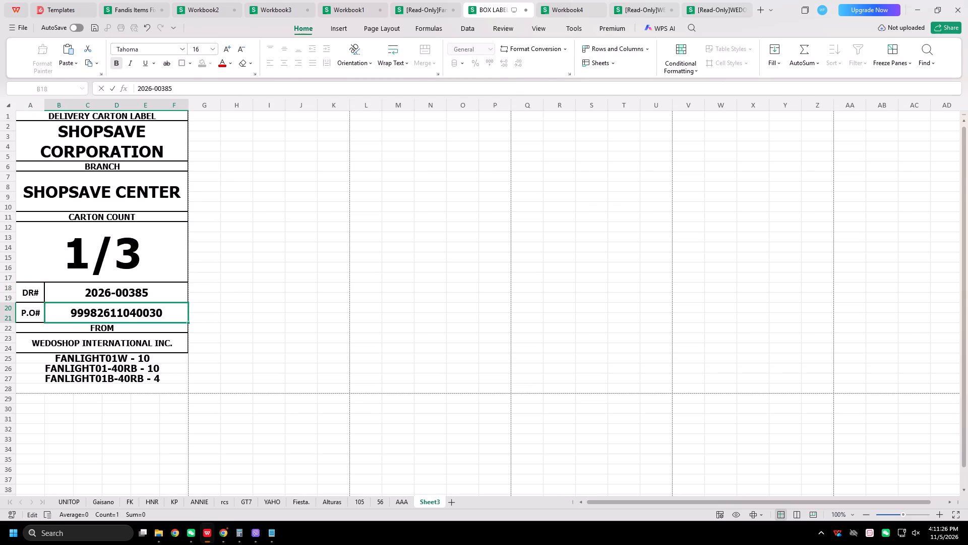
key("alt+Tab")
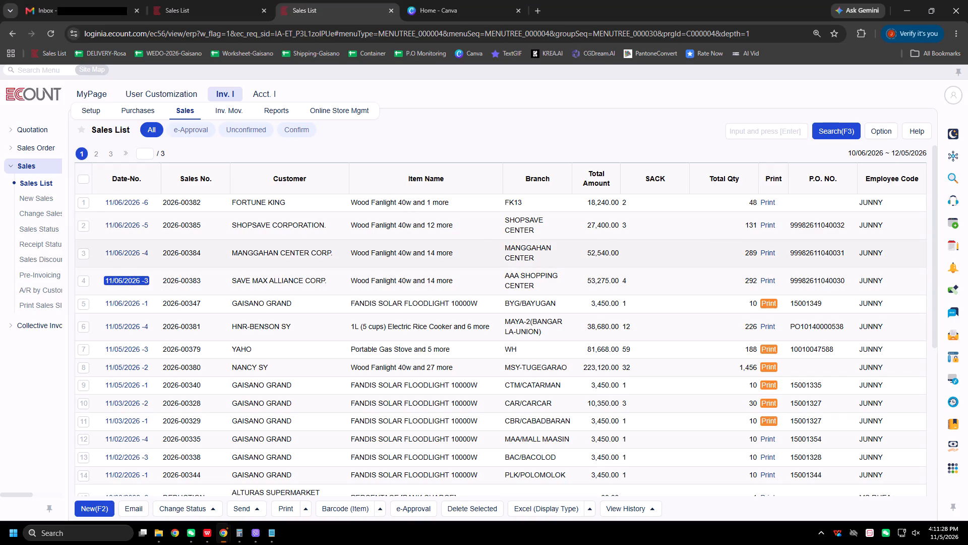
key("alt+Tab")
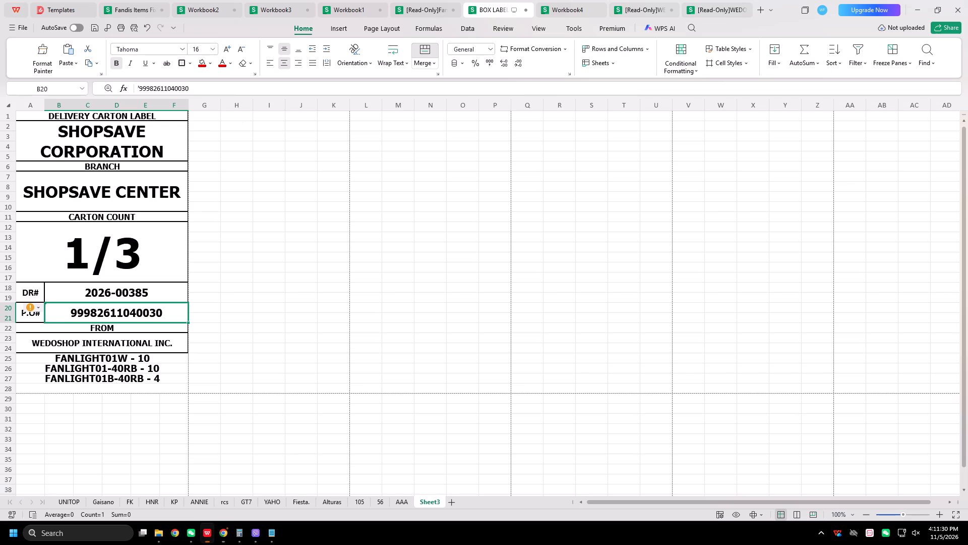
double_click(171, 312)
key("BackSpace")
key("2")
key("Return")
Replace the first three item lines below the label with FANLIGHT01W - 4, FANLIGHT01-40RB - 4 and FANLIGHT01B-40RB - 4.
key("Return")
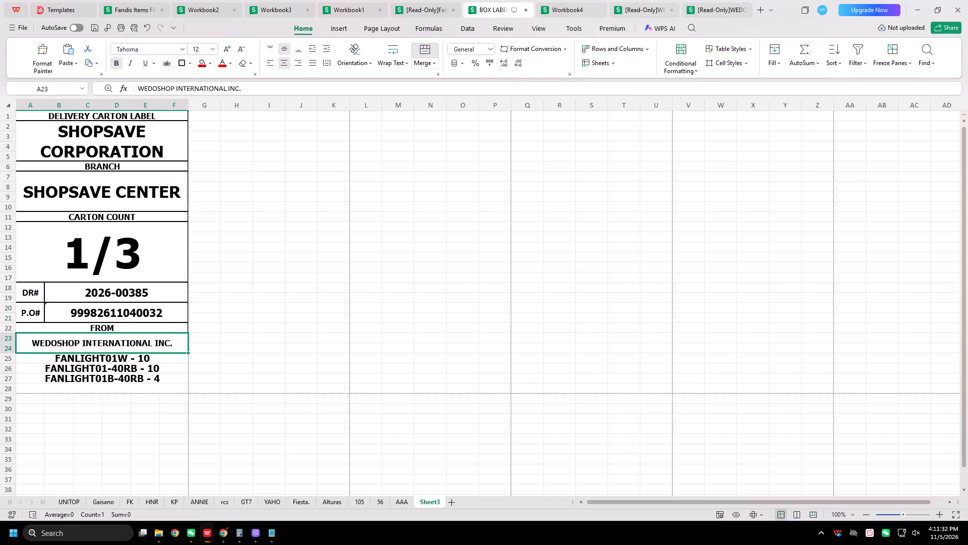
key("Return")
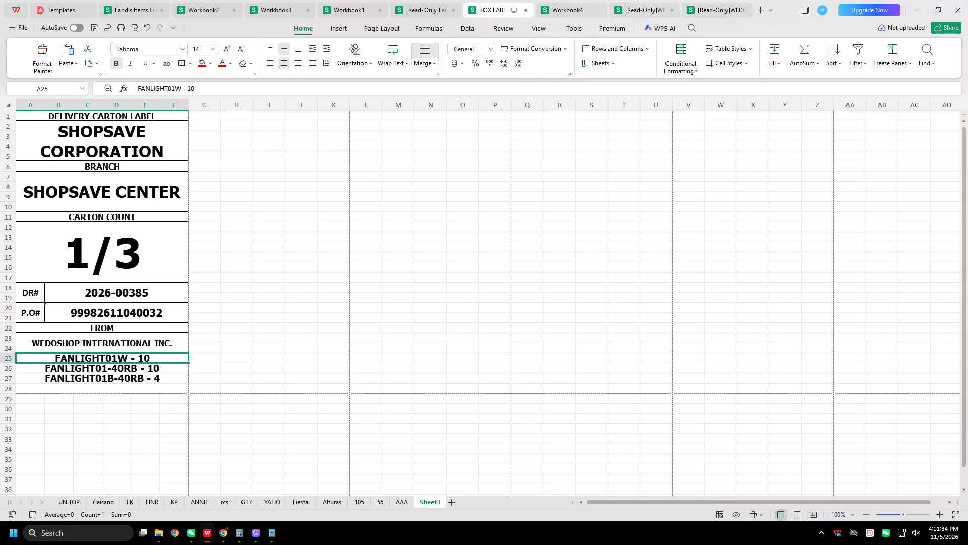
type("FANLIGHT")
key("Escape")
key("Escape")
type("FANLIGHT")
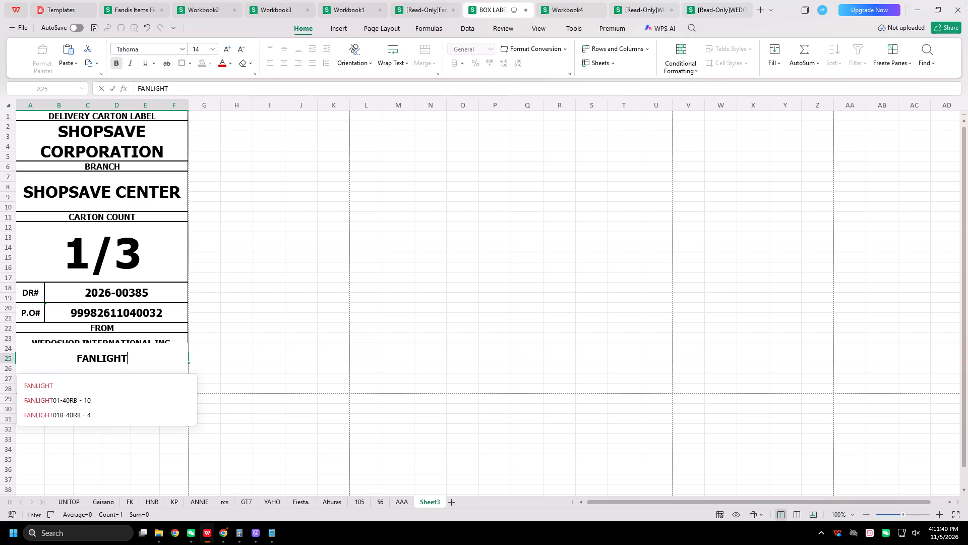
type("01W - 4")
key("Return")
type("FANLIGHT01")
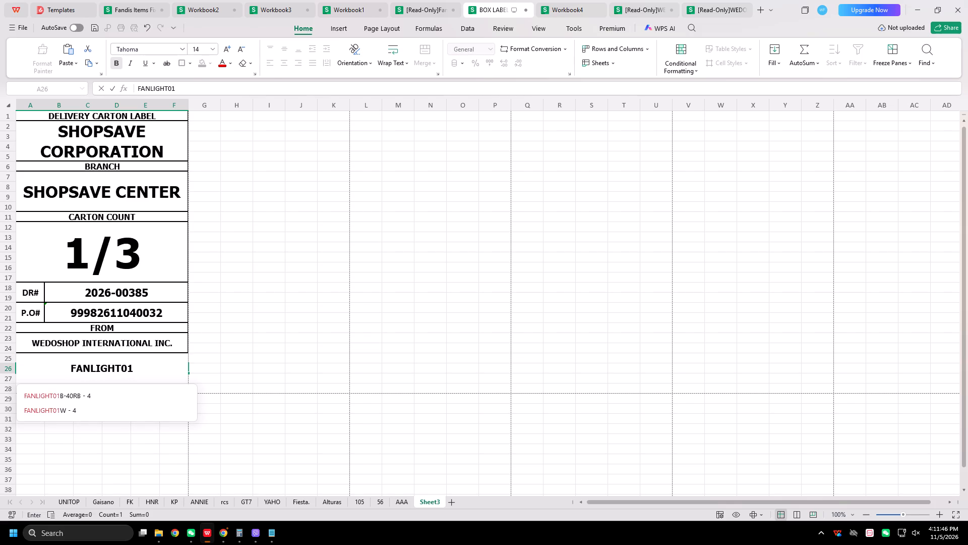
type("-40RB - 4")
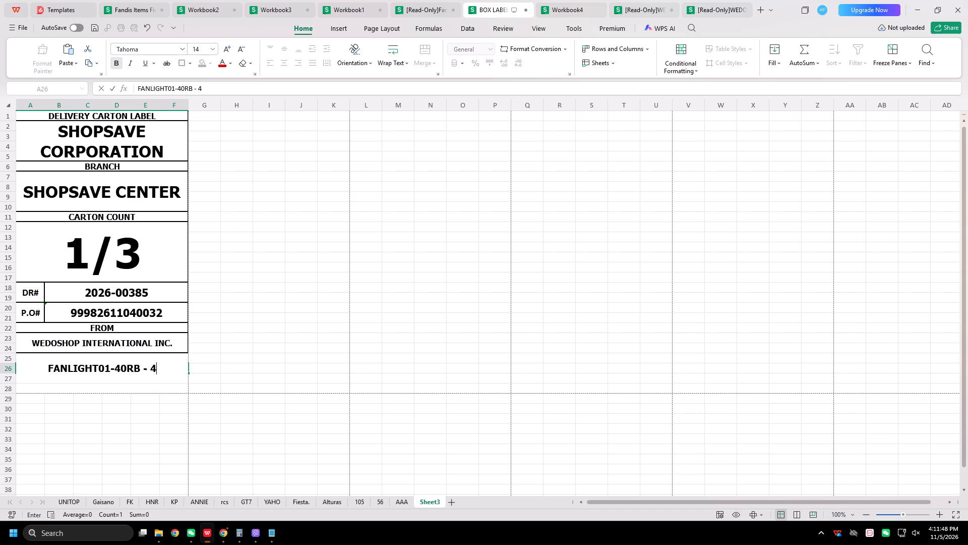
key("Return")
type("FANLIGHT01B-40RB - 4")
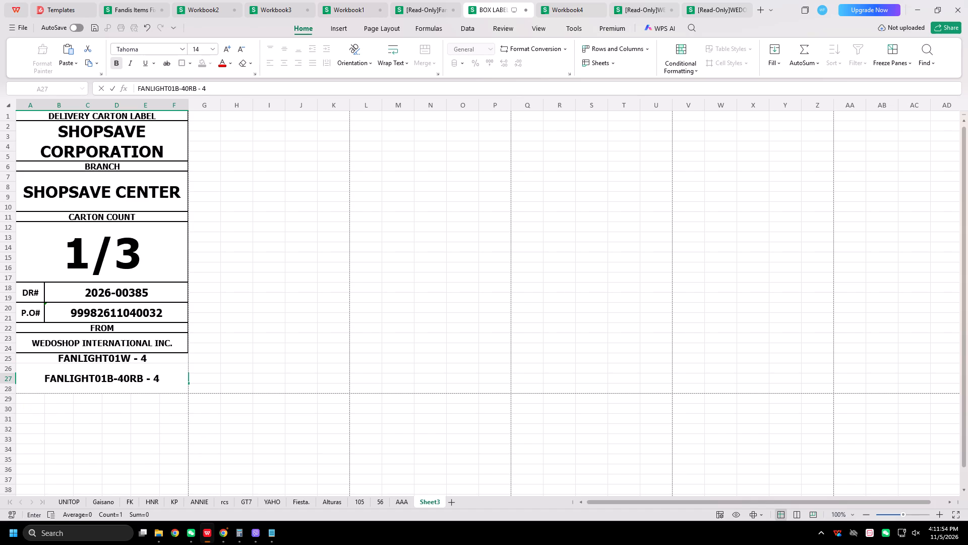
key("Return")
Add CU27-0004 - 4 as the fourth item line in row 28.
type("CU27-00004-4")
key("BackSpace")
key("BackSpace")
key("BackSpace")
key("BackSpace")
type("4-")
key("BackSpace")
key("space")
type("- 4")
key("Return")
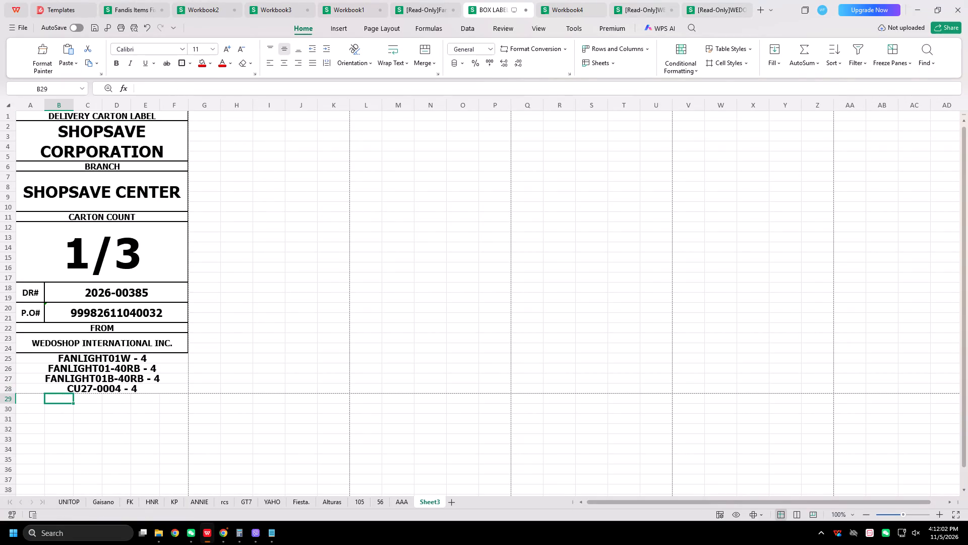
key("Up")
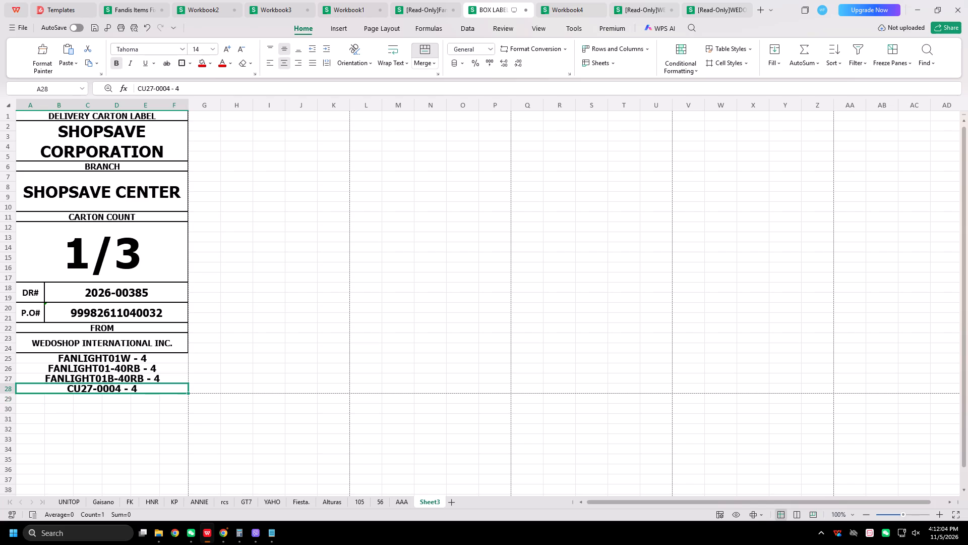
Unmerge the cells of each of the four item lines in rows 25 to 28.
left_click(59, 357)
left_click(419, 44)
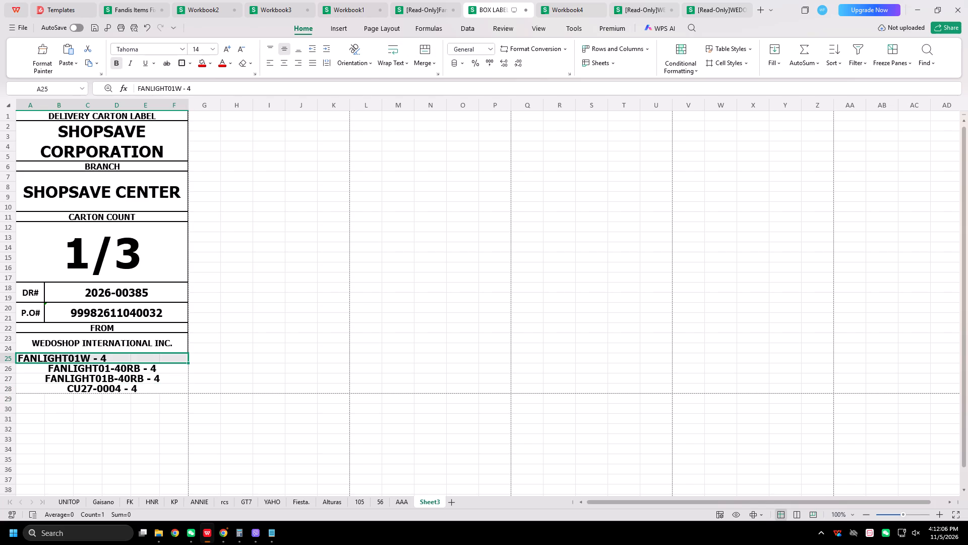
left_click(94, 370)
left_click(422, 51)
left_click(127, 378)
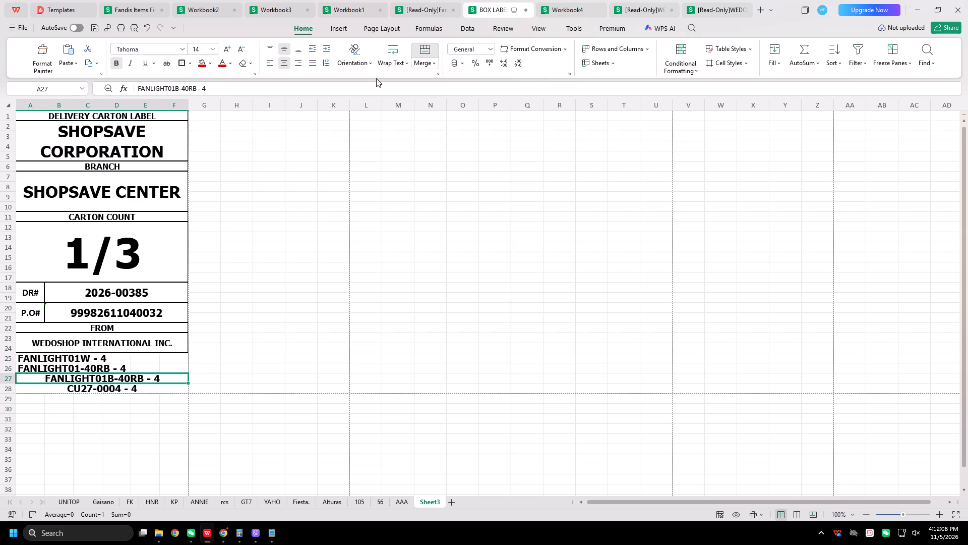
left_click(426, 46)
left_click(83, 391)
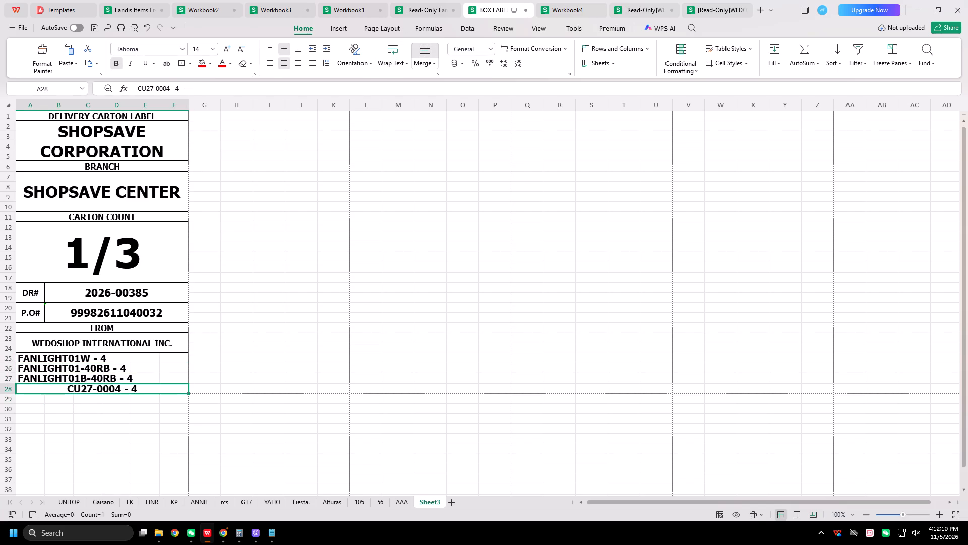
left_click(430, 49)
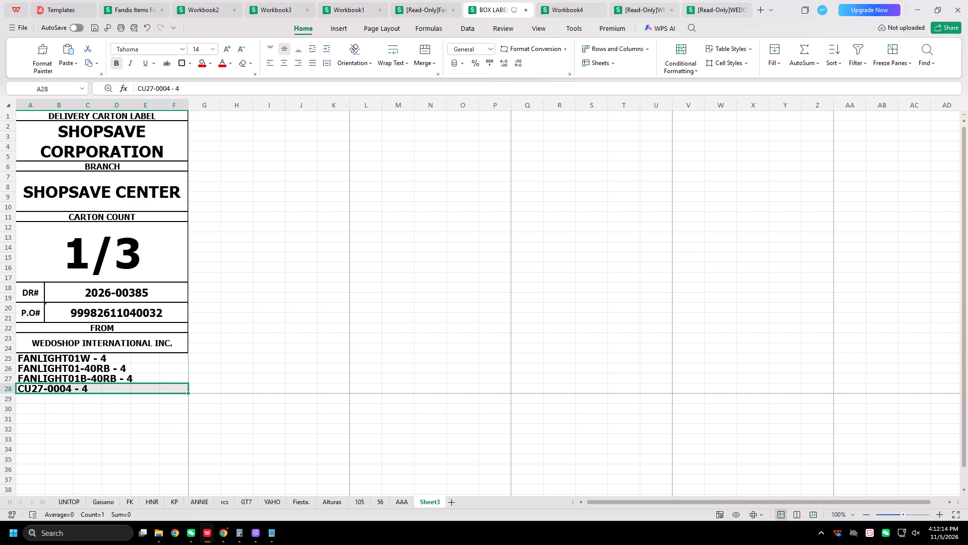
Reduce the font size of the four item lines in A25:A28 to 12.
left_click_drag(35, 358, 40, 386)
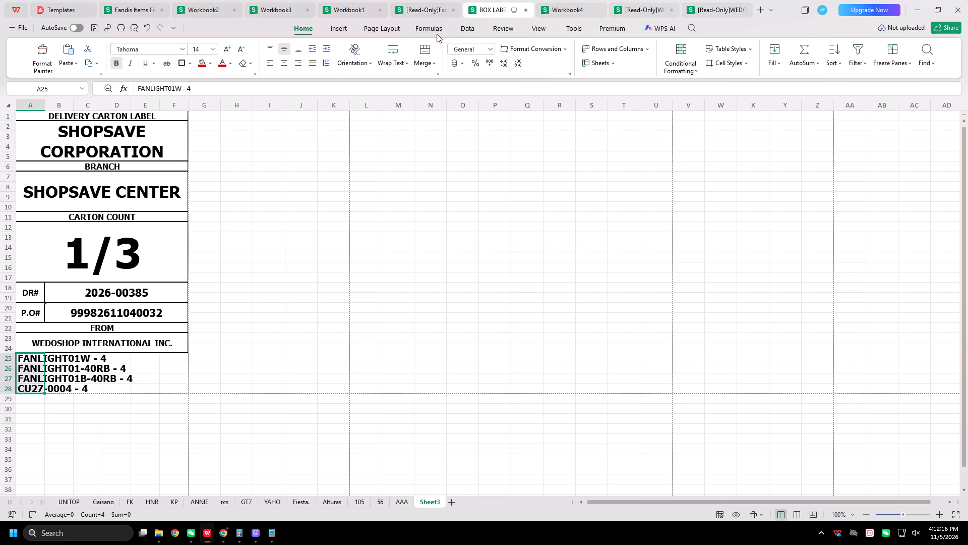
left_click(239, 48)
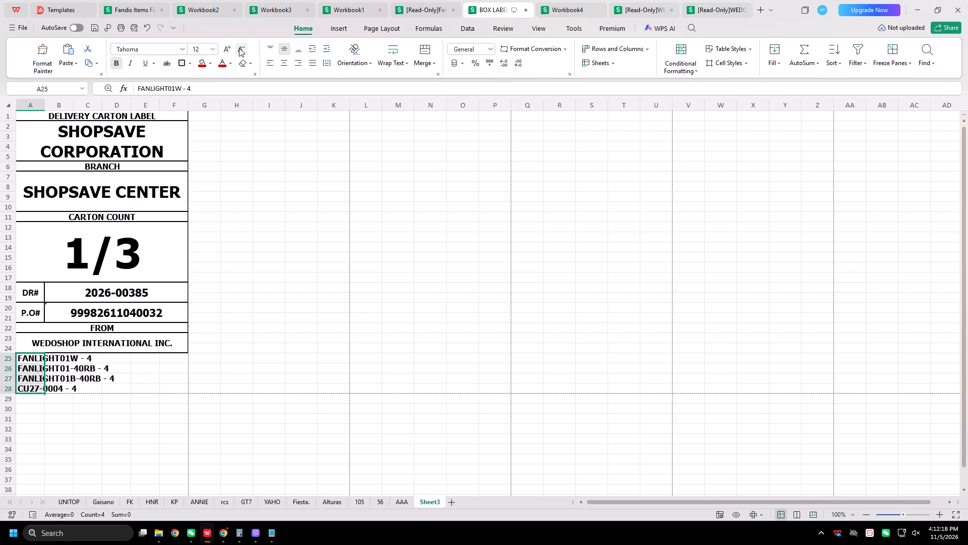
Enter FDS-LIGHT-T2 - 10 in cell D25, beside the first item line.
left_click(129, 356)
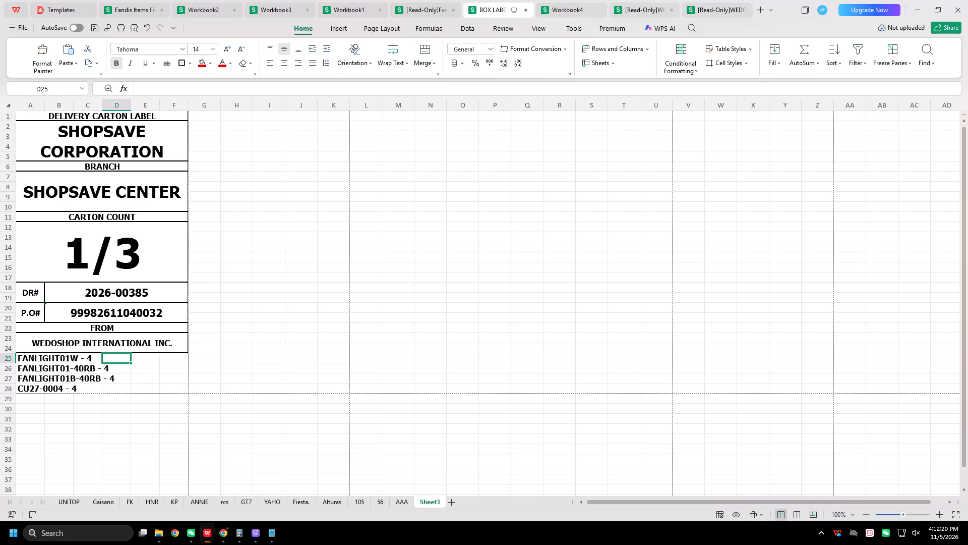
type("FDS")
type("-LIGHT")
type("-T2- 10")
key("Return")
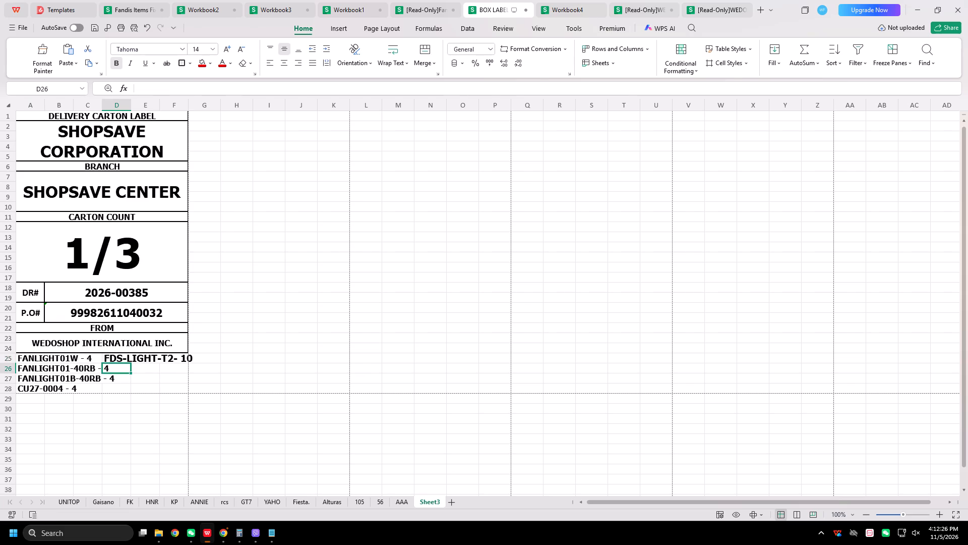
key("Up")
left_click(178, 87)
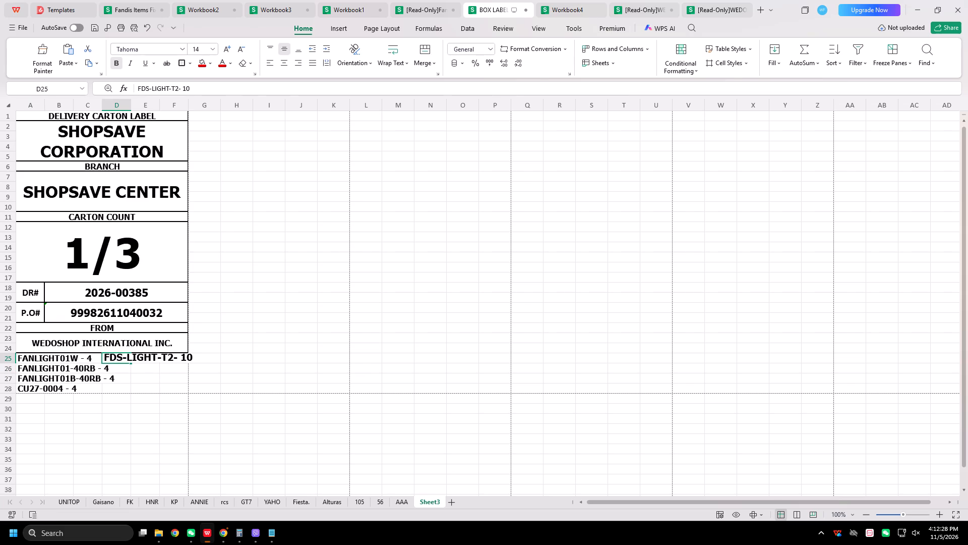
key("space")
key("Return")
Set the font size of the FDS-LIGHT-T2 item in D25 to 12, matching the other item lines.
left_click(43, 359)
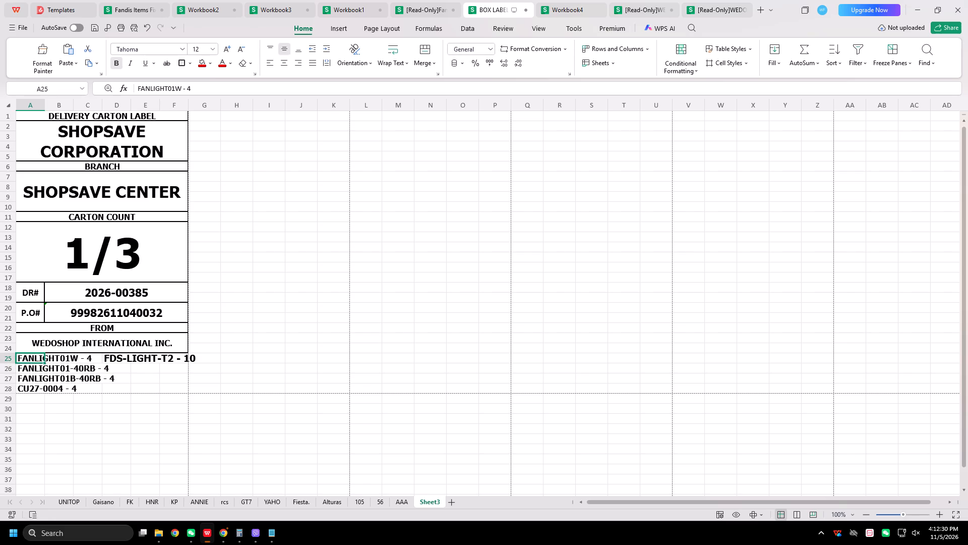
left_click(123, 360)
left_click(197, 50)
type("12")
key("Return")
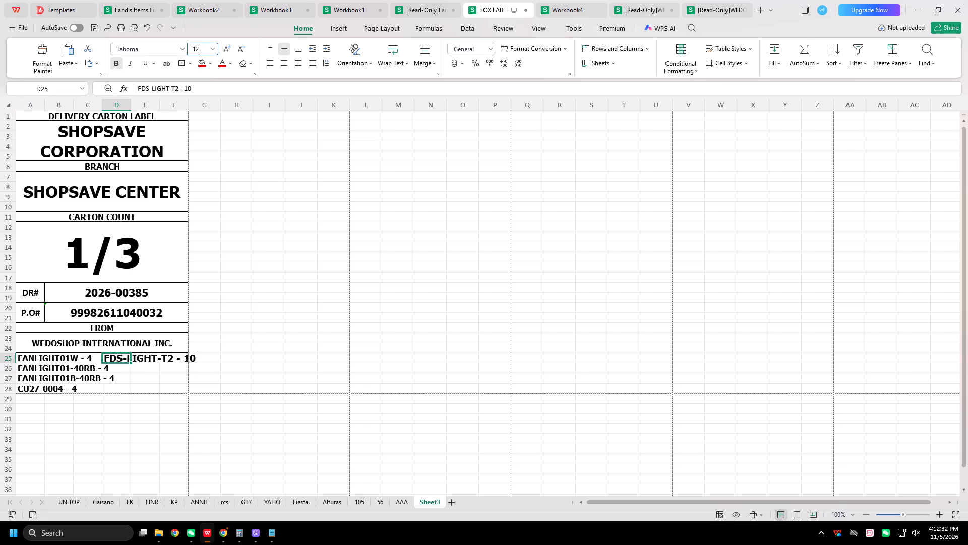
Print one copy of the SHOPSAVE CENTER 1/3 label on the Xprinter XP-460B and return to the sheet.
left_click(340, 248)
left_click(132, 25)
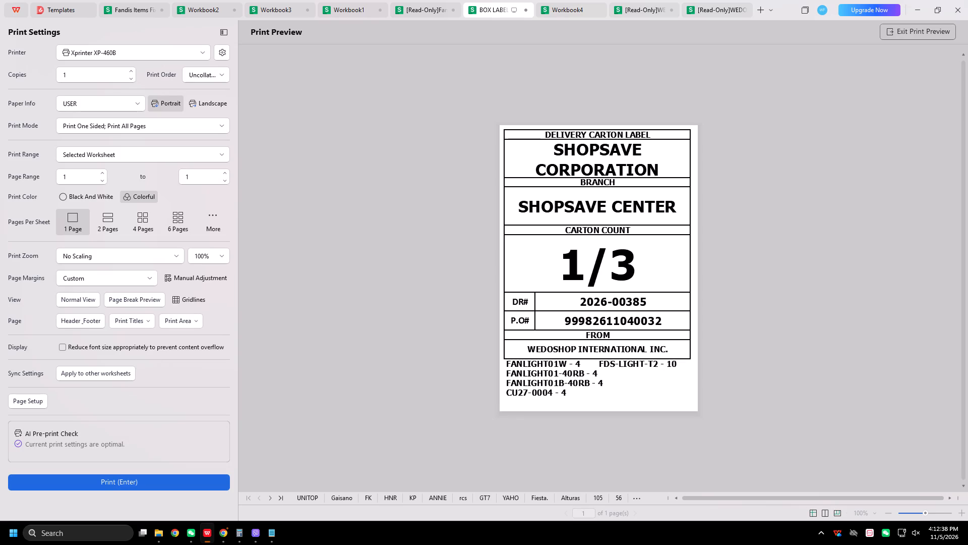
key("Escape")
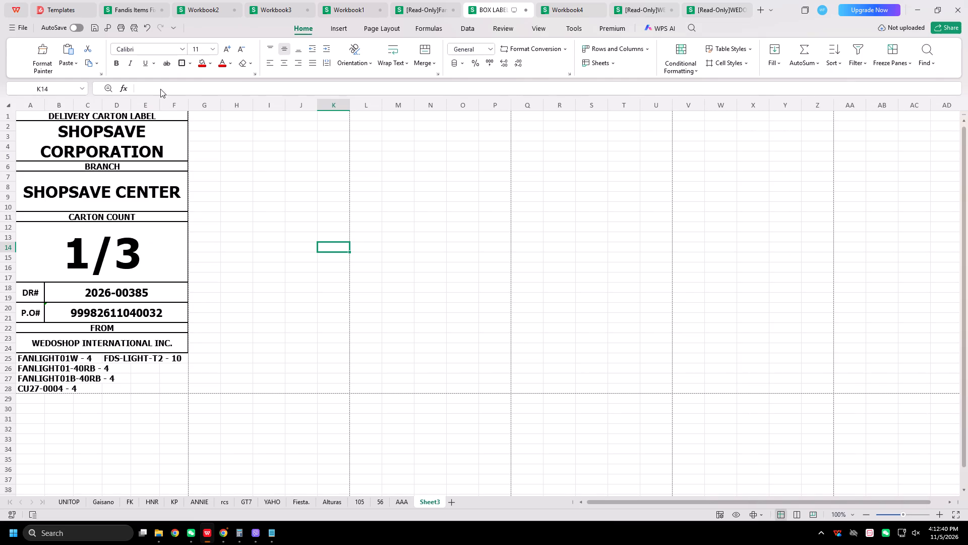
left_click(136, 31)
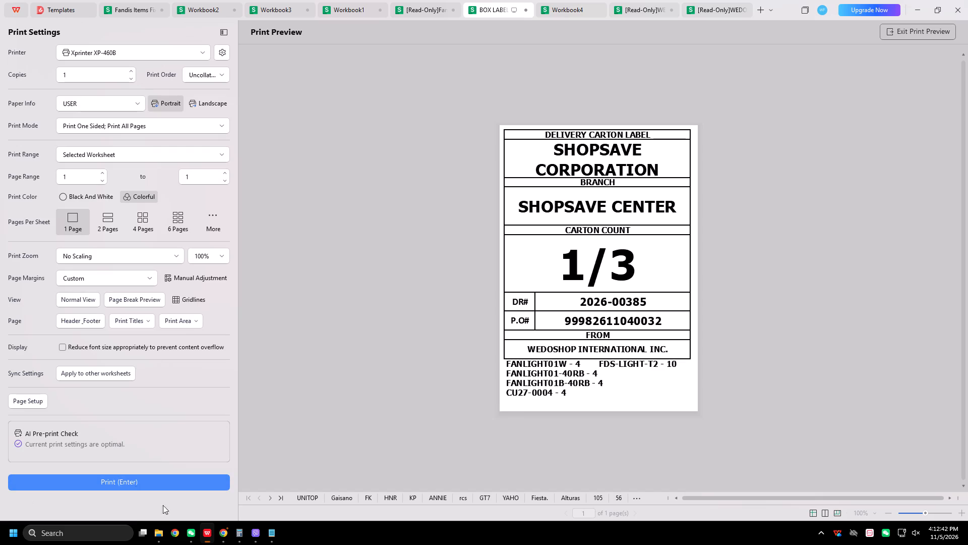
left_click(134, 484)
key("Escape")
Replace the item lines in A25, A26 and A27 with FDS-LIGHT-C26 - 20, CU01-0003 - 7 and FANLIGHT02-14B - 4.
left_click(44, 358)
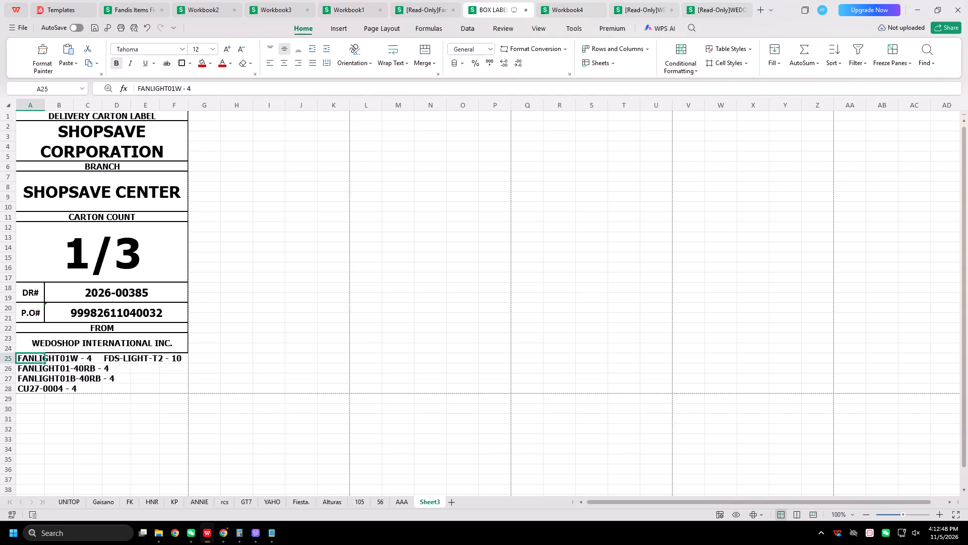
type("FDS-LIGHT-C26 - 20")
key("Return")
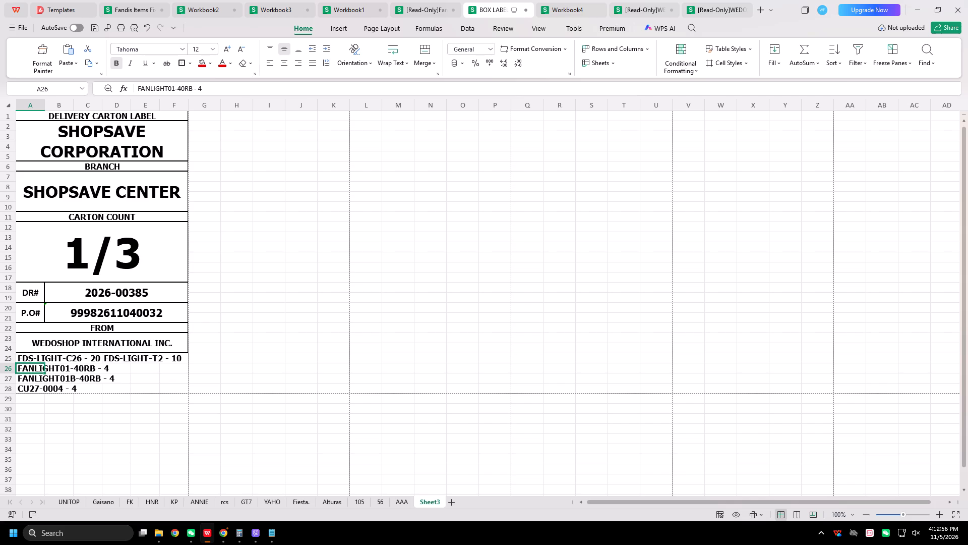
type("CU01")
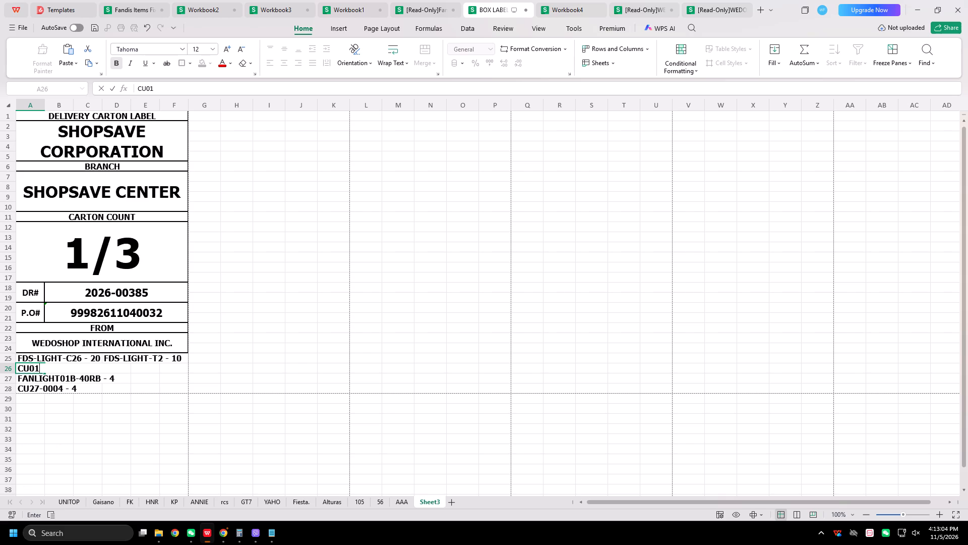
type("-0003")
key("space")
type("- 7")
key("Return")
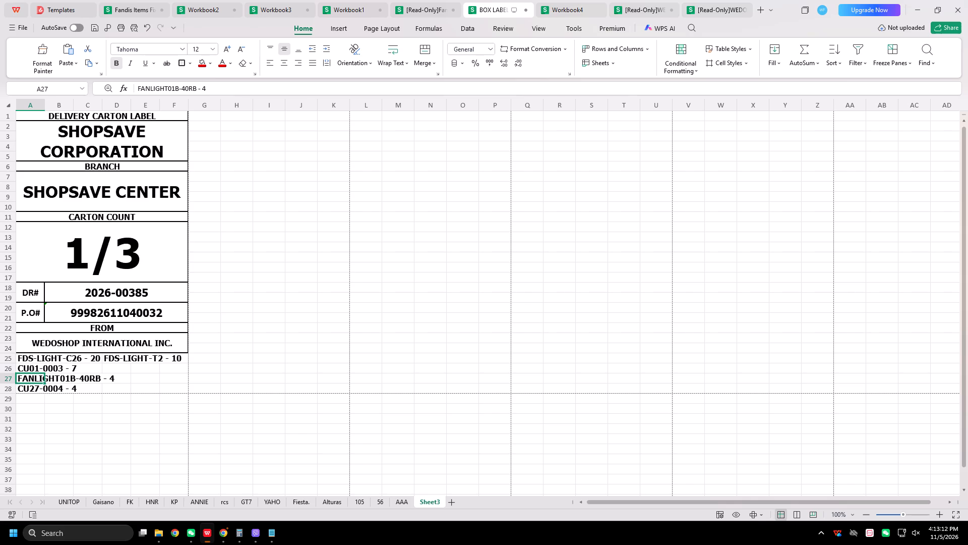
type("FANLIGHT02-14B - 4")
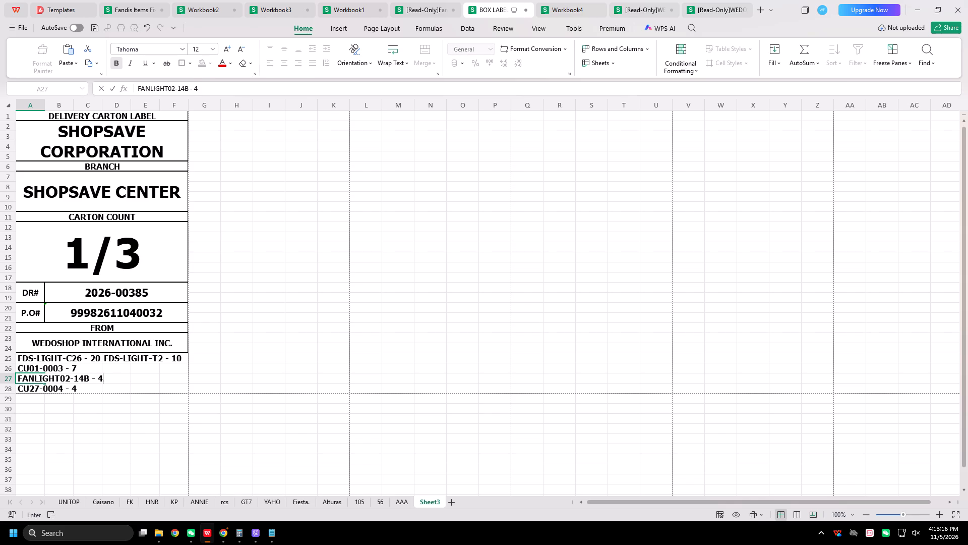
key("Return")
key("Up")
key("Down")
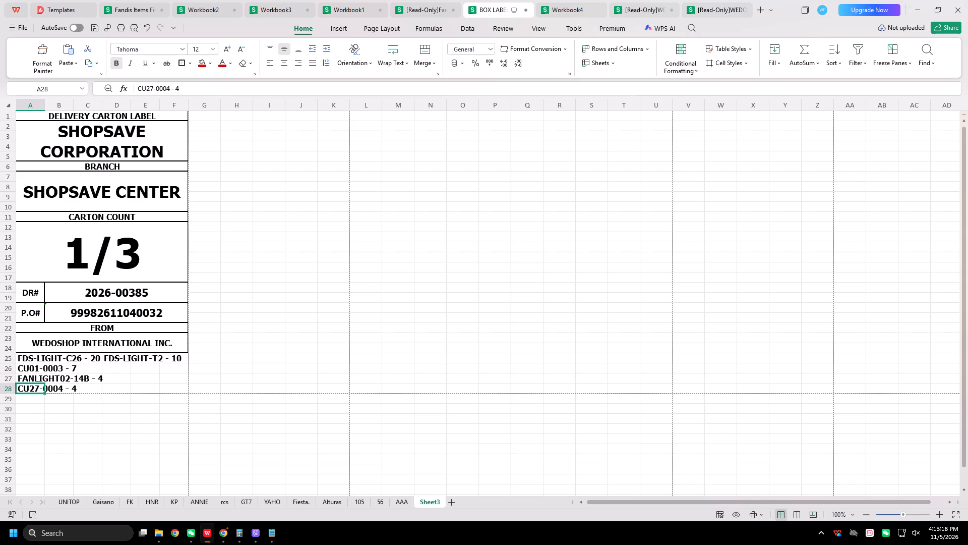
Replace the item line in A28 with FDS-LIGHT-D29R - 20.
type("FDS-LIGHT")
type("-D29R-")
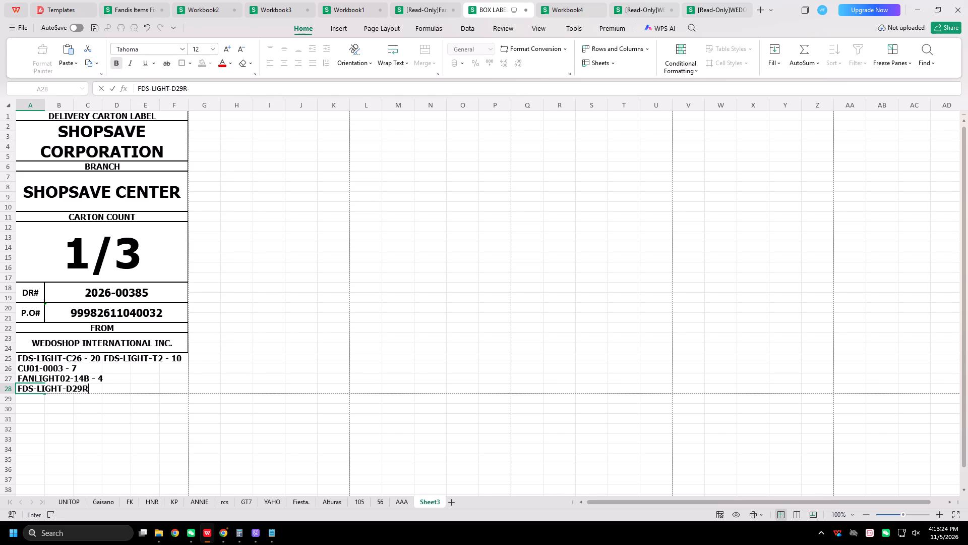
key("BackSpace")
key("space")
type("- 20")
key("Return")
Replace the FDS-LIGHT-T2 item in D25 with CU01-0003 - 5.
key("Up")
key("Up")
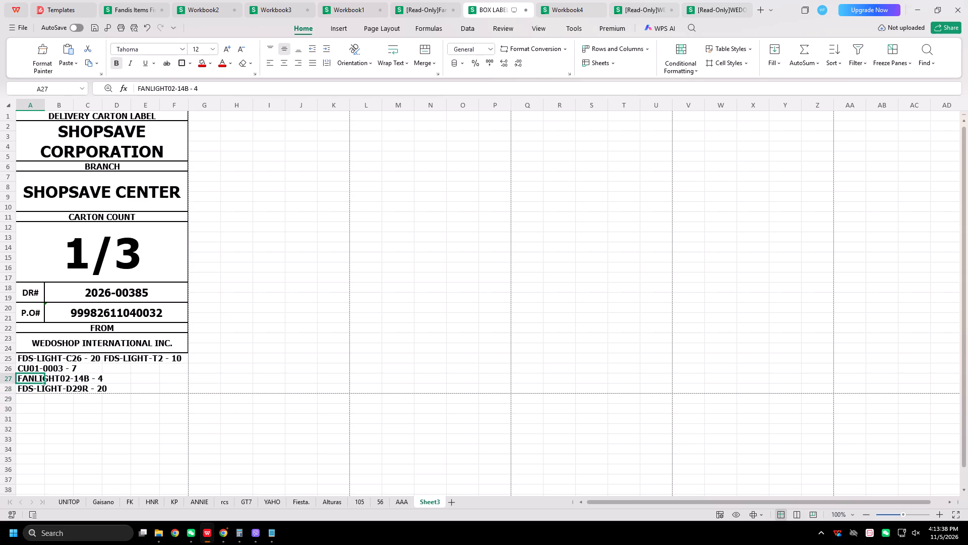
key("Up")
key("Right")
key("Right")
key("Right")
key("Up")
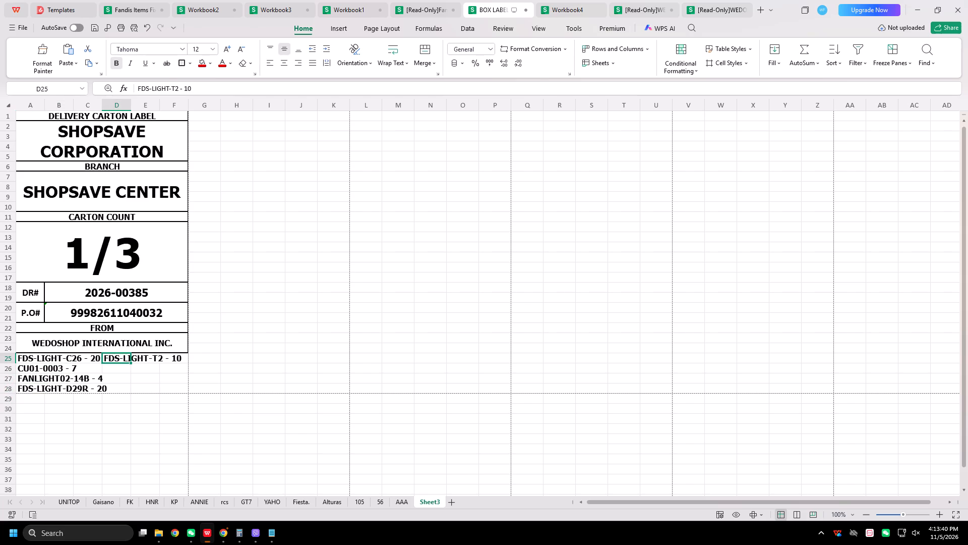
key("Delete")
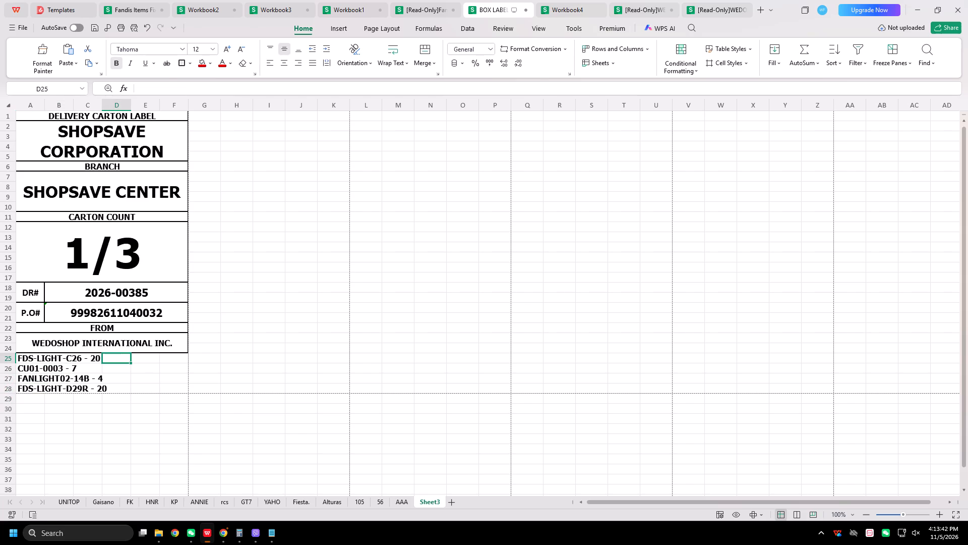
type("CU")
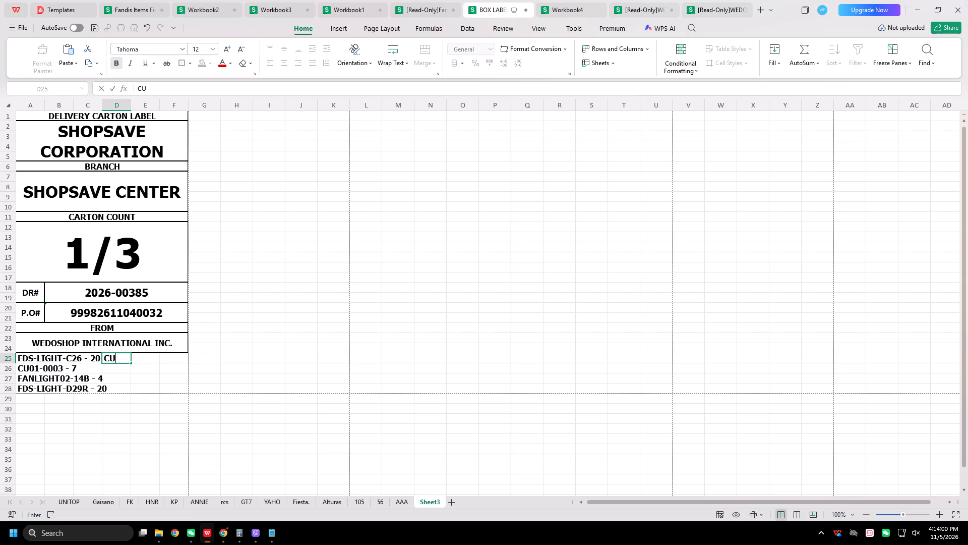
type("01-000")
type("3 - 5")
key("Return")
key("alt+Tab")
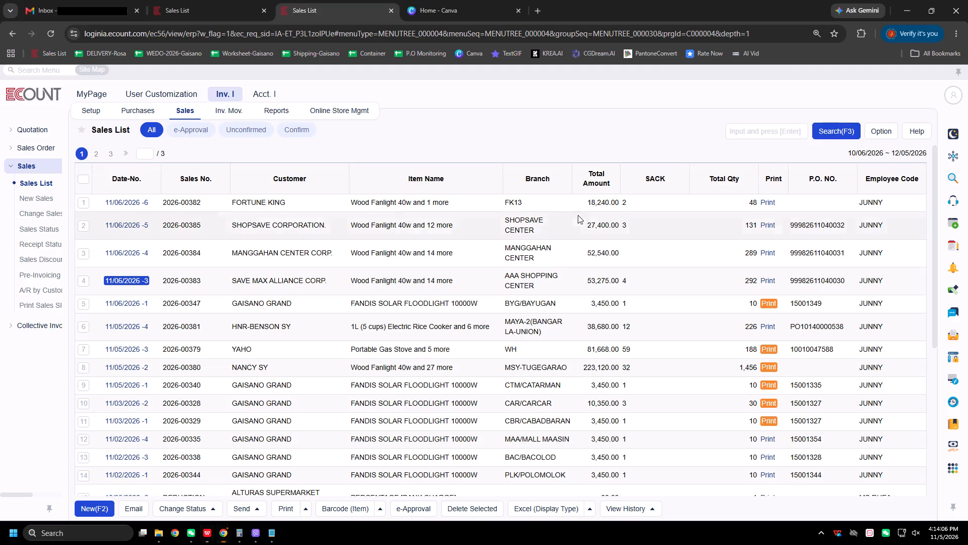
left_click(130, 228)
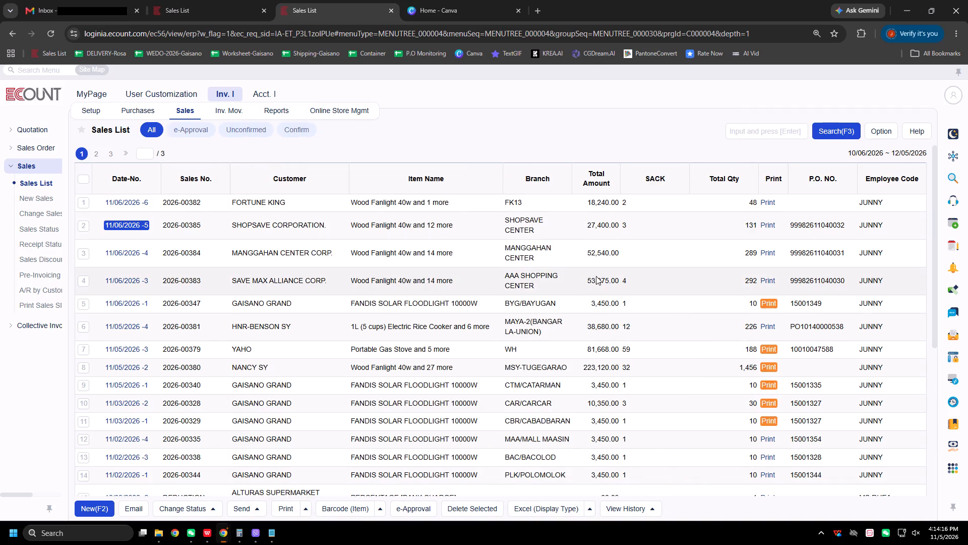
key("alt+Tab")
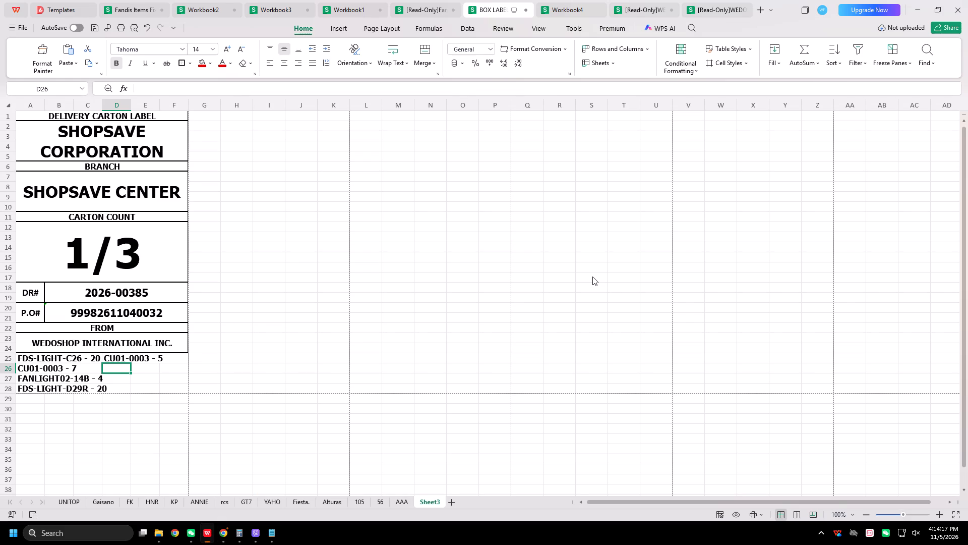
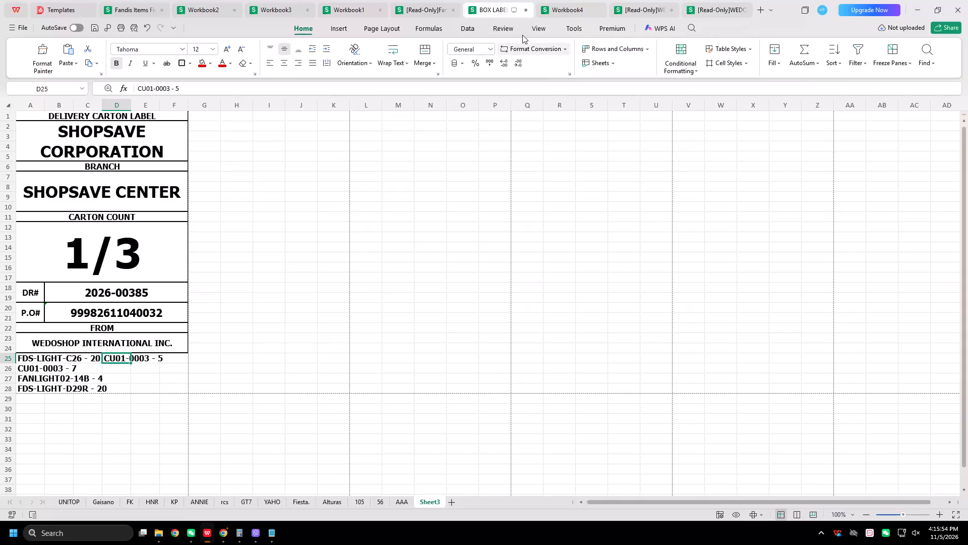
Check the item codes and quantities in the read-only order workbook and replace the item in D25 of the label with CU13-0004 - 5.
left_click(627, 8)
left_click_drag(632, 9, 565, 4)
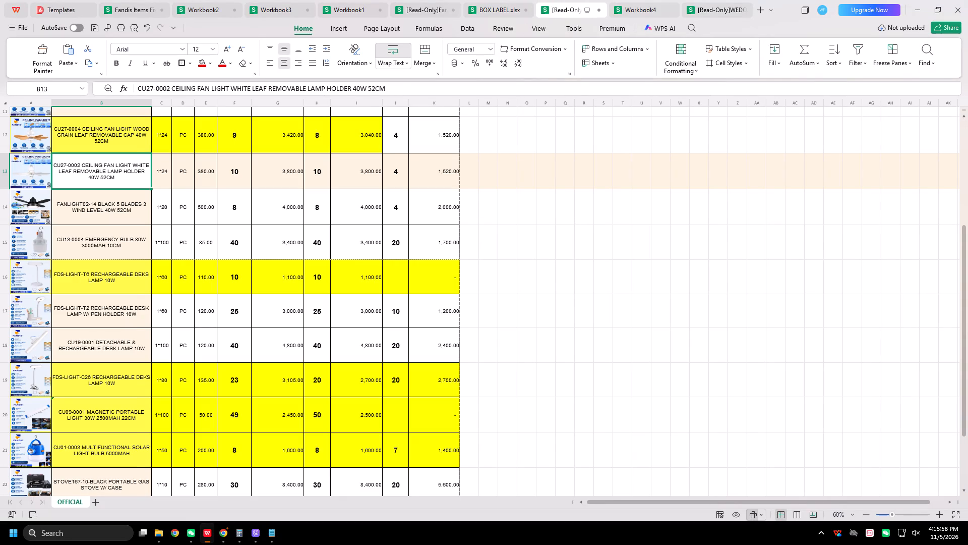
left_click(494, 9)
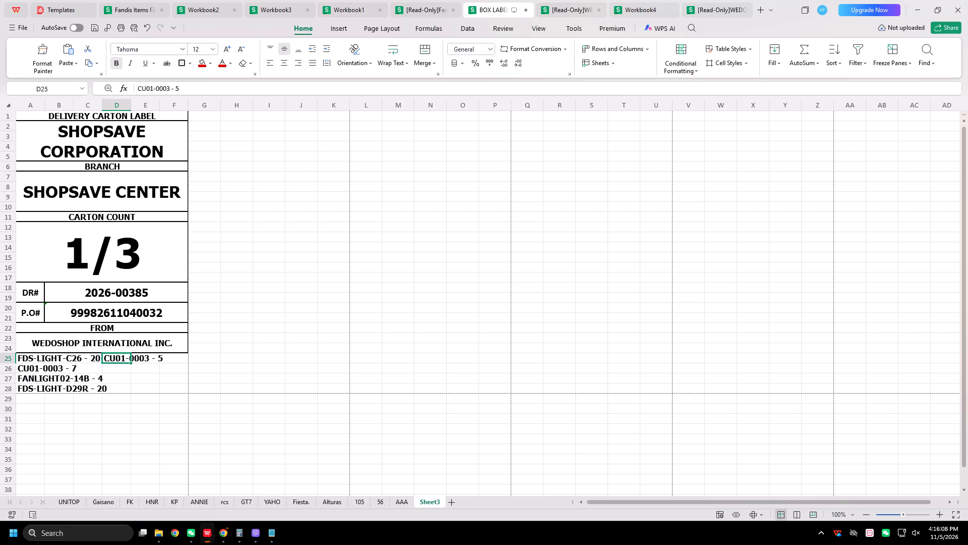
type("CU13-0004 - 5")
key("Return")
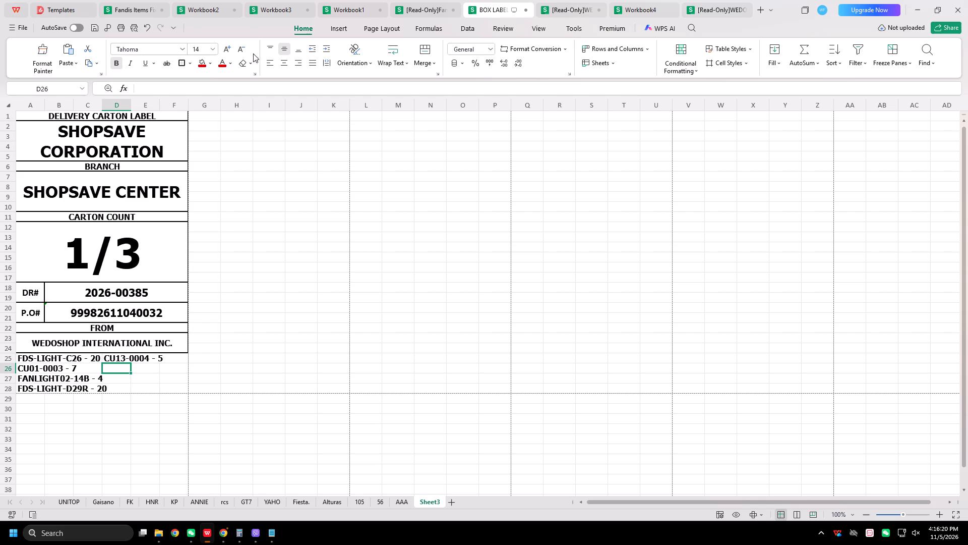
Set the label's carton count to 2/3, print one copy and return to the sheet.
left_click(92, 259)
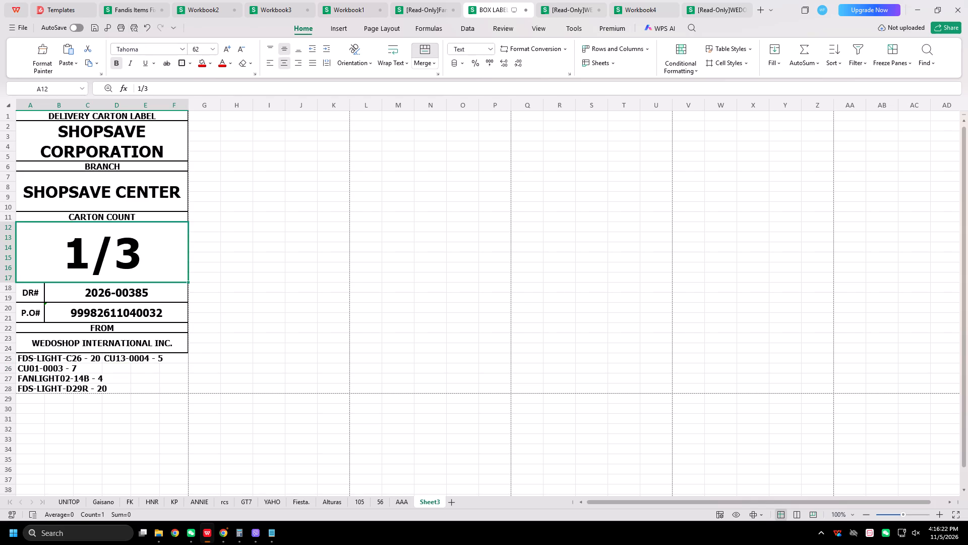
type("2/3")
key("Return")
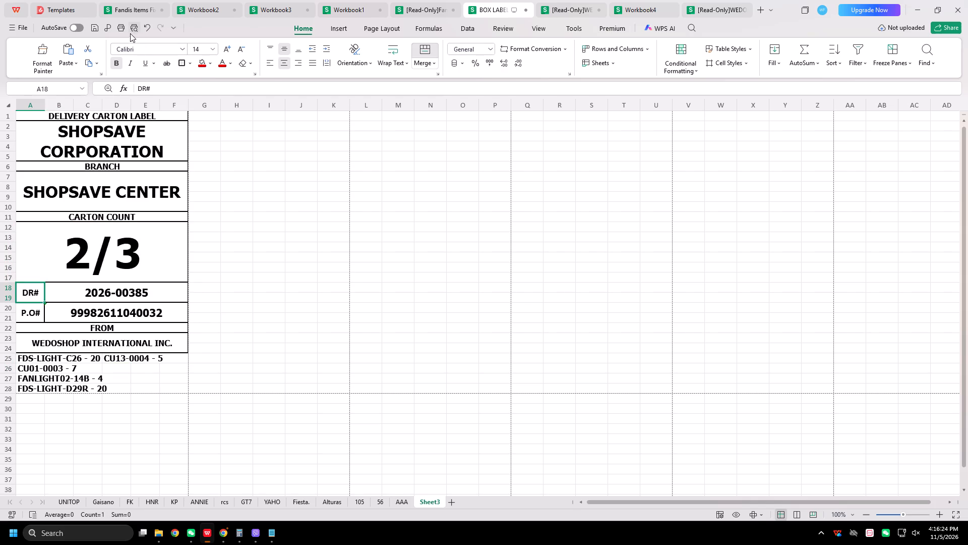
left_click(132, 31)
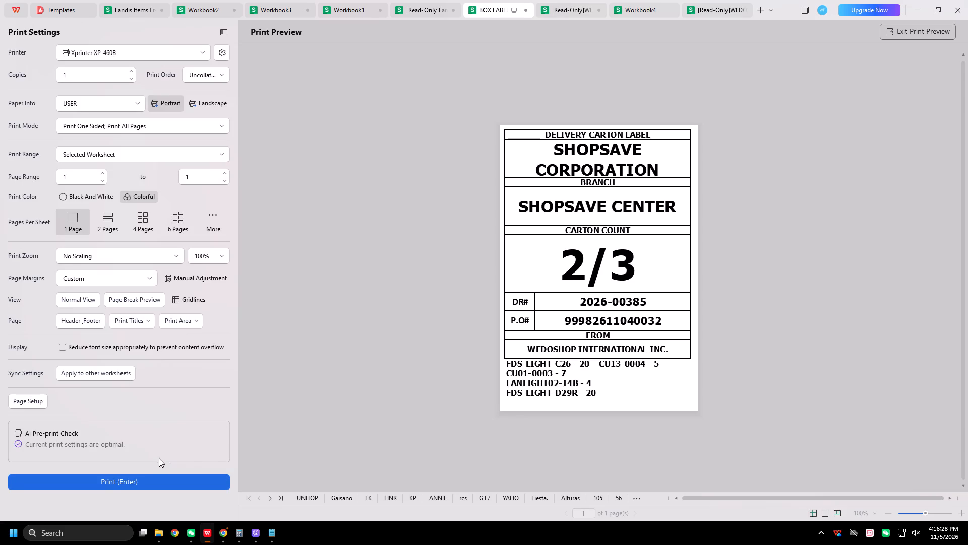
left_click(129, 482)
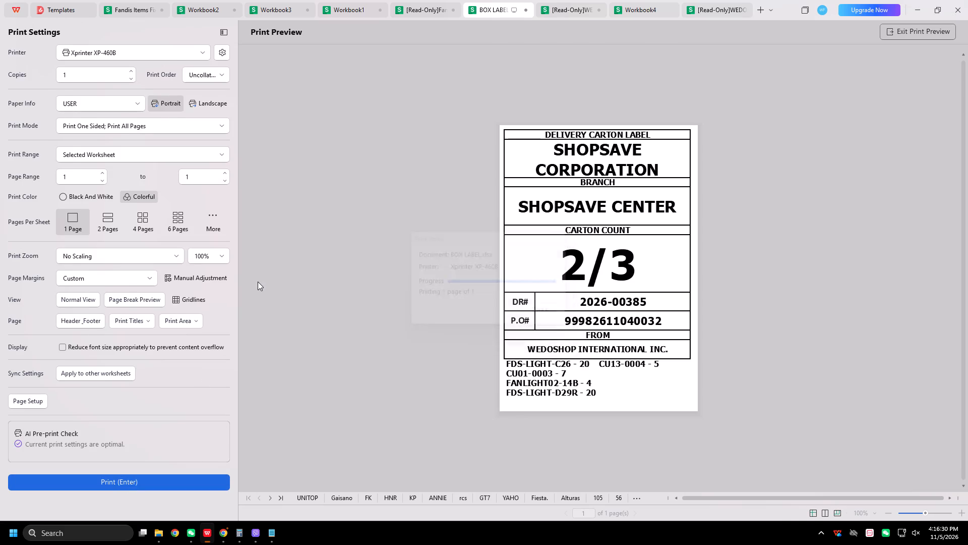
key("Escape")
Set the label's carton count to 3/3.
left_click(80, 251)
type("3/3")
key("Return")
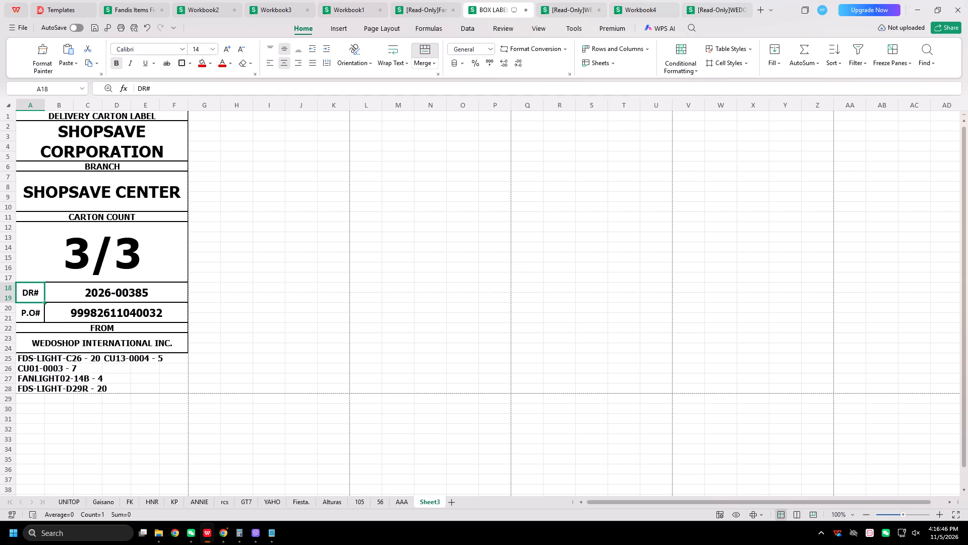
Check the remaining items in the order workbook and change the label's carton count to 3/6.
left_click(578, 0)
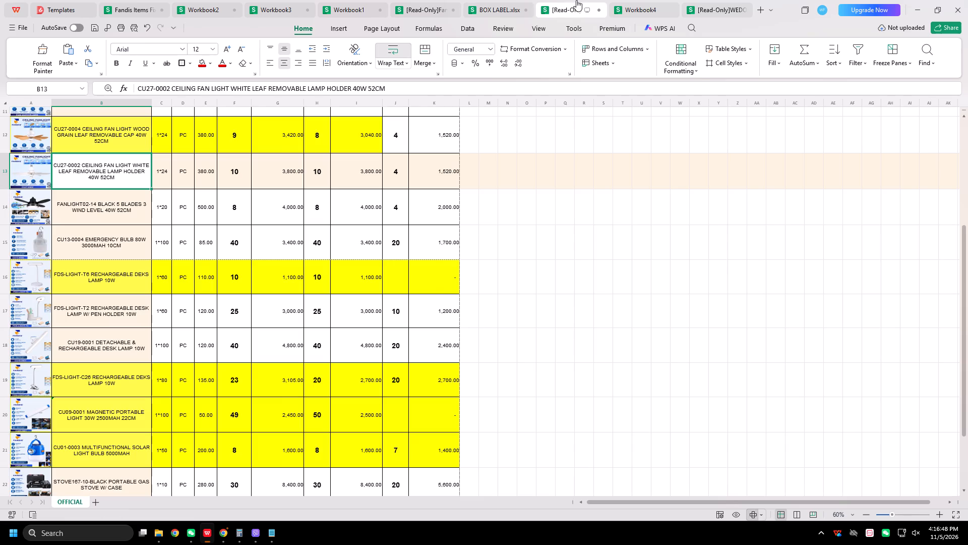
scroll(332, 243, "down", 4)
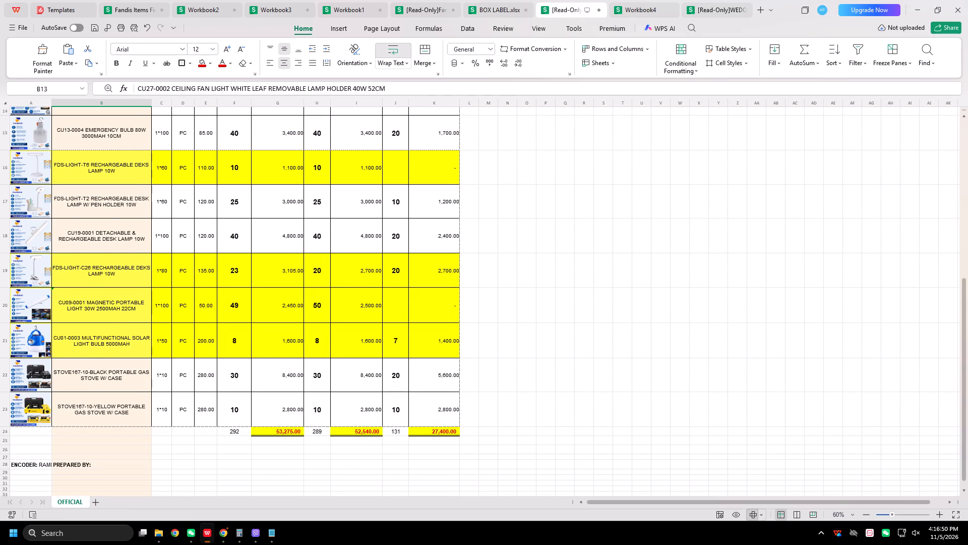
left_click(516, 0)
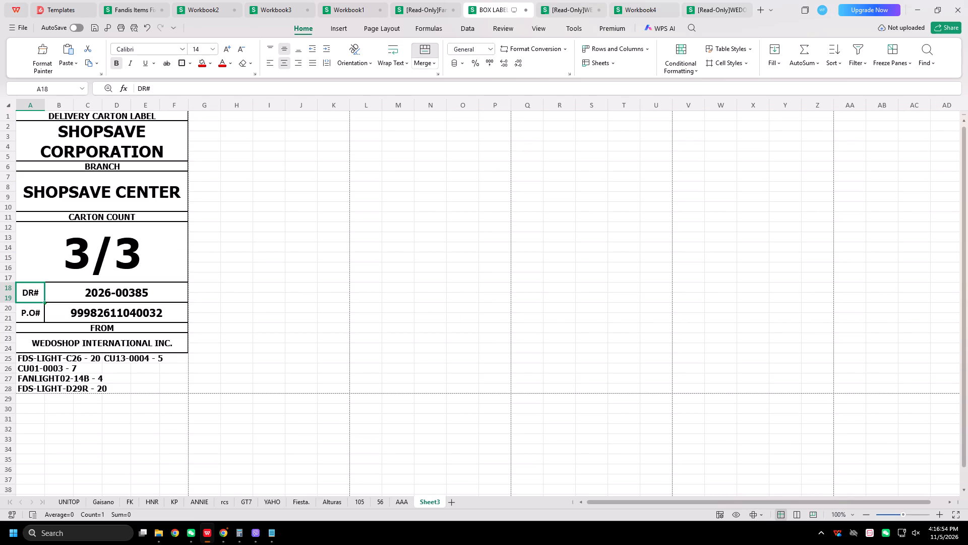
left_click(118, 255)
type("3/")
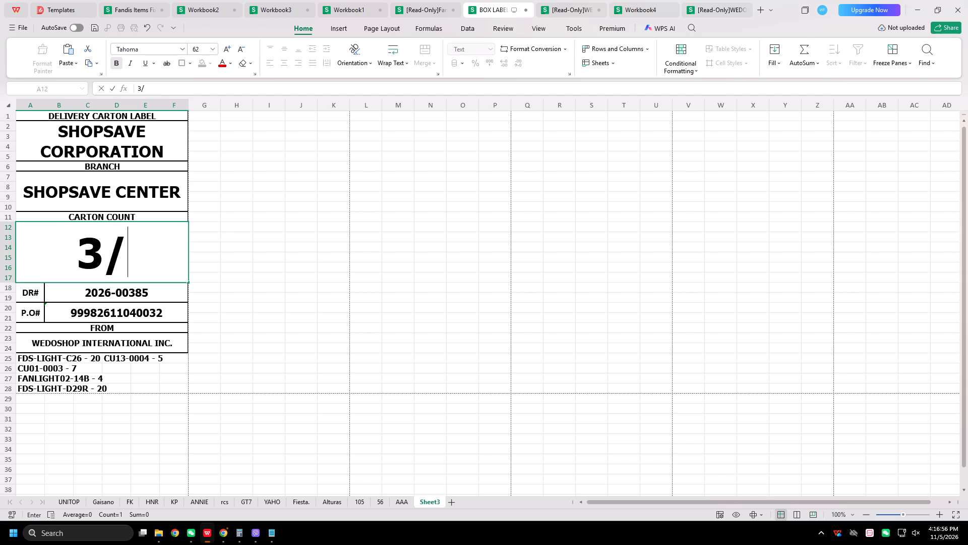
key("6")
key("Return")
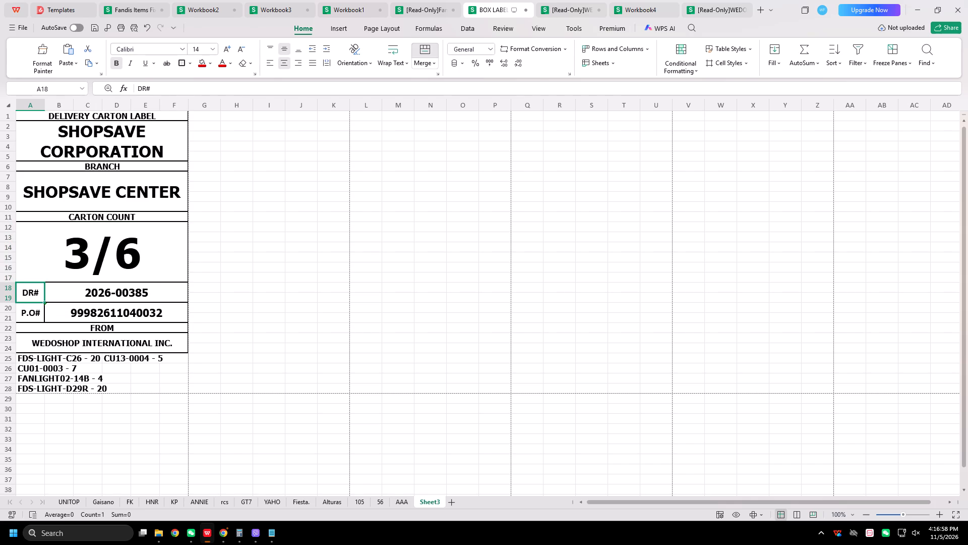
Set the carton count to 2/6, print one copy of the label and return to the sheet.
left_click(112, 253)
type("2/6")
key("Return")
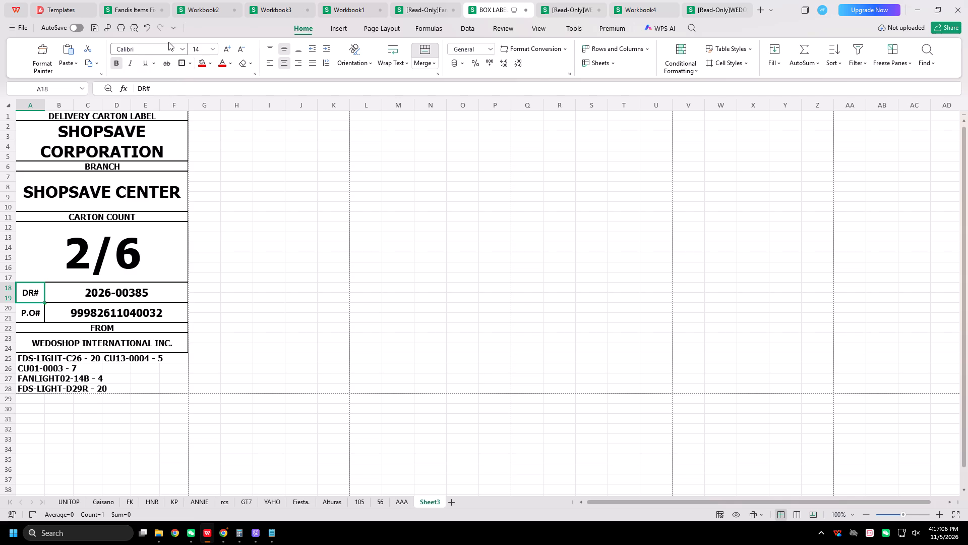
left_click(134, 31)
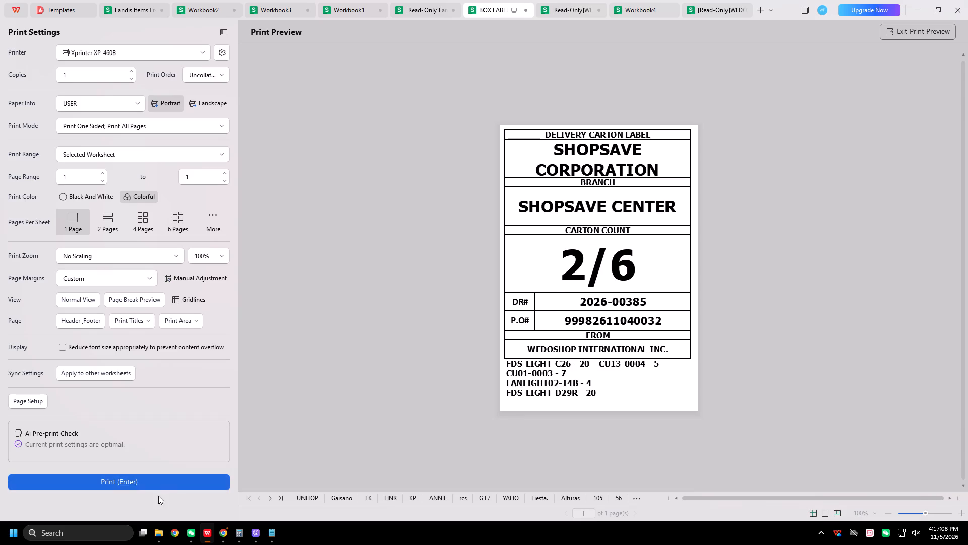
left_click(154, 483)
left_click(919, 28)
Replace the item lines in A25 to A28 with FANLIGHT01W - 4, FANLIGHT01-40RB - 4, FANLIGHT01B-40RB - 4 and CU27-0004 - 4.
left_click(44, 360)
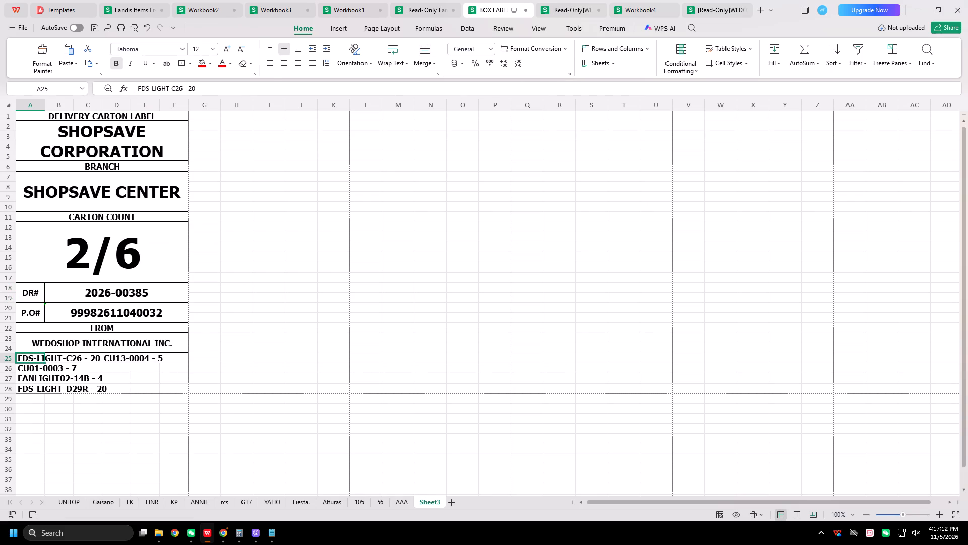
type("FANLIGH")
type("T01W-")
key("BackSpace")
key("space")
type("- 4")
key("Return")
type("FANLIGHT01-40R")
type("B - 4")
key("Return")
type("FANLIGHT01B-40RB - 4")
key("Return")
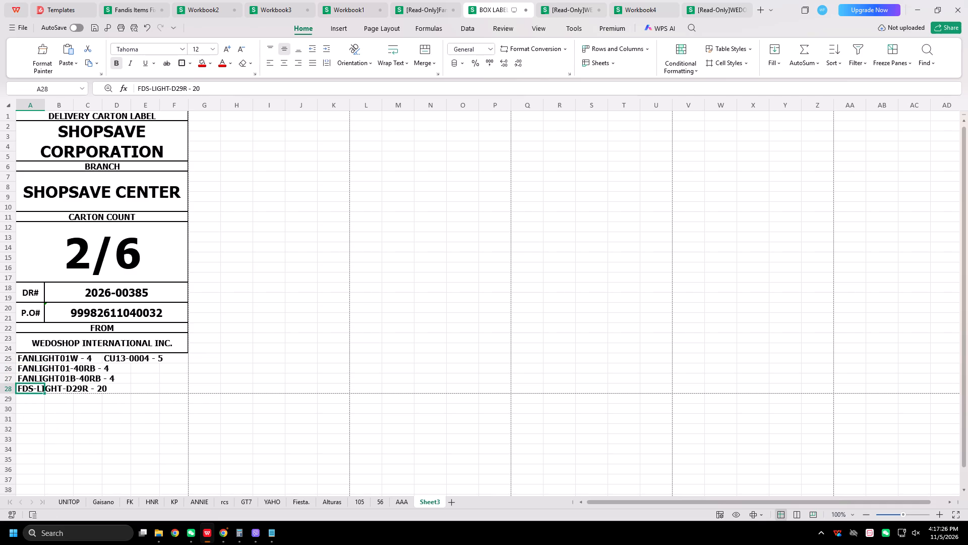
type("CU27-0004")
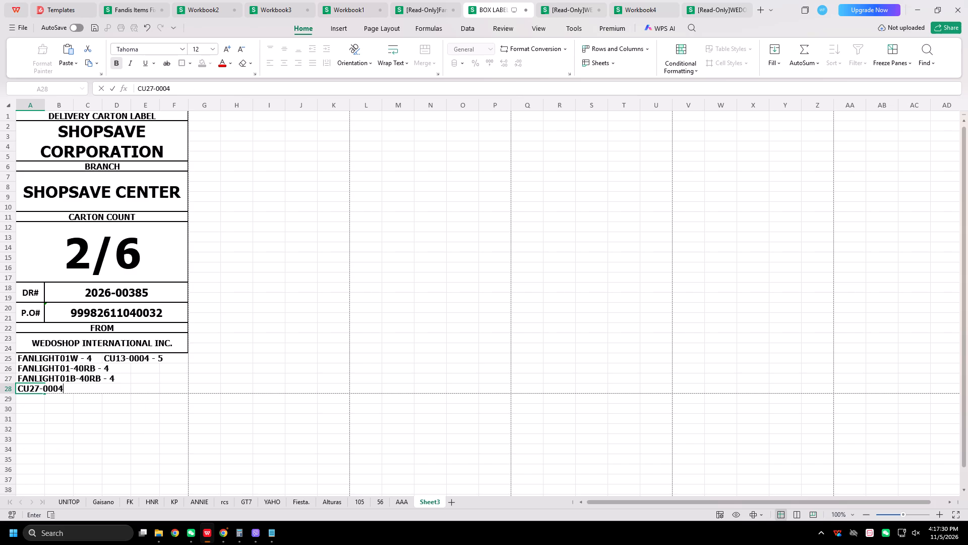
key("space")
type("- 4")
key("Return")
Replace the CU13-0004 item in D25 with FDS-LIGHT-T2 - 10.
key("Up")
key("Up")
key("Up")
key("Up")
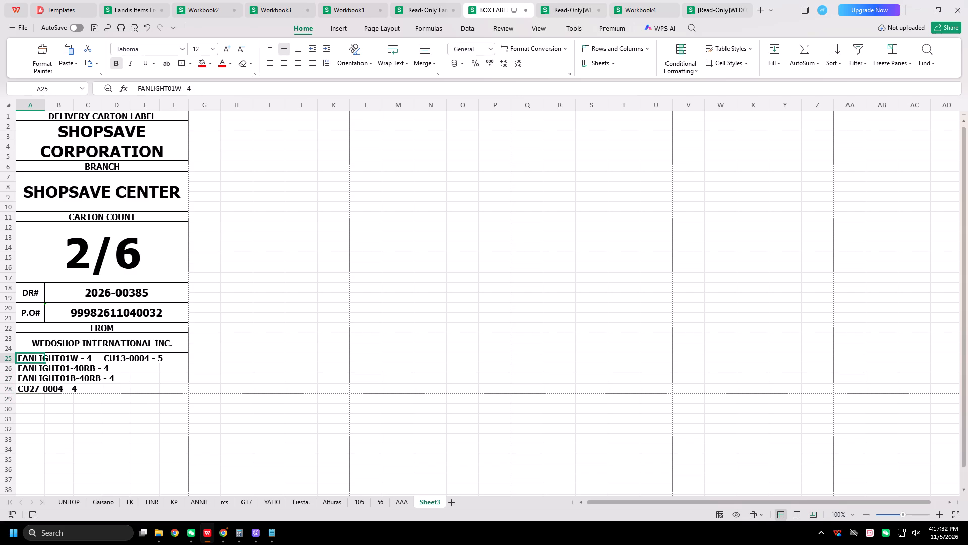
key("Right")
key("Right")
key("Right")
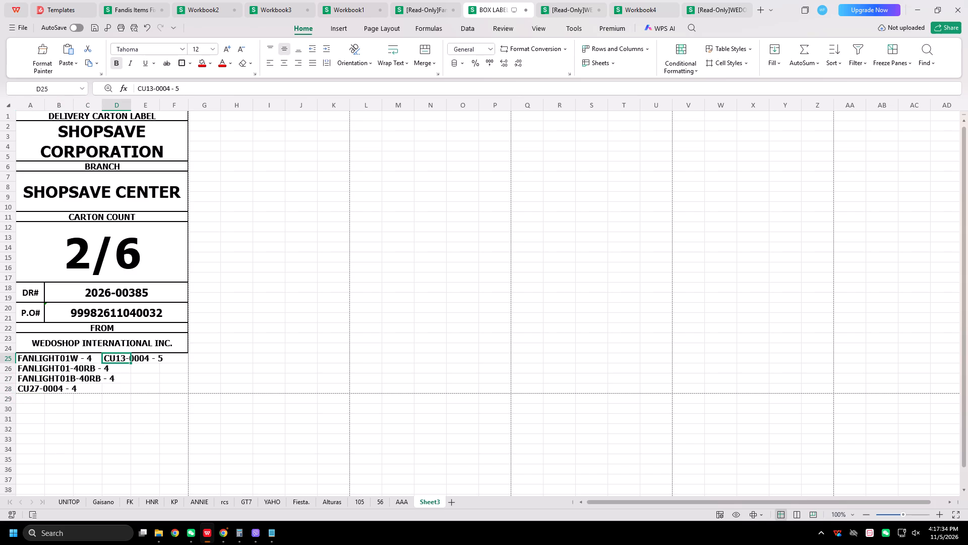
type("FDS-LIGHT")
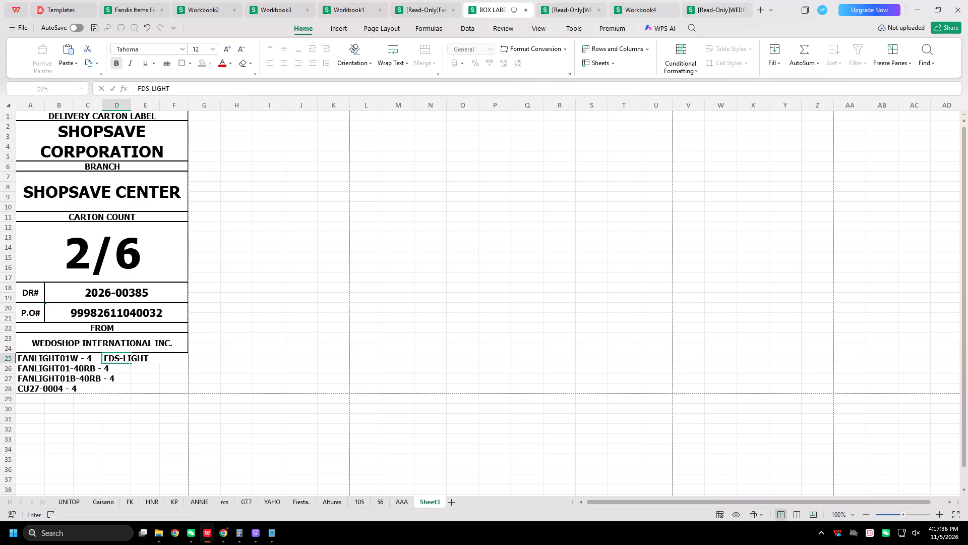
type("-T2 - 10")
key("Return")
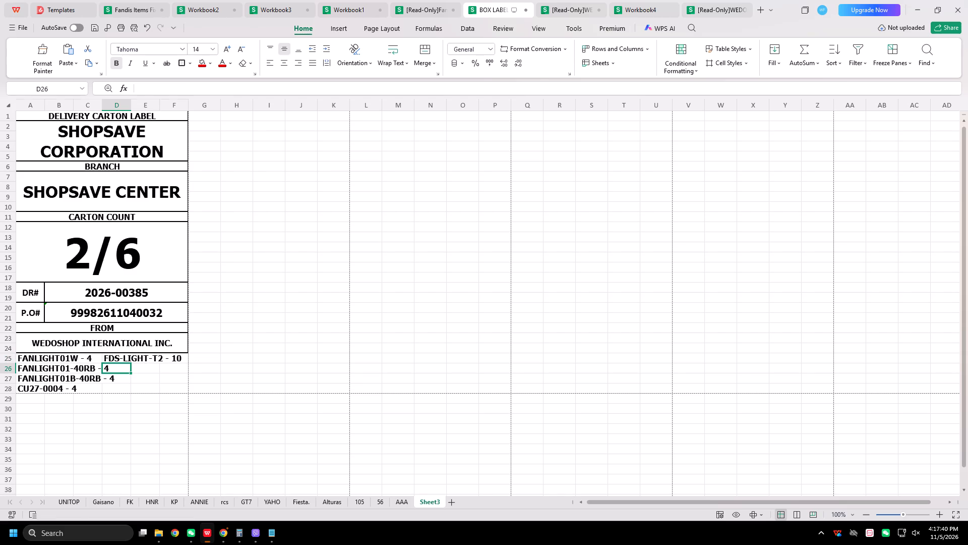
Set the carton count to 1/6, print one copy of the label and return to the sheet.
left_click(87, 248)
type("1/26")
key("Return")
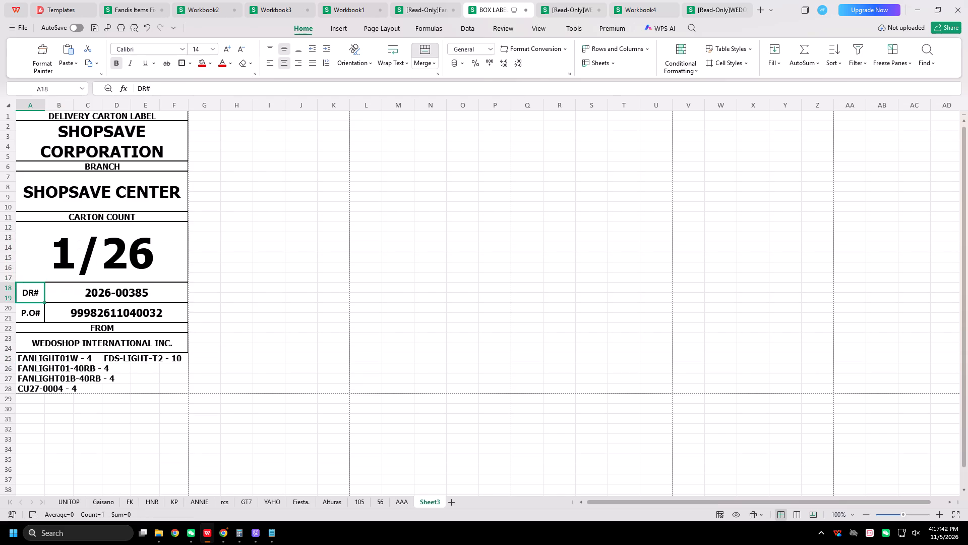
key("Up")
type("1/6")
key("Return")
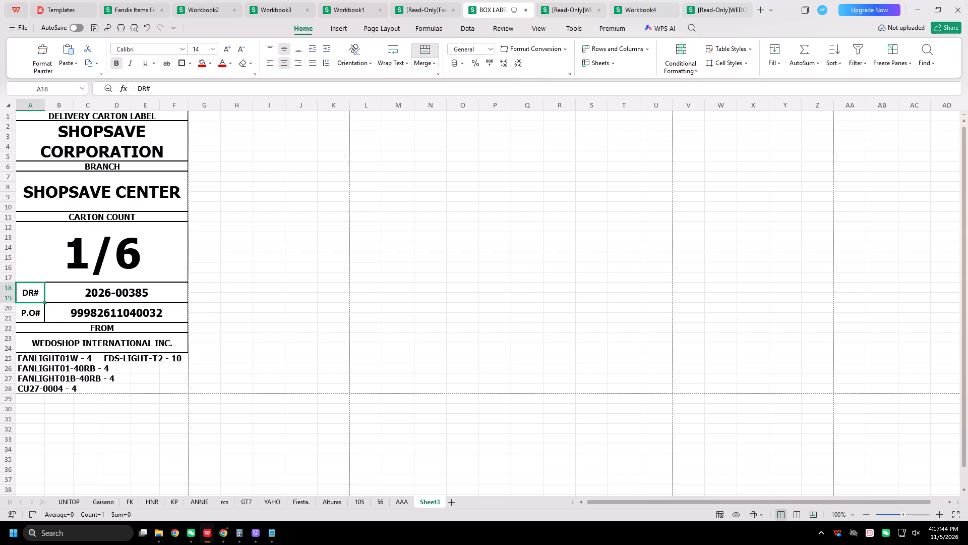
left_click(132, 29)
left_click(121, 488)
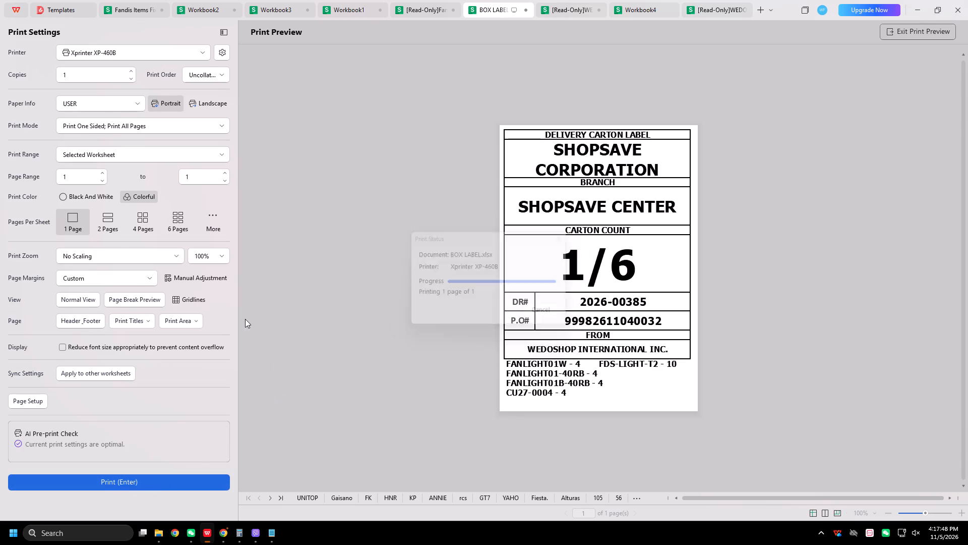
key("Escape")
Set the label's carton count to 3/6.
left_click(100, 253)
type("3/6")
key("Return")
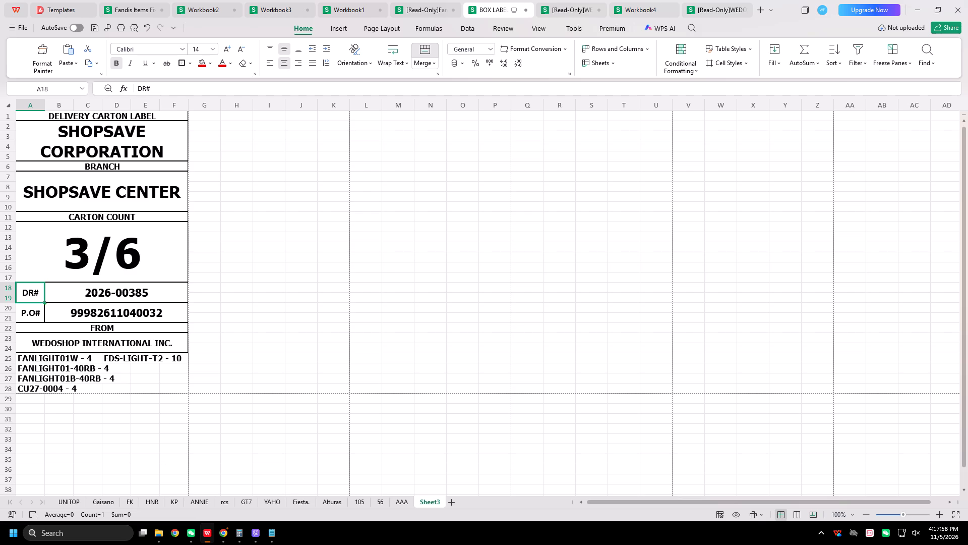
Clear the item lines in A25:F28 and enter CU13-0004 - 15 in A25.
left_click_drag(29, 357, 49, 364)
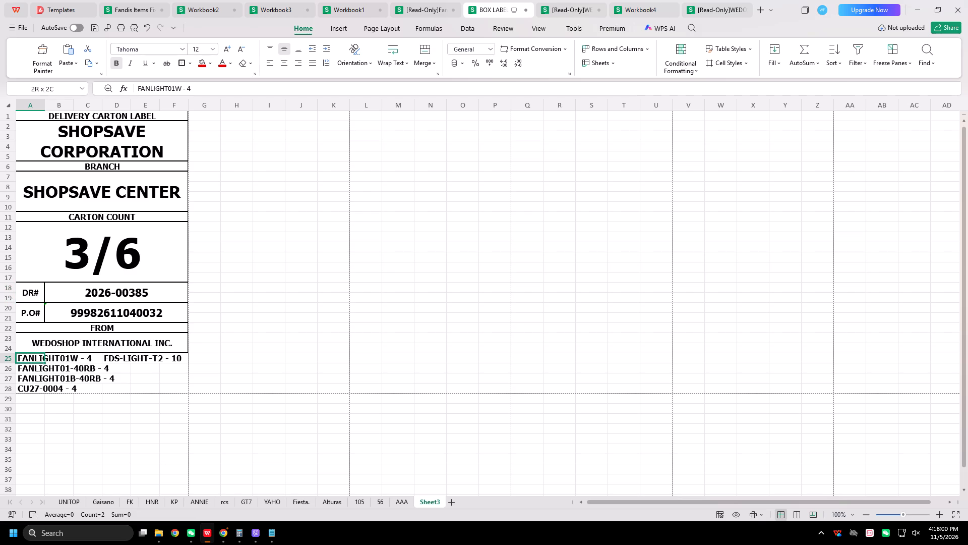
left_click_drag(49, 364, 166, 389)
key("Delete")
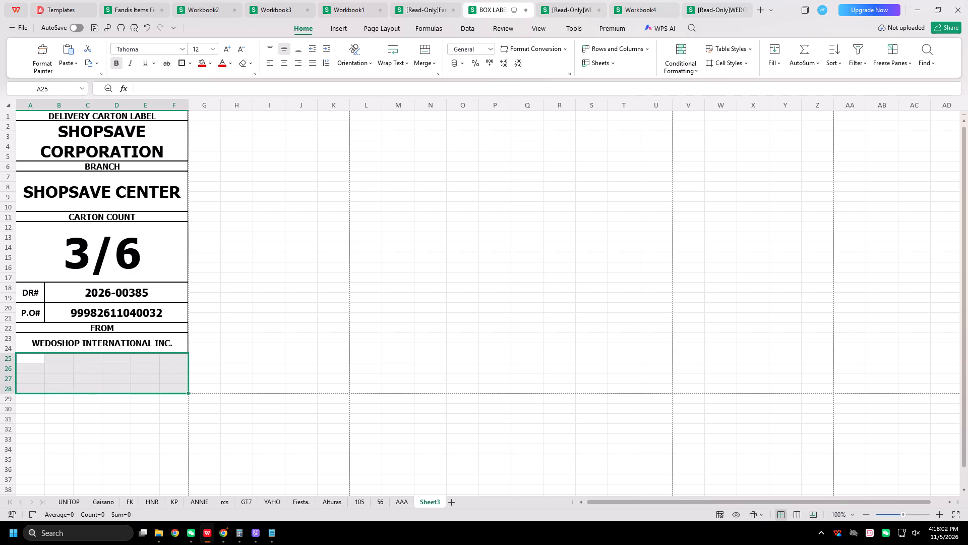
left_click(32, 357)
type("CU")
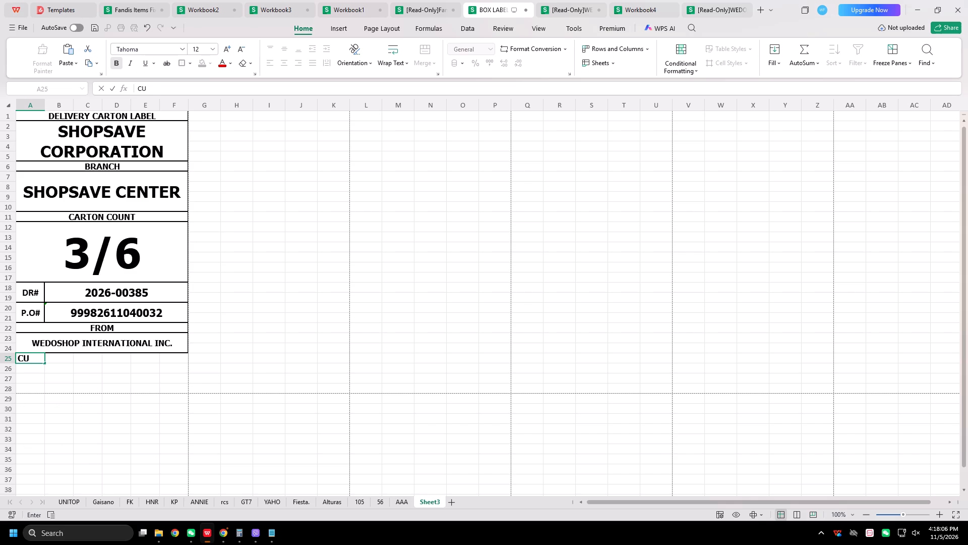
type("13-")
type("0004 - 15")
key("Return")
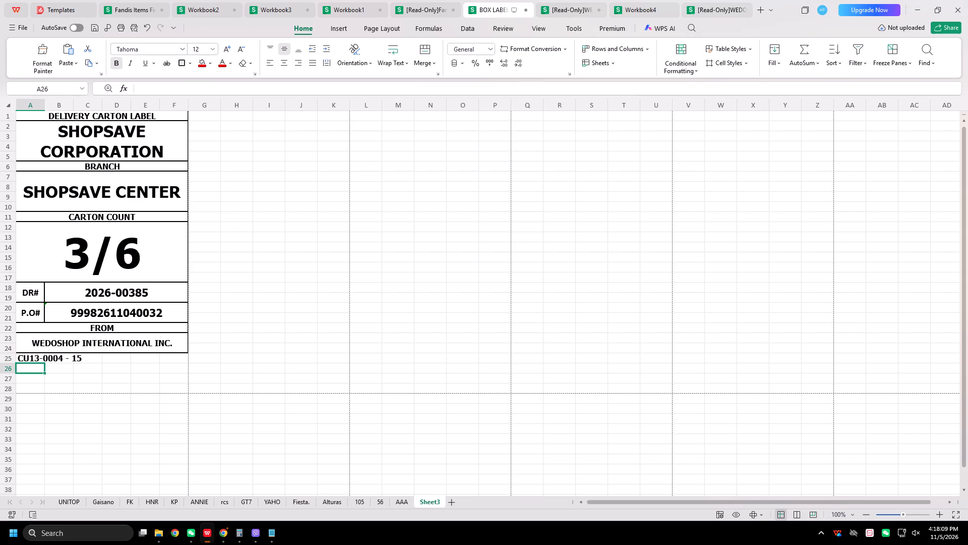
Merge and centre the item line across A25:F25, print one copy of the 3/6 label and return to the sheet.
left_click_drag(29, 358, 171, 355)
left_click(430, 49)
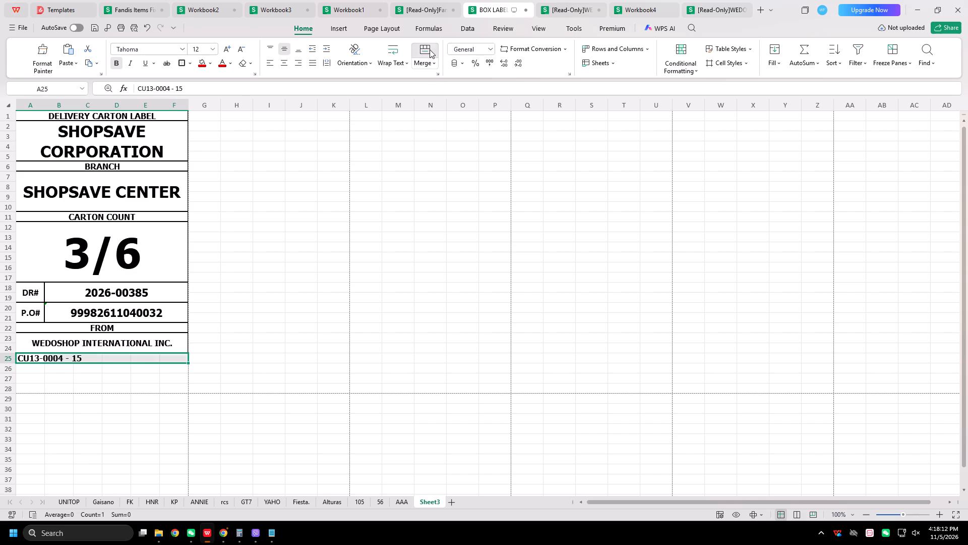
left_click(133, 30)
left_click(158, 481)
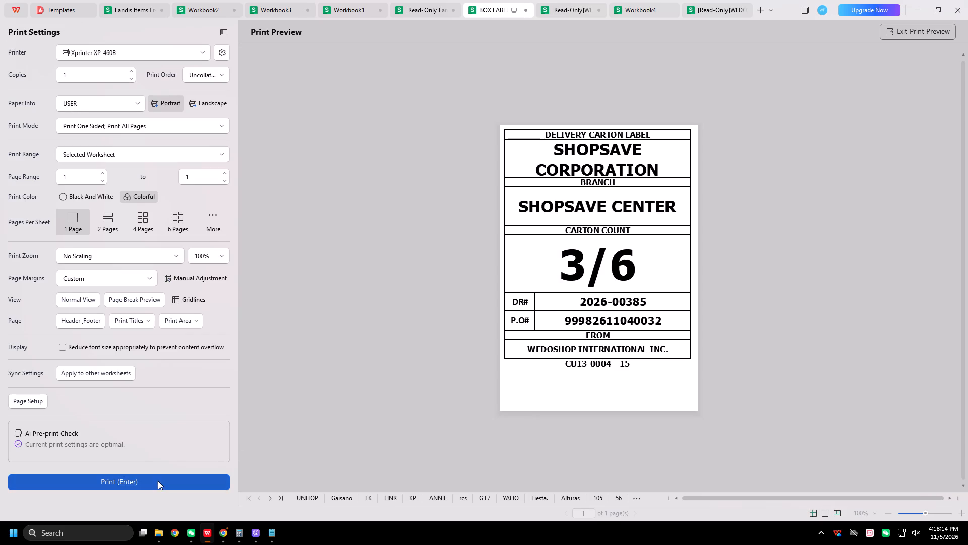
key("Escape")
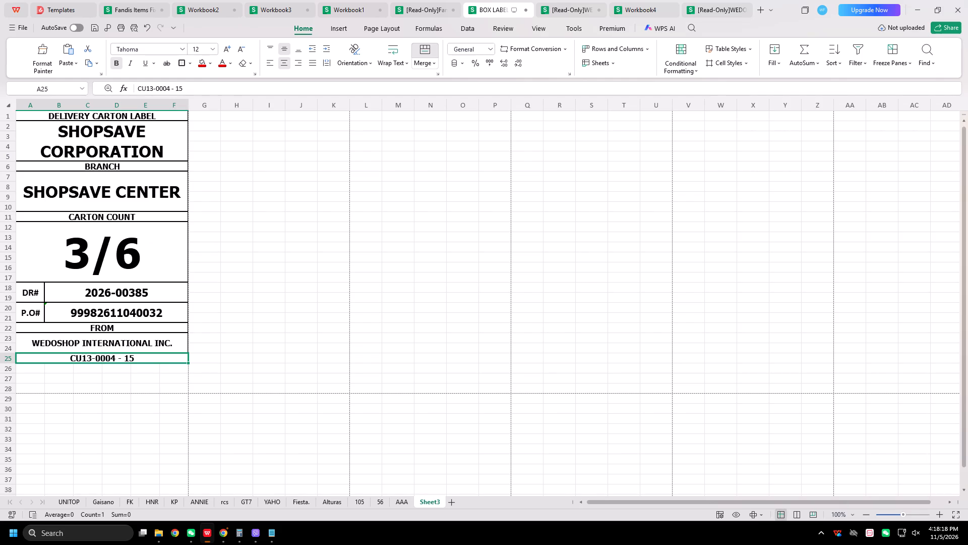
Replace the item line in A25 with STOVE167-10 BLACK, checking the item code in the order workbook.
type("STOVE")
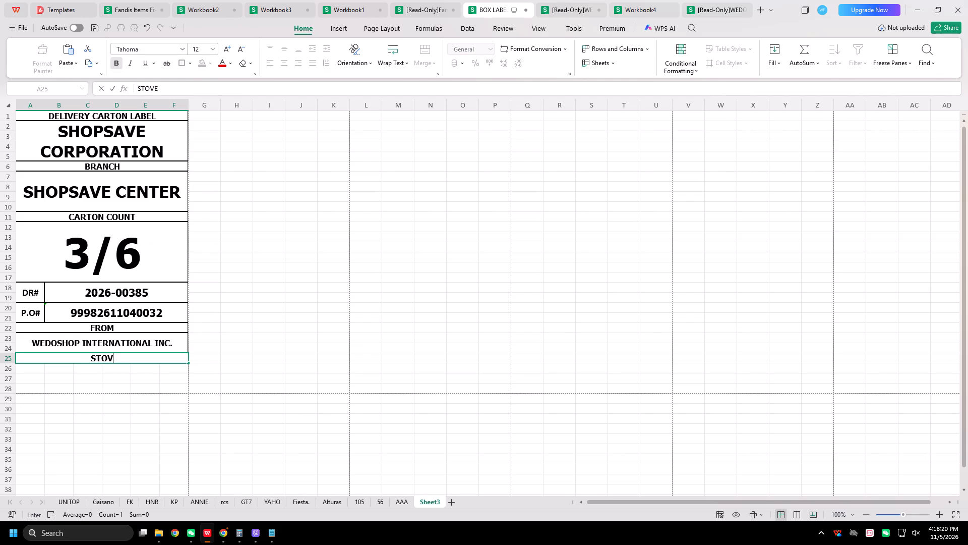
left_click(584, 1)
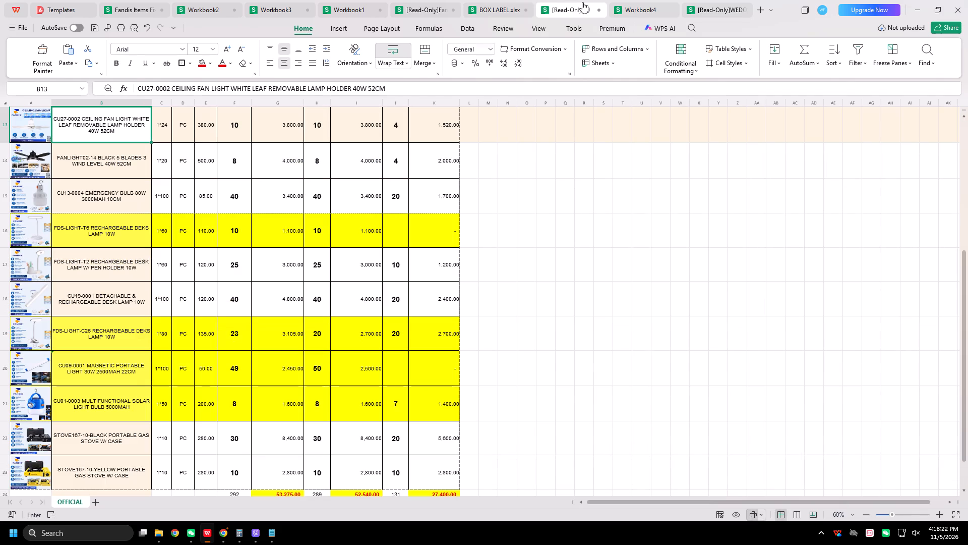
left_click(507, 7)
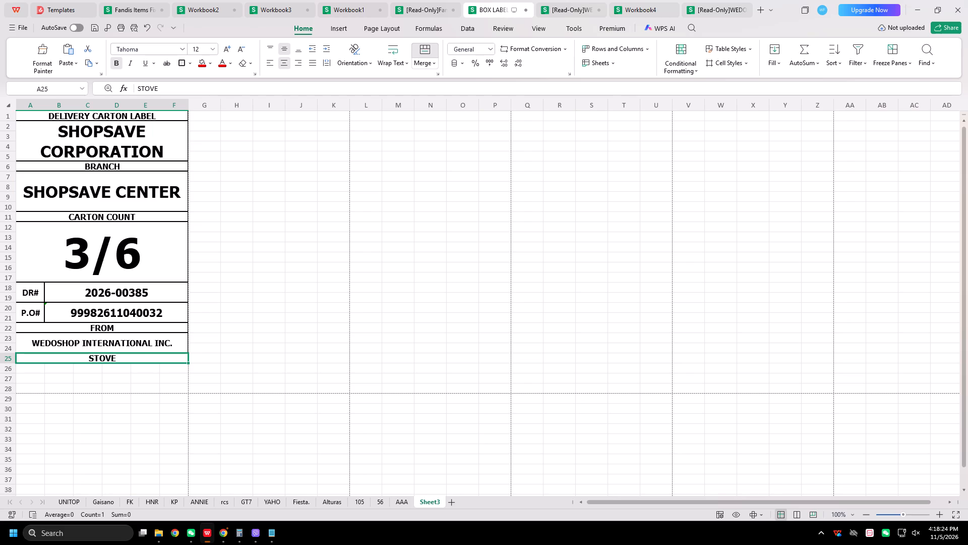
left_click(183, 82)
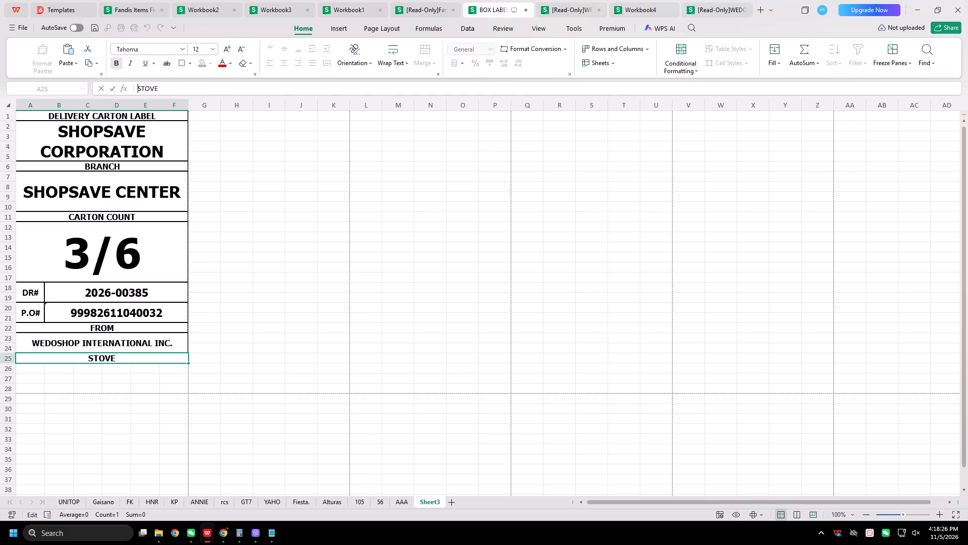
left_click(178, 87)
type("167-10 BLACK")
key("Return")
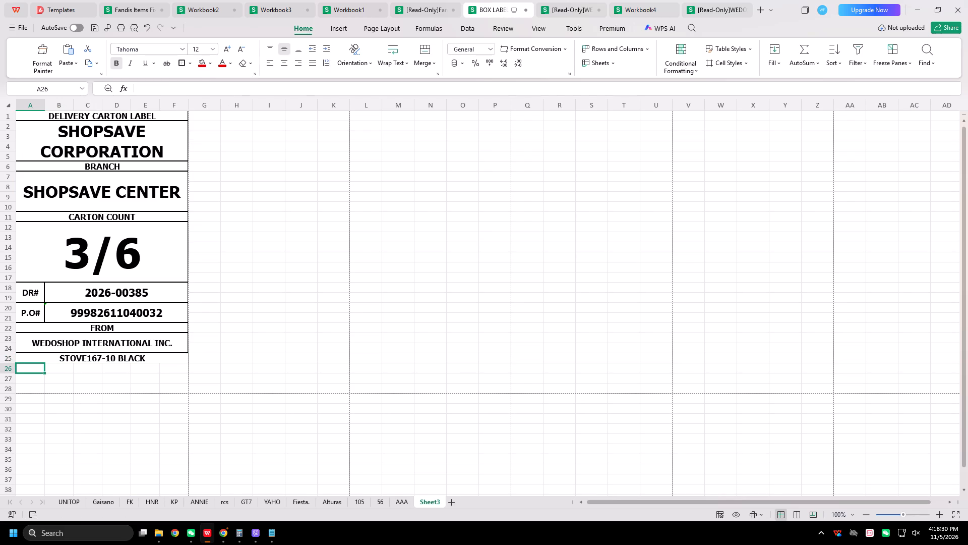
Set the label's carton count to 4/6.
left_click(128, 253)
type("4/6")
key("Return")
Append the quantity - 10 to the black stove item line in A25 and check it against the order workbook.
double_click(148, 359)
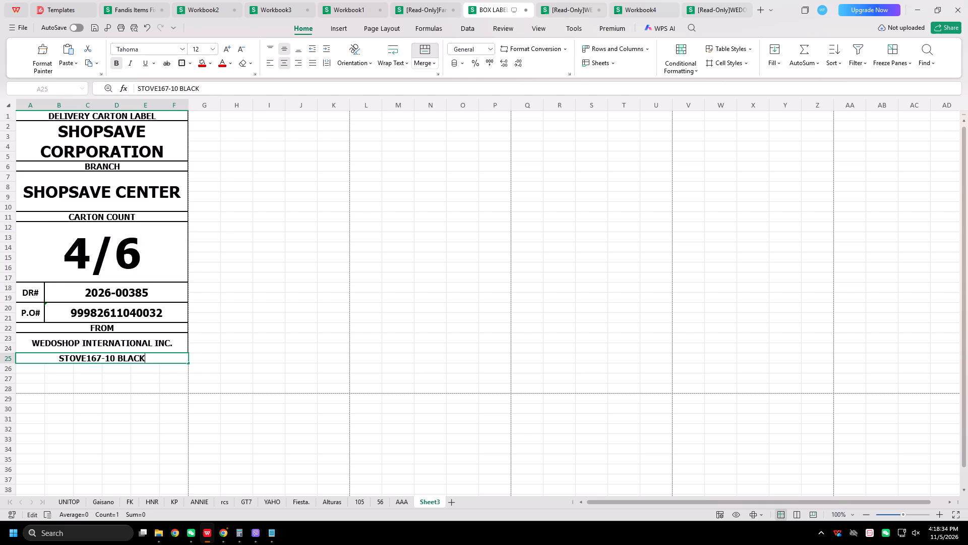
key("space")
type("- 10")
key("Return")
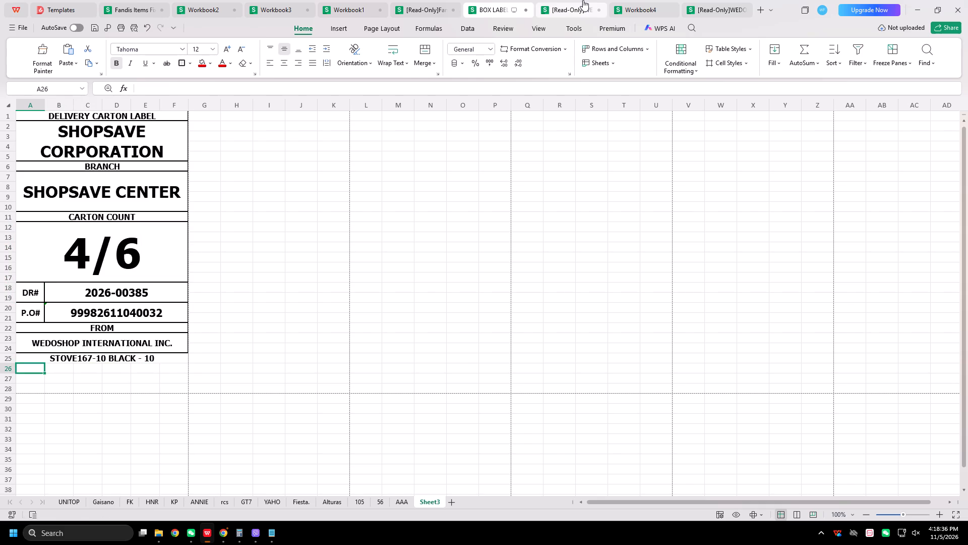
left_click(584, 0)
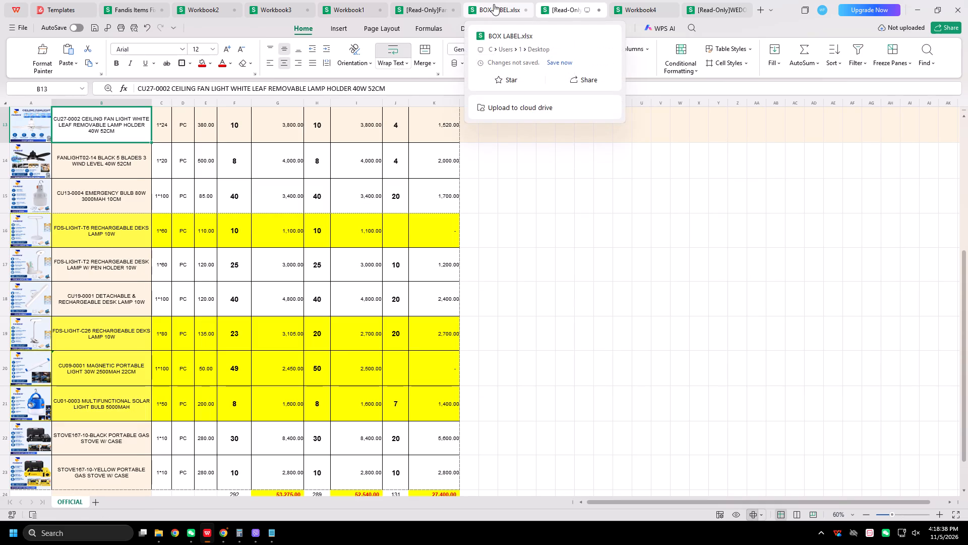
left_click(494, 4)
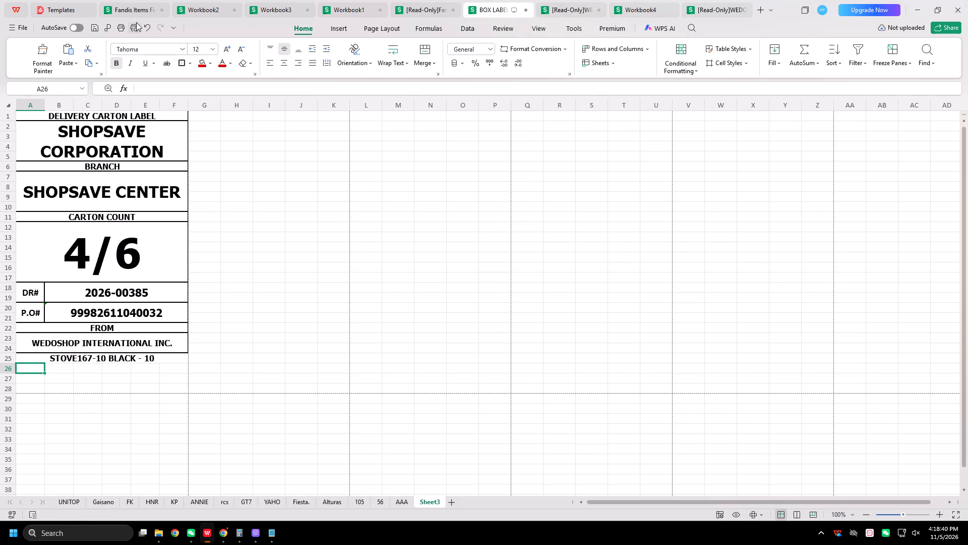
Print one copy of the 4/6 label and return to the sheet.
left_click(135, 26)
left_click(88, 482)
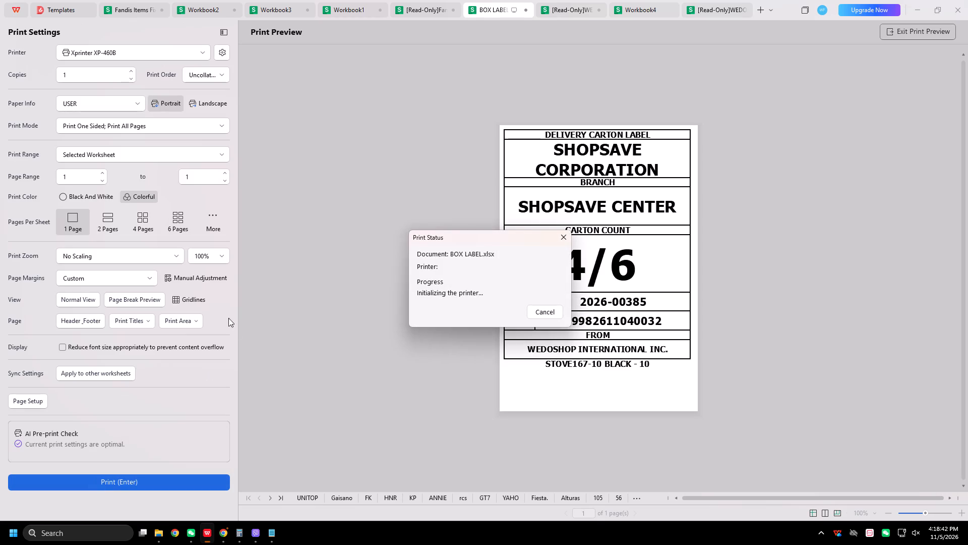
key("Escape")
Set the carton count to 5/6, print one copy of the label and return to the sheet.
left_click(100, 256)
type("5/6")
key("Return")
left_click(133, 27)
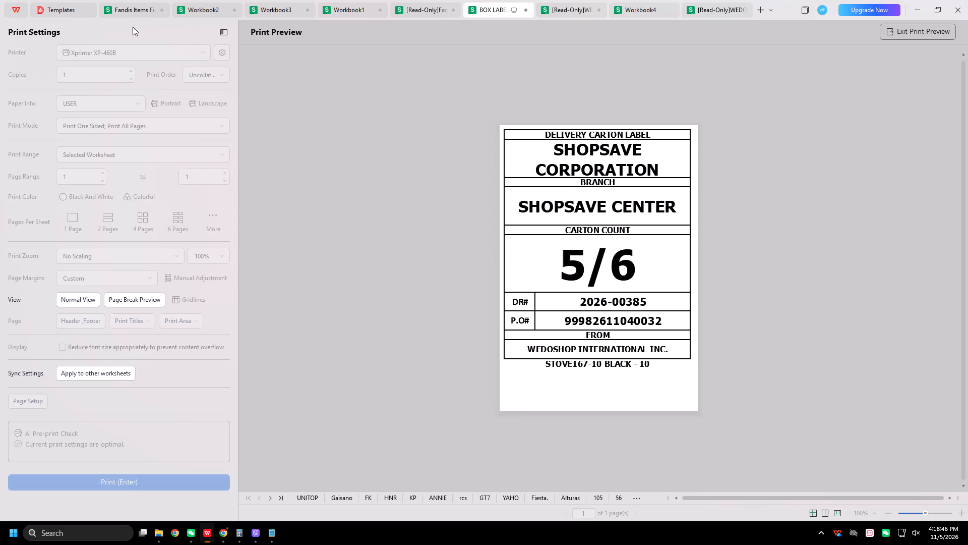
key("Return")
key("Escape")
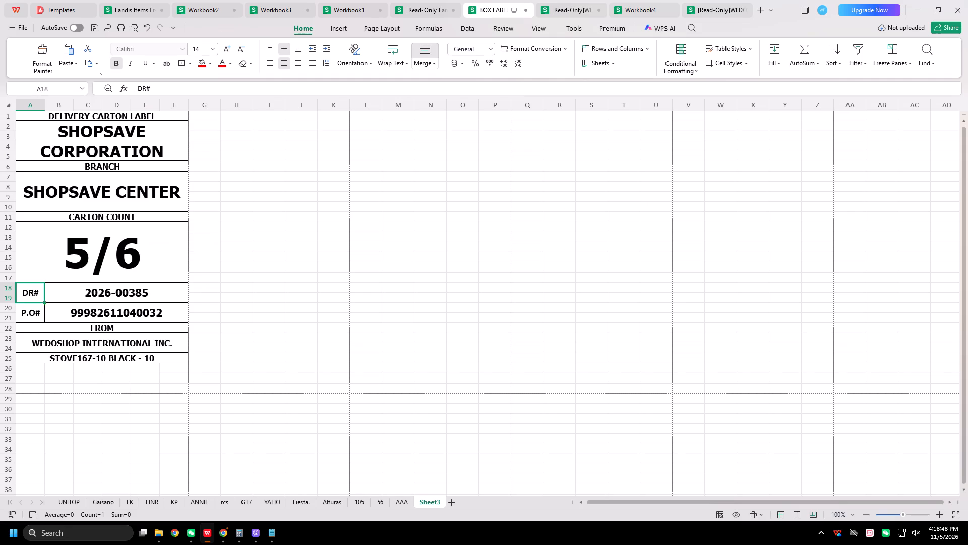
Set the label's carton count to 6/6.
left_click(103, 263)
type("6/6")
key("Return")
Change the stove colour in the A25 item line to YELLOW.
key("Return")
key("Return")
key("Return")
key("Return")
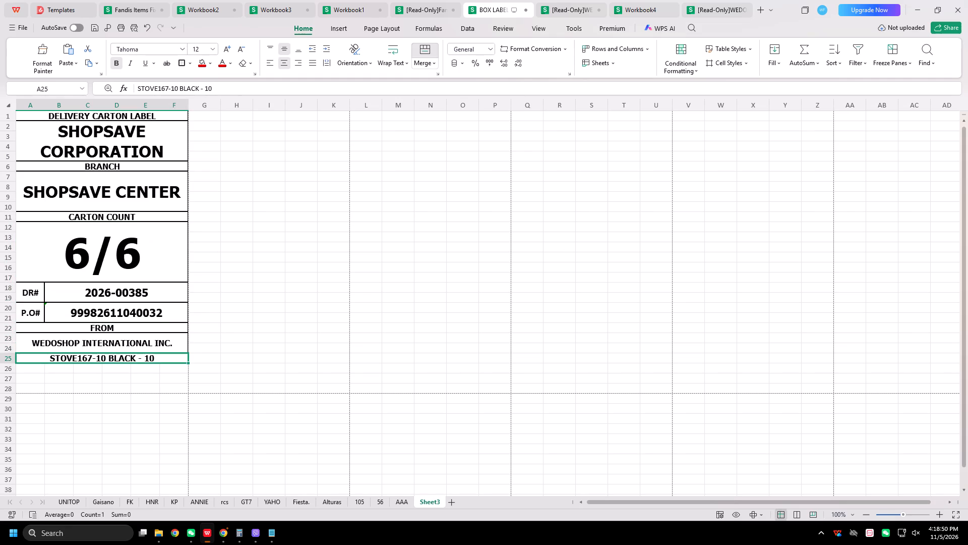
double_click(188, 88)
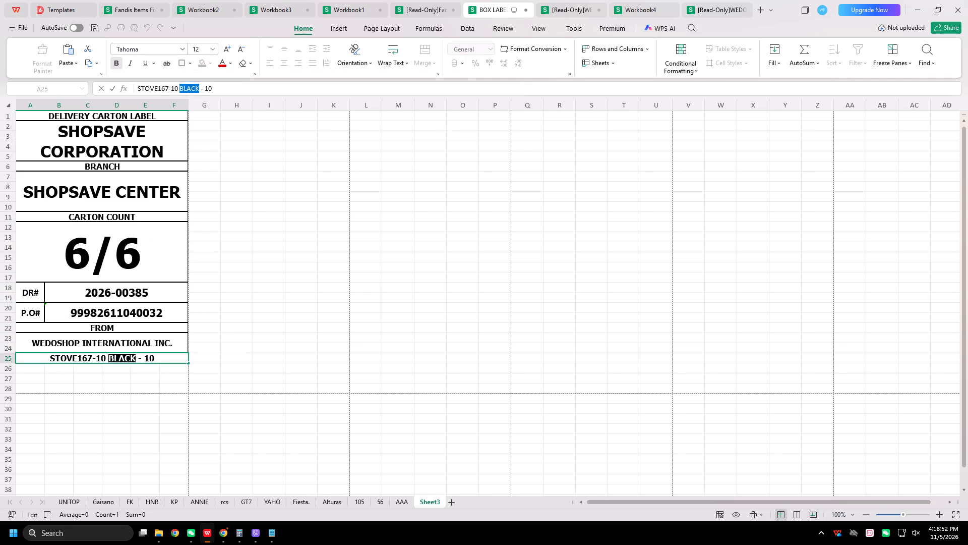
type("YELLOW")
key("Return")
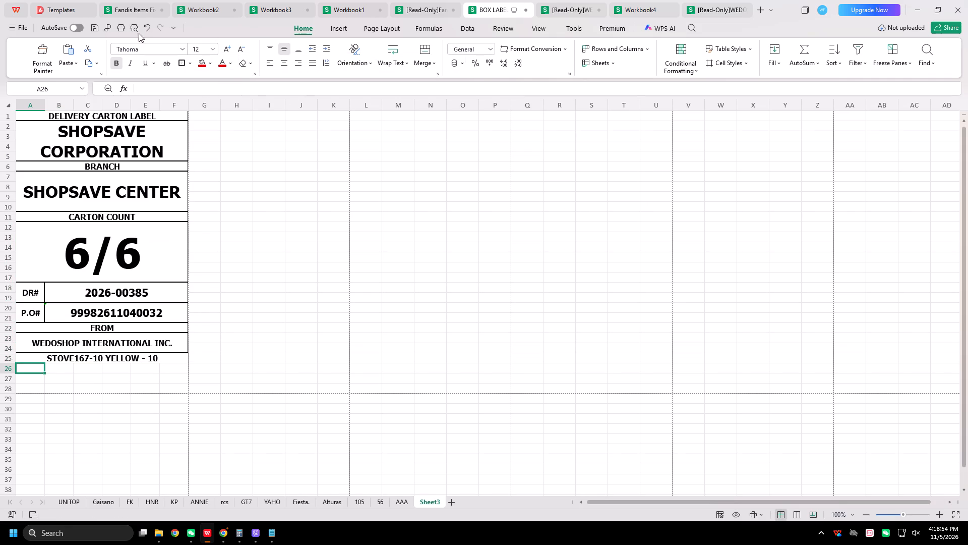
Print one copy of the 6/6 label and return to the sheet.
left_click(129, 26)
key("Return")
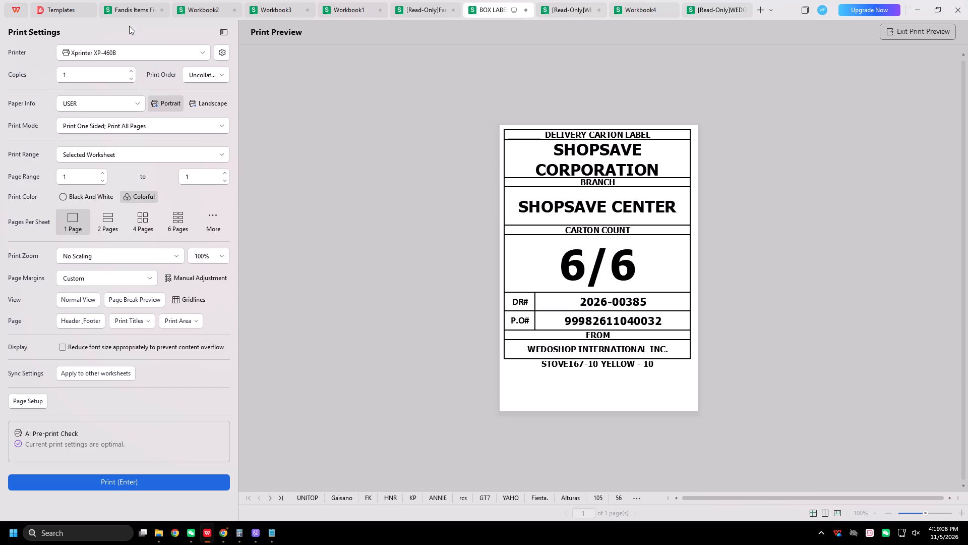
key("Escape")
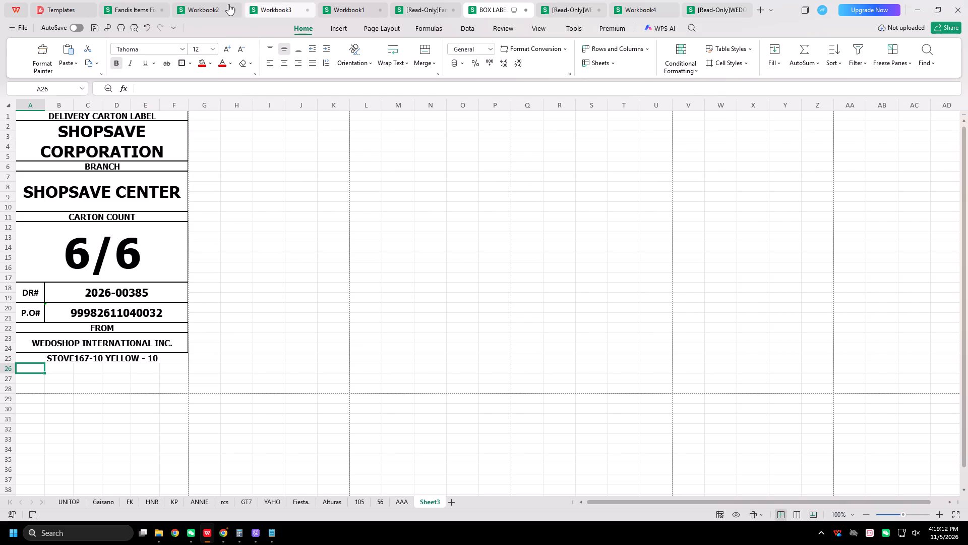
left_click(105, 129)
key("alt+Tab")
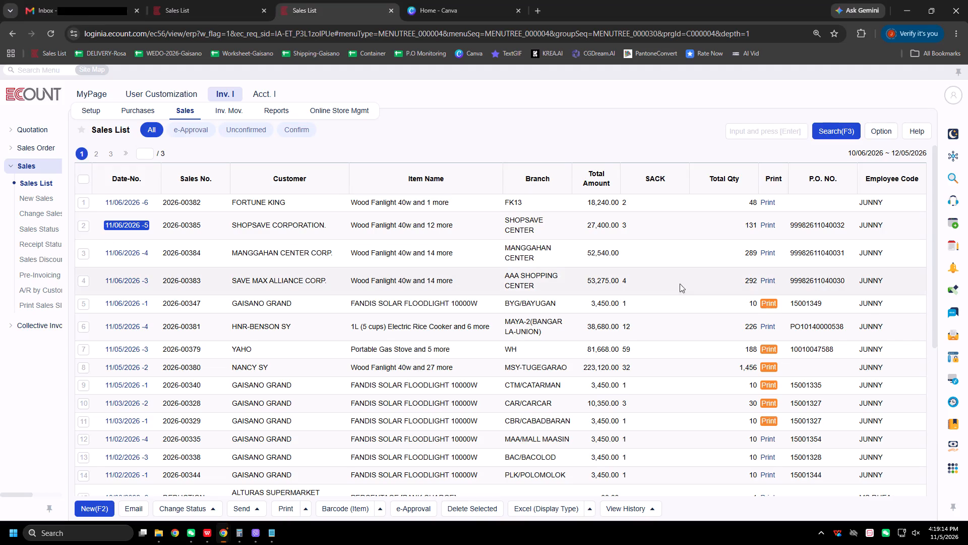
left_click_drag(848, 280, 792, 284)
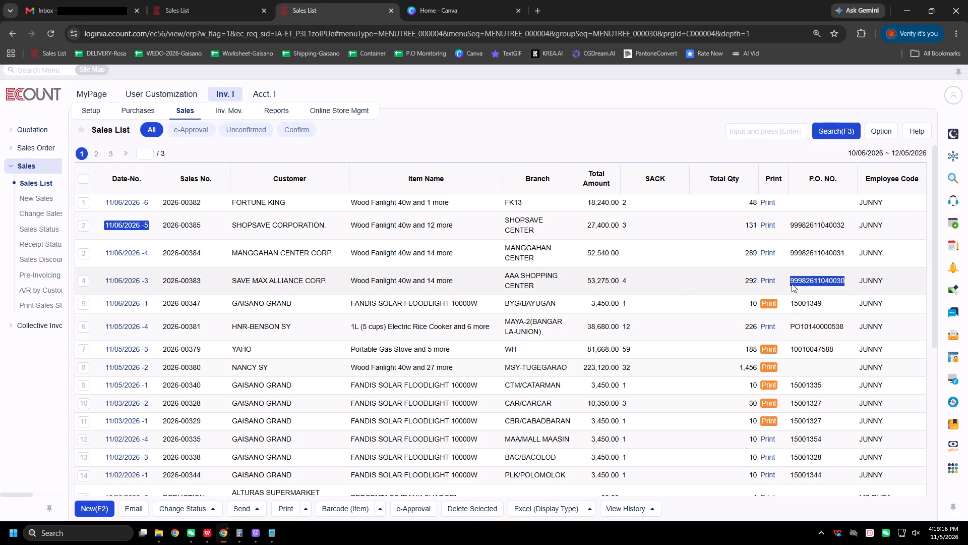
left_click_drag(792, 284, 789, 283)
key("ctrl+c")
key("alt+Tab")
double_click(146, 307)
key("ctrl+a")
key("ctrl+v")
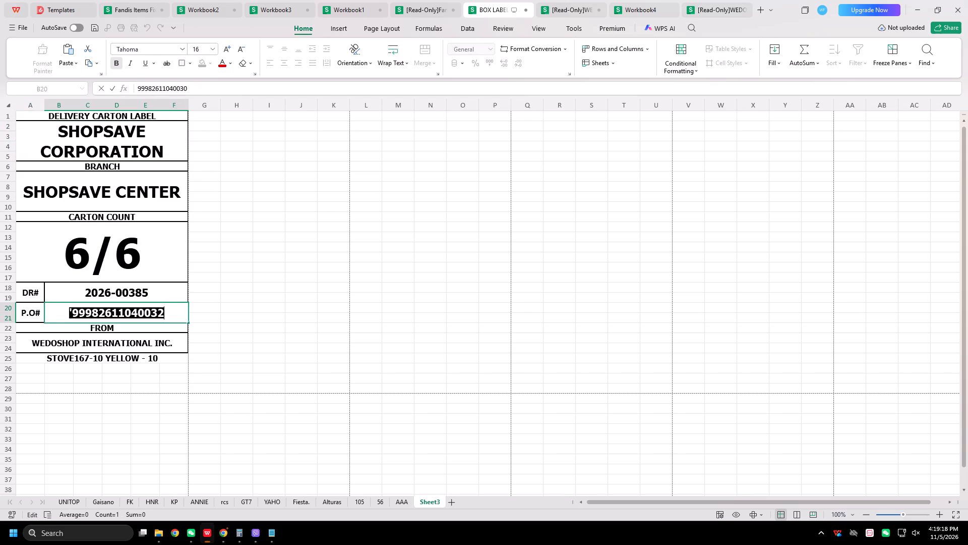
left_click(163, 290)
Change the label's DR# to 2026-00383, the sales number of the AAA SHOPPING CENTER order.
key("alt+Tab")
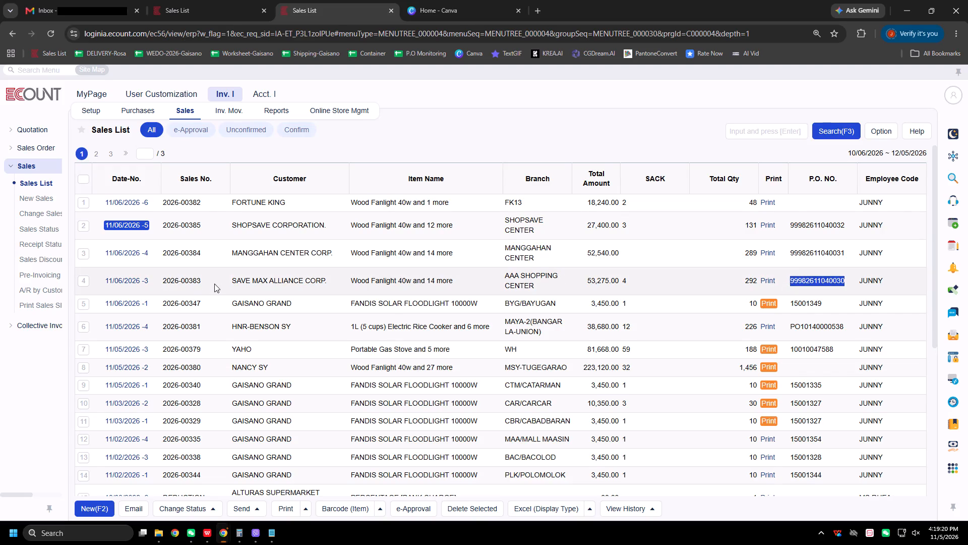
key("alt+Tab")
double_click(158, 296)
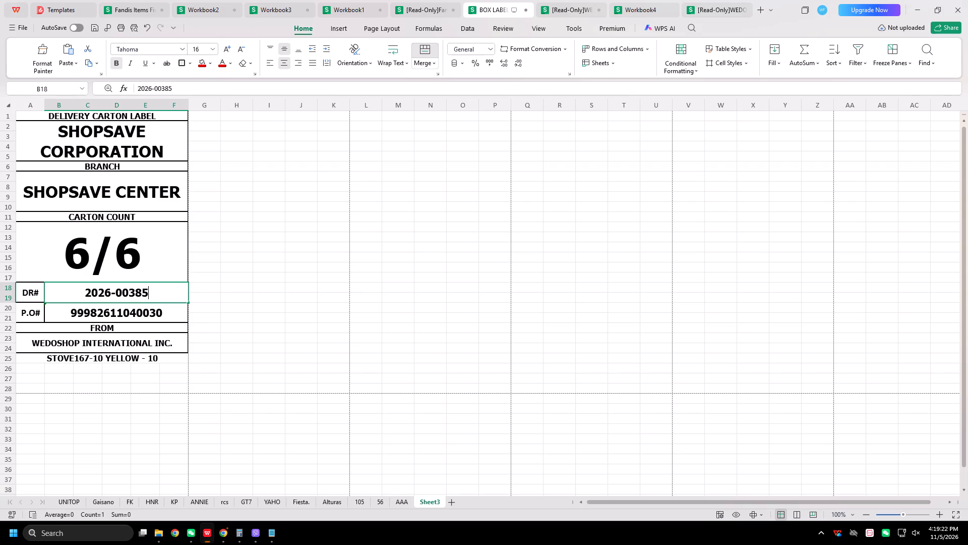
key("BackSpace")
key("3")
key("Up")
Clear the stove item line in A25 and unmerge its cells.
left_click(122, 360)
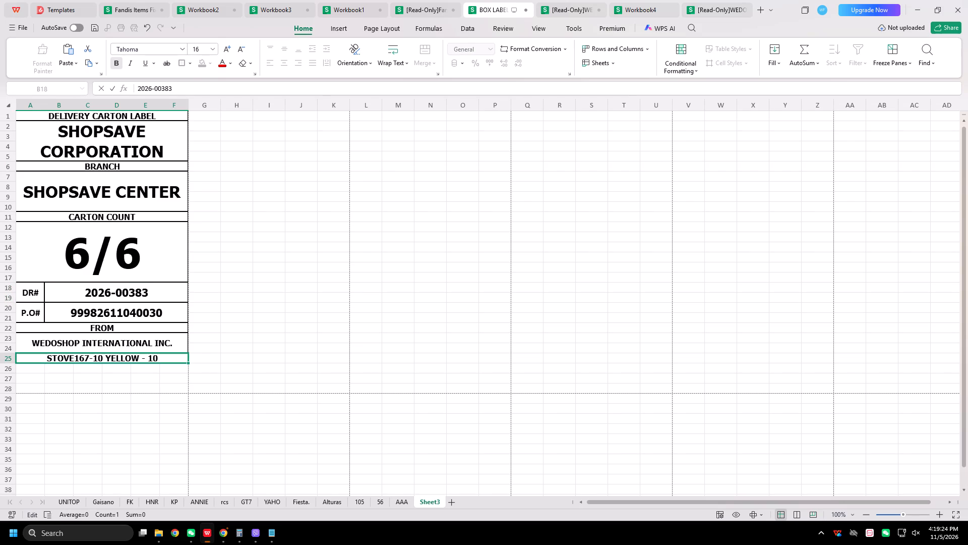
key("Delete")
left_click(425, 46)
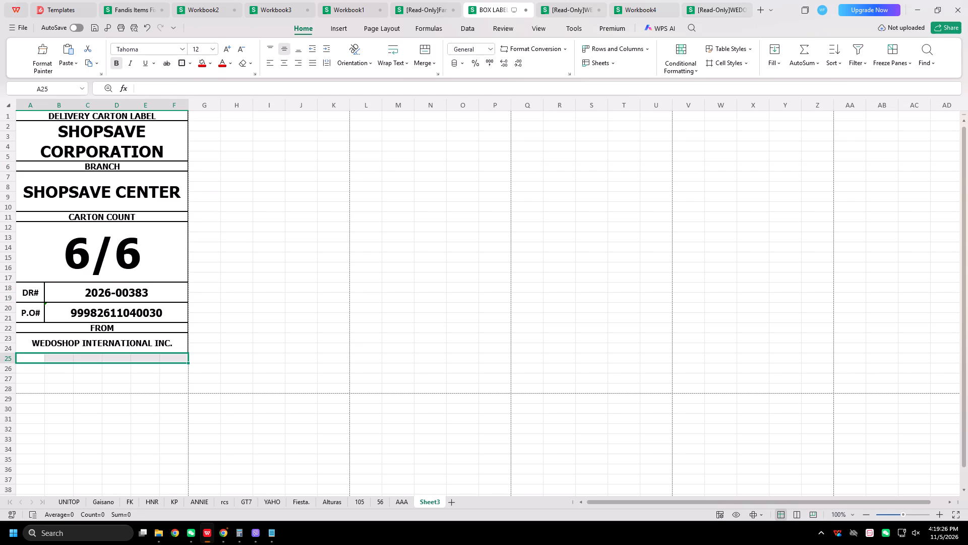
Copy the branch AAA SHOPPING CENTER from the sales list in Chrome into the label's branch cell.
left_click(99, 176)
key("alt+Tab")
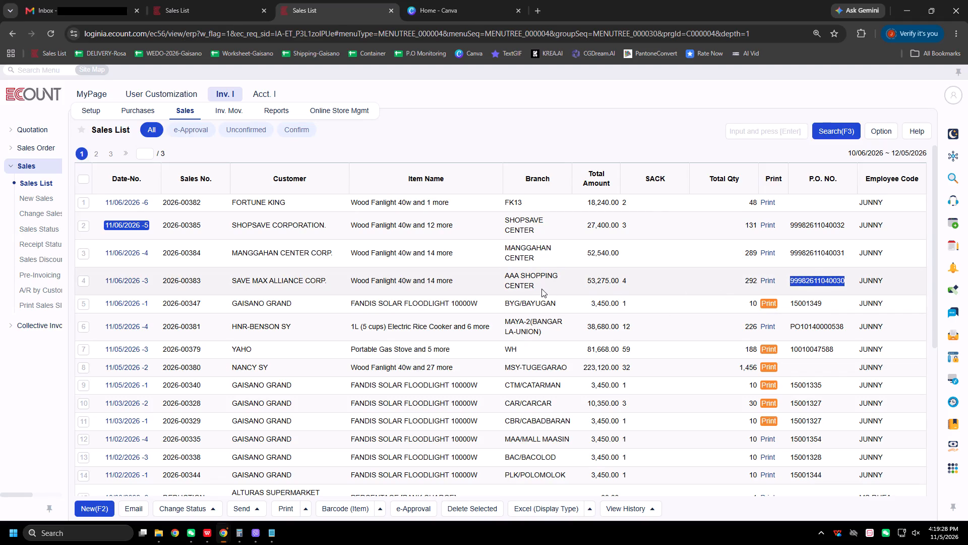
left_click_drag(533, 288, 496, 279)
key("ctrl+c")
key("alt+Tab")
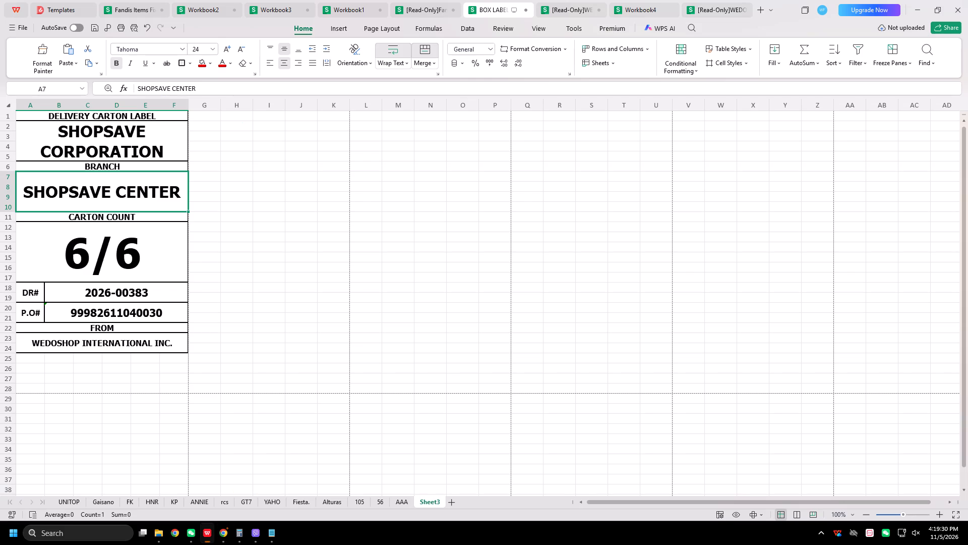
double_click(123, 198)
key("ctrl+a")
key("ctrl+v")
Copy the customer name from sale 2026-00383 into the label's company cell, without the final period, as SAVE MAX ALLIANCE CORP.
left_click(126, 144)
key("alt+Tab")
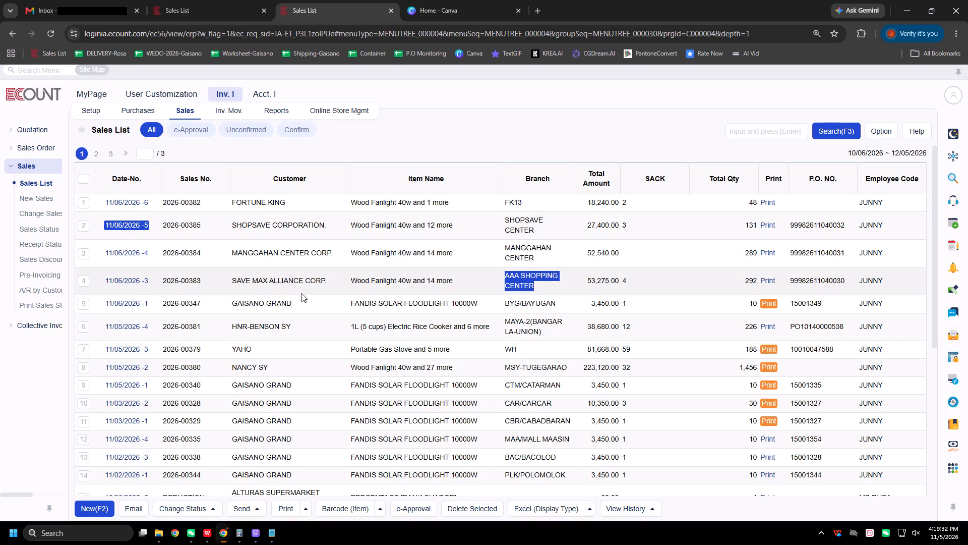
left_click_drag(327, 281, 227, 283)
key("ctrl+c")
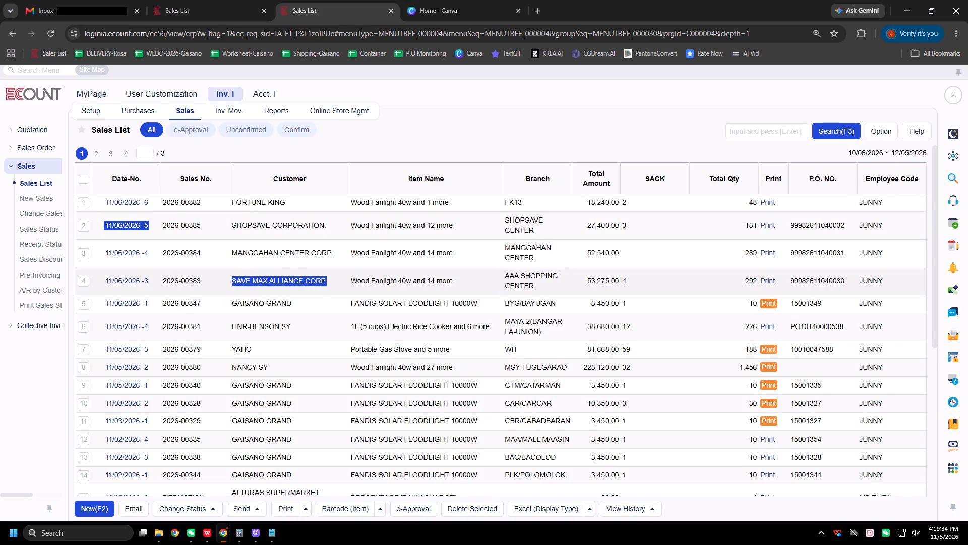
key("alt+Tab")
double_click(138, 188)
key("ctrl+a")
double_click(135, 139)
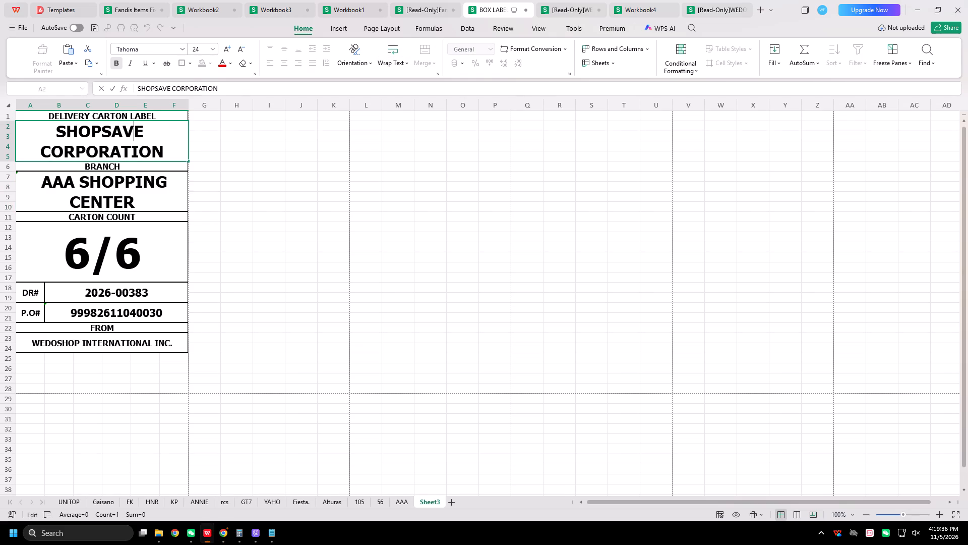
key("ctrl+a")
key("ctrl+v")
key("BackSpace")
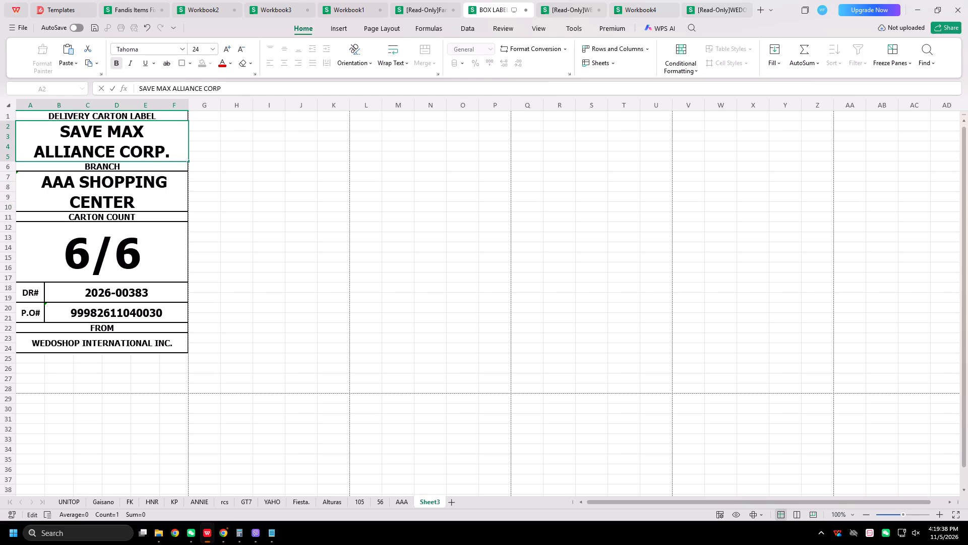
left_click(200, 190)
Clear the empty strings from the label's company and branch cells.
left_click(129, 142)
left_click(196, 129)
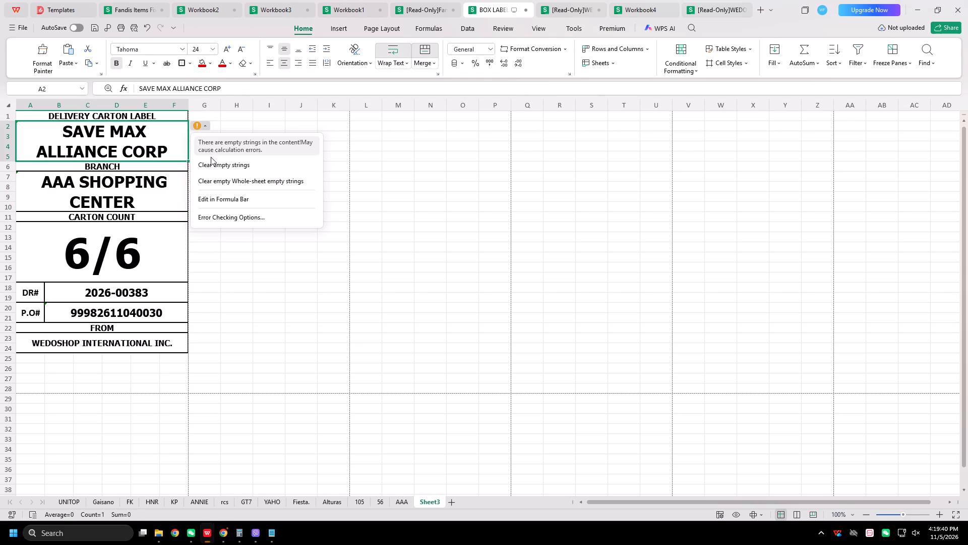
left_click(210, 162)
left_click(127, 188)
left_click(197, 176)
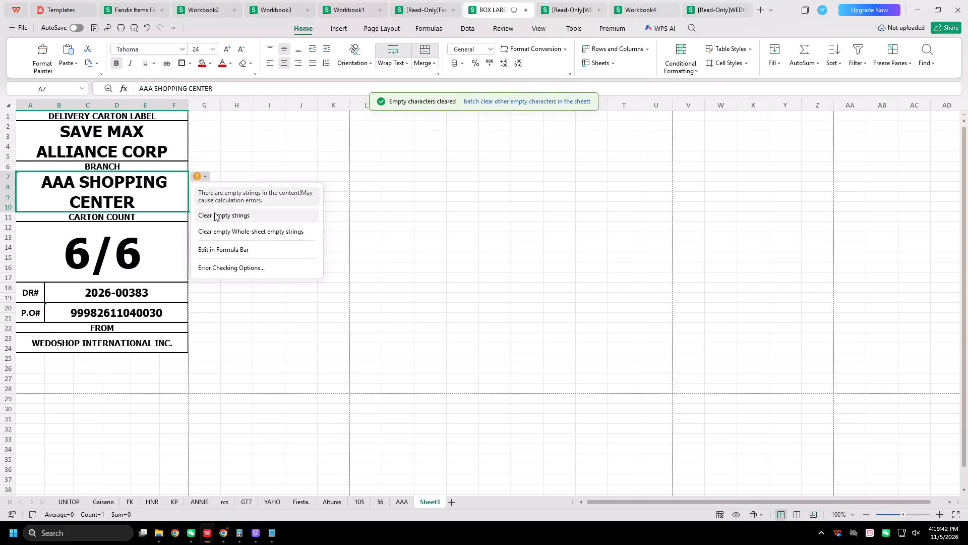
left_click(212, 215)
Check the item quantities in the read-only order sheet, and set the BOX LABEL carton count to 1/9.
key("alt+Tab")
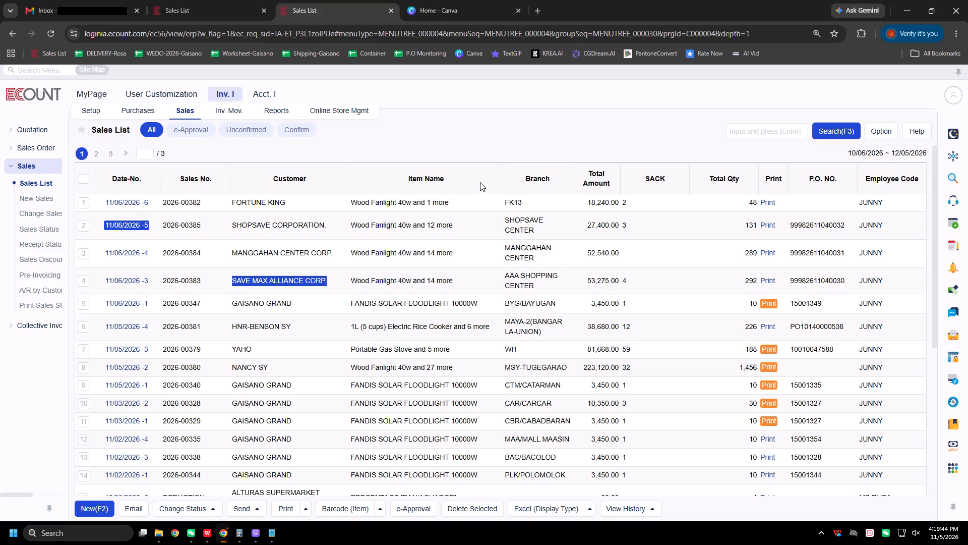
key("alt+Tab")
left_click(565, 6)
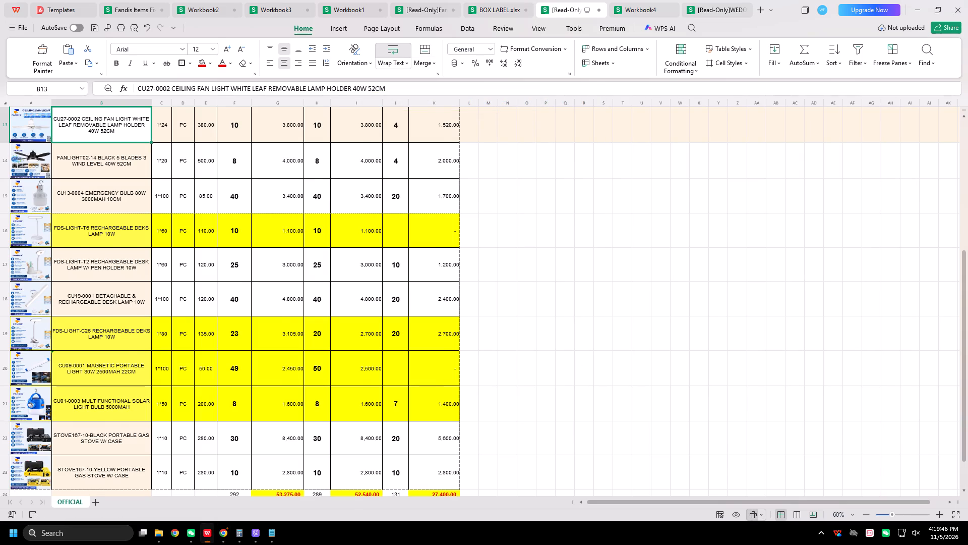
scroll(248, 297, "down", 3)
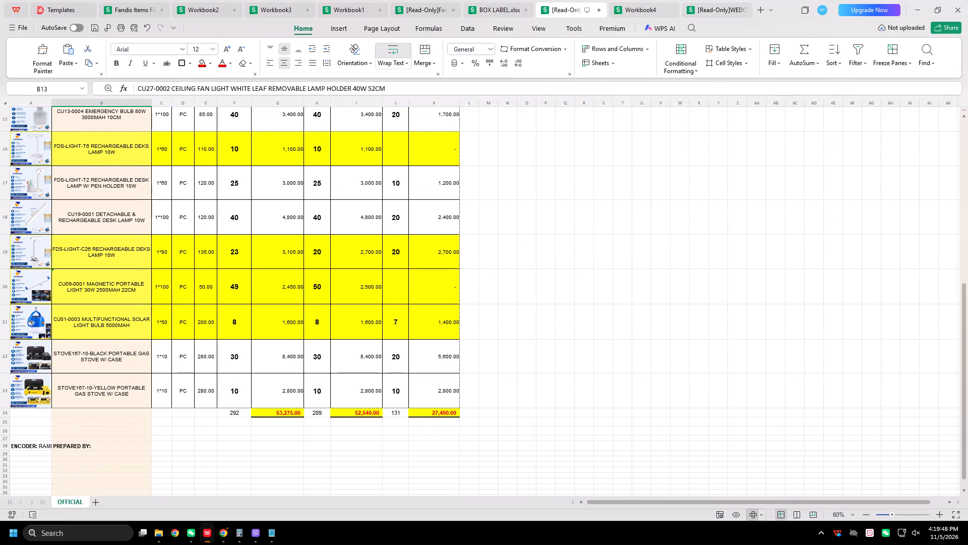
left_click(505, 3)
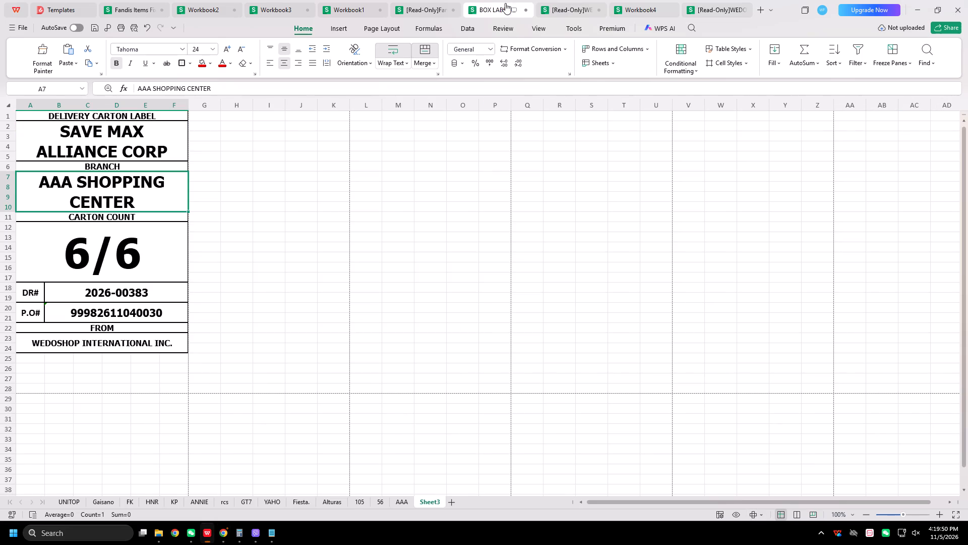
left_click(109, 253)
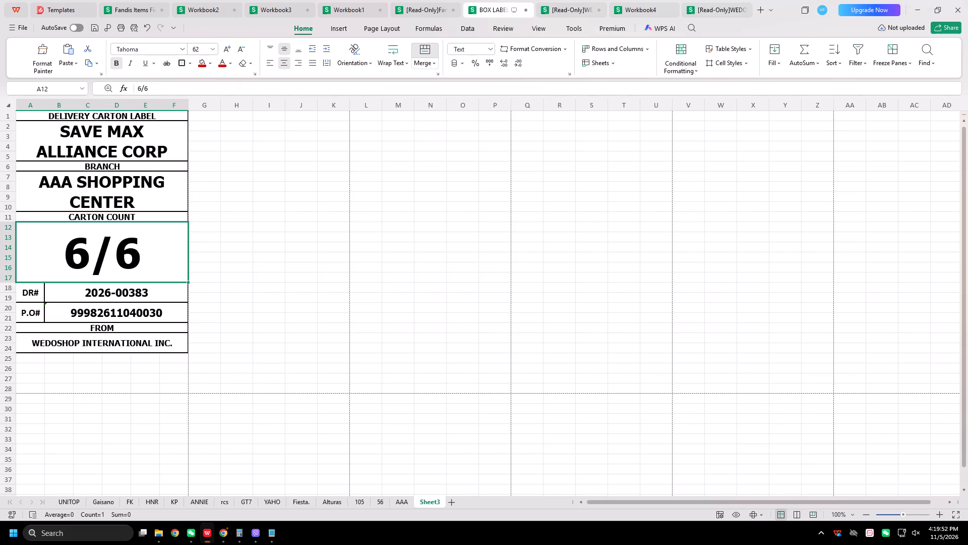
type("1/9")
key("Return")
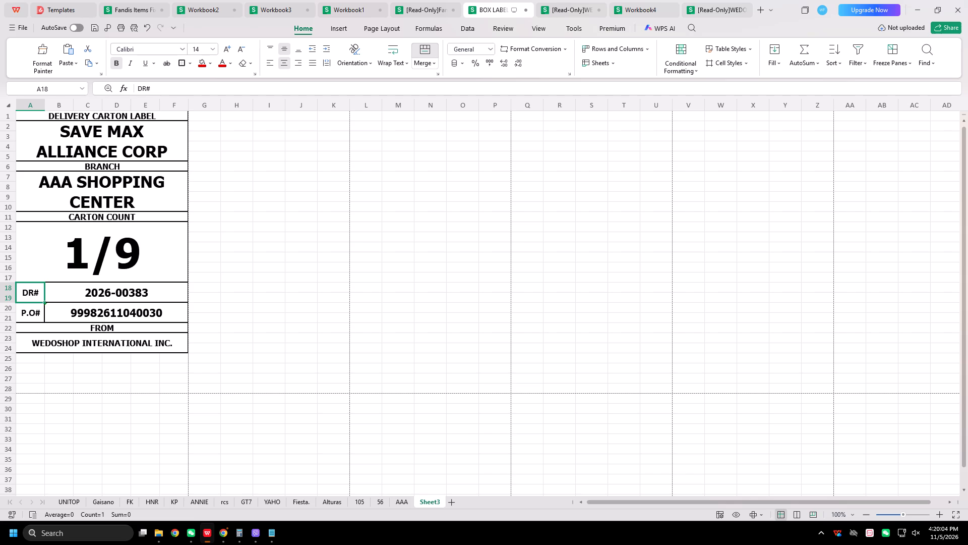
List the carton's items below the label from A25: FANLIGHT02-14B - 8 and CU13-0004 - 40.
key("Down")
key("Down")
key("Down")
key("Down")
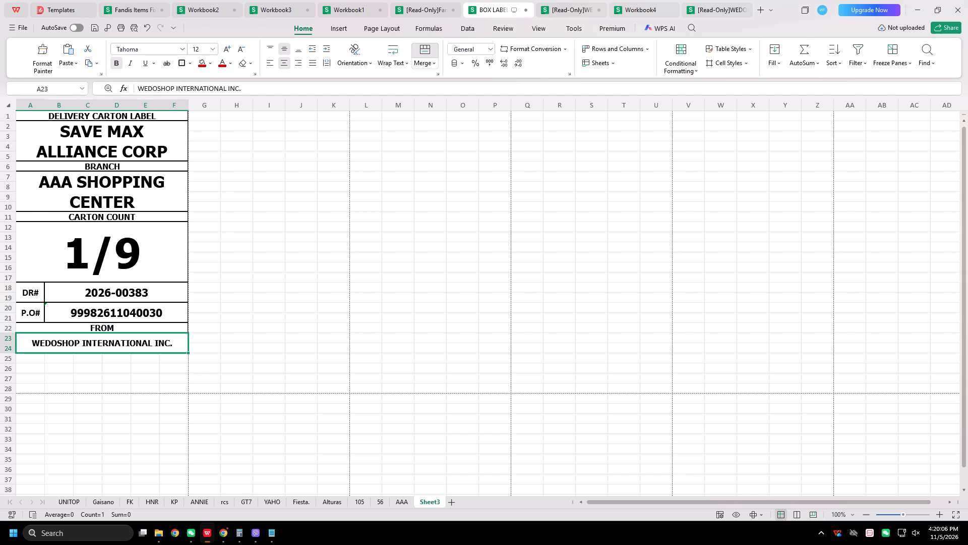
type("FANLIGHT02-14B - 8")
key("Return")
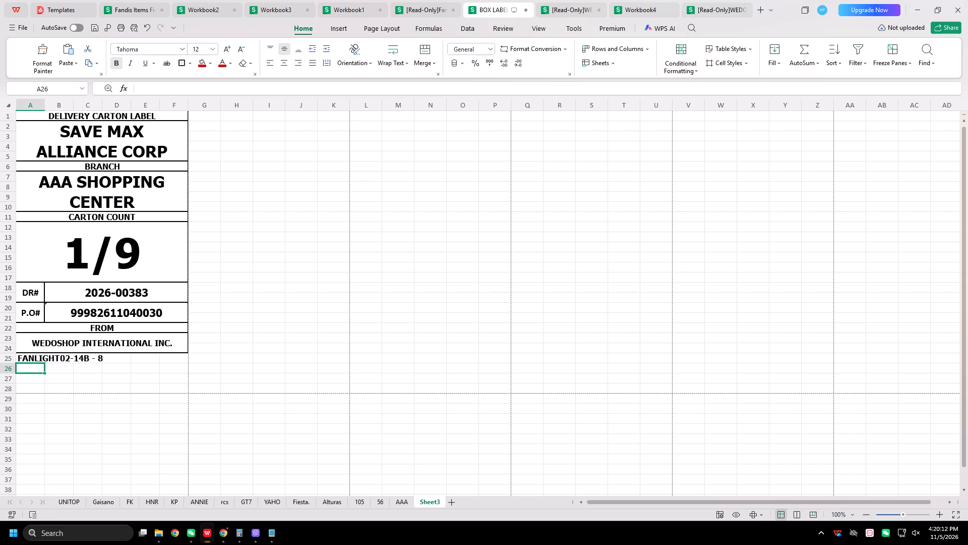
type("CU13-0004 - 40")
key("Return")
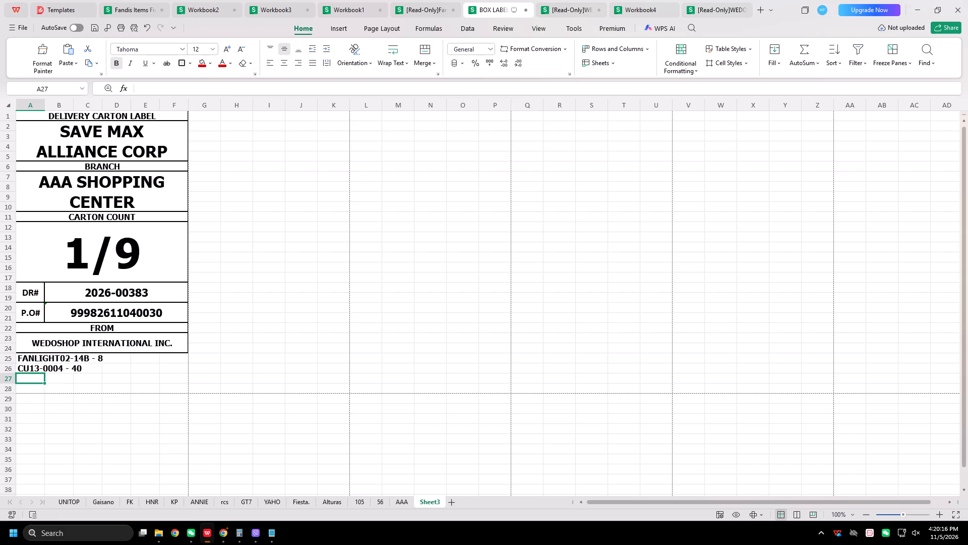
Print one copy of the 1/9 carton label on the Xprinter XP-460B.
key("ctrl+p")
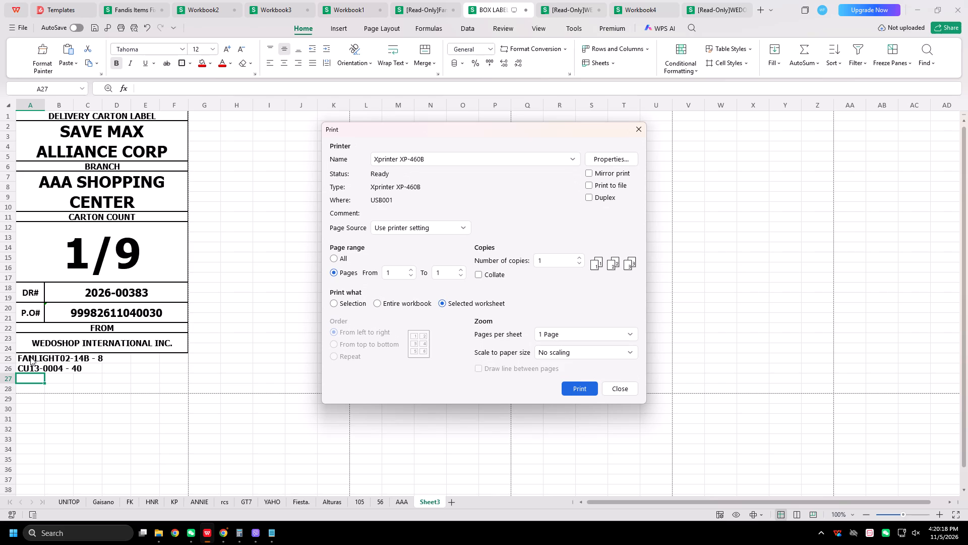
key("Return")
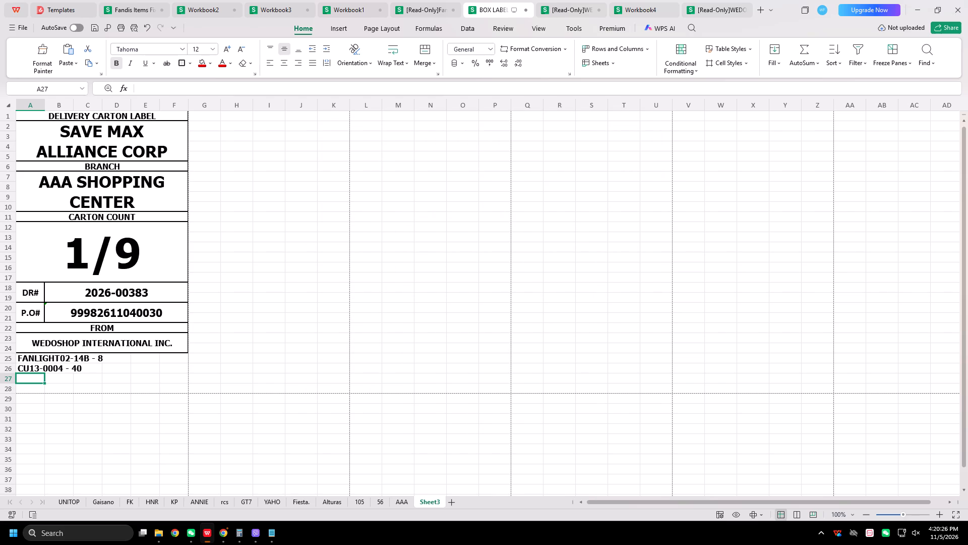
Replace the item lines from A25 down with FDS-LIGHT-C26 - 23, FDS-LIGHT-T2 - 2, CU01-0003 - 8 and FDS-LIGHT-D29R - 40.
left_click(35, 358)
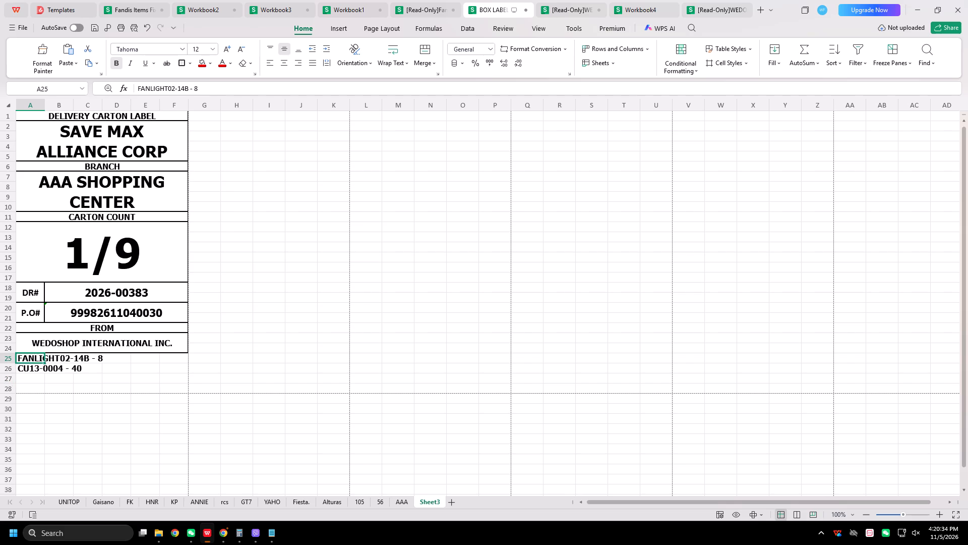
type("FDS")
type("-LIGHT-C26 - 23")
key("Return")
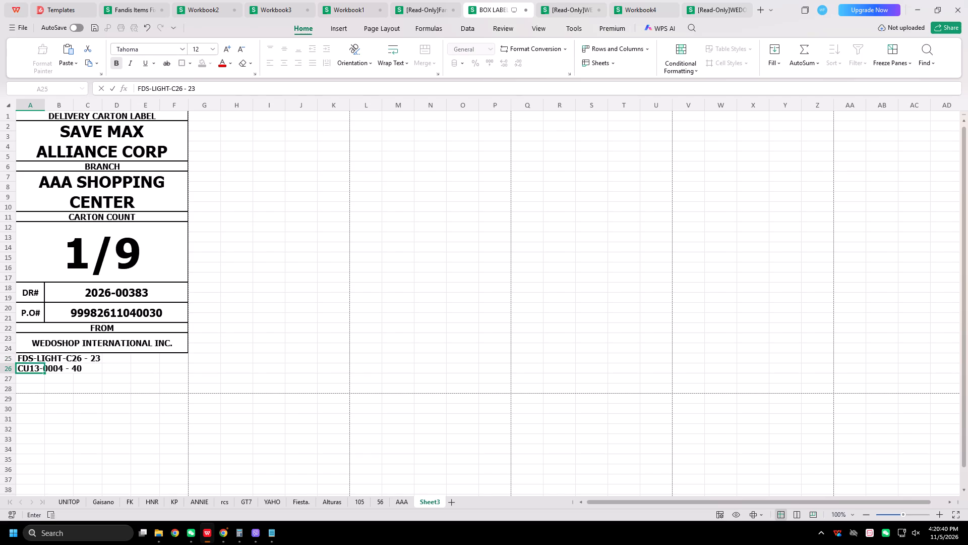
type("FDS-LIGHT-T2 - 2")
key("Return")
type("CU01-0003 - 85")
key("BackSpace")
key("Return")
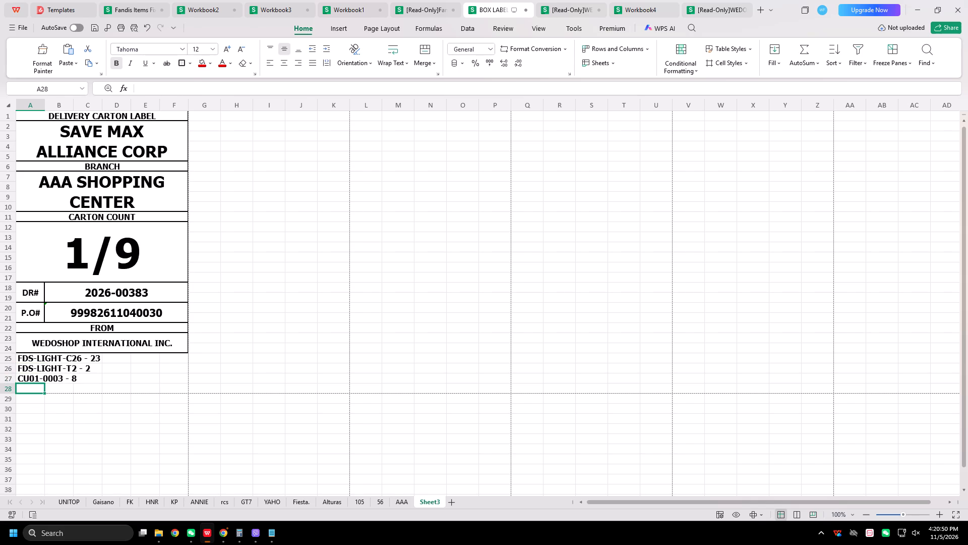
type("FDS-LIGHT")
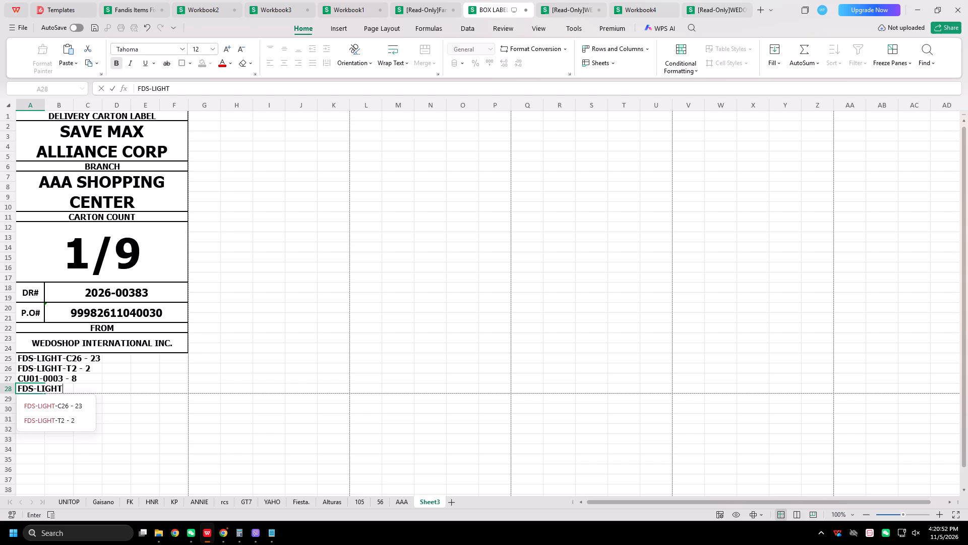
type("-D29")
type("R - 40")
key("Return")
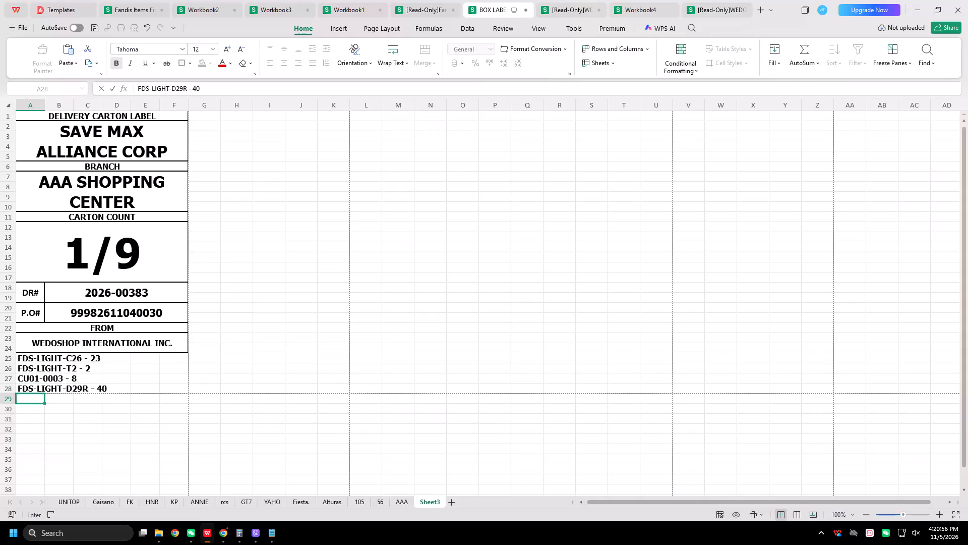
Set the carton count to 2/9 and print the label.
left_click(113, 235)
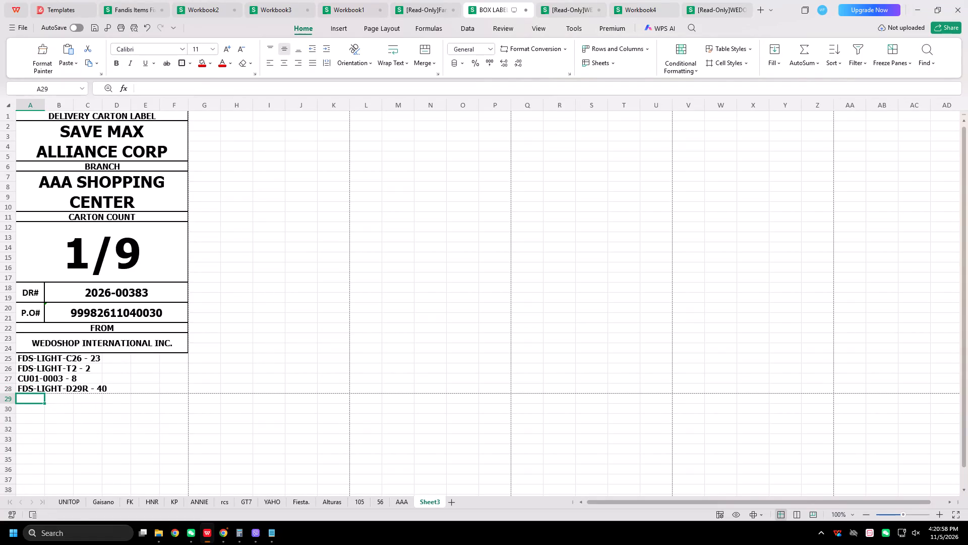
type("2/9")
key("Return")
key("ctrl+p")
key("Return")
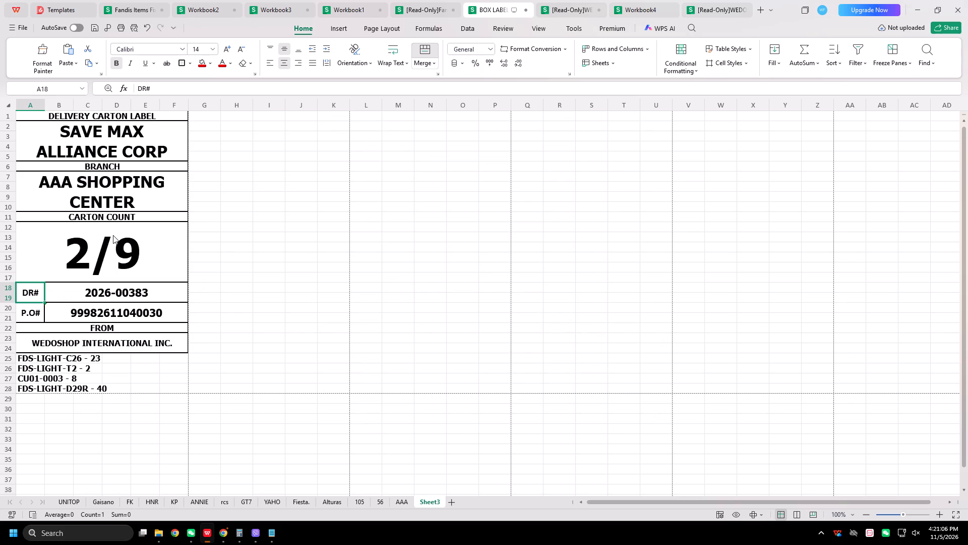
Set the label's carton count to 3/9.
key("Up")
key("Up")
key("Down")
type("3/5")
key("Return")
key("Up")
type("3/9")
key("Return")
Replace the item lines in A25 and A26 with FANLIGHT01B-40RB - 6 and CU27-0004 - 9.
key("Down")
key("Down")
key("Down")
key("Down")
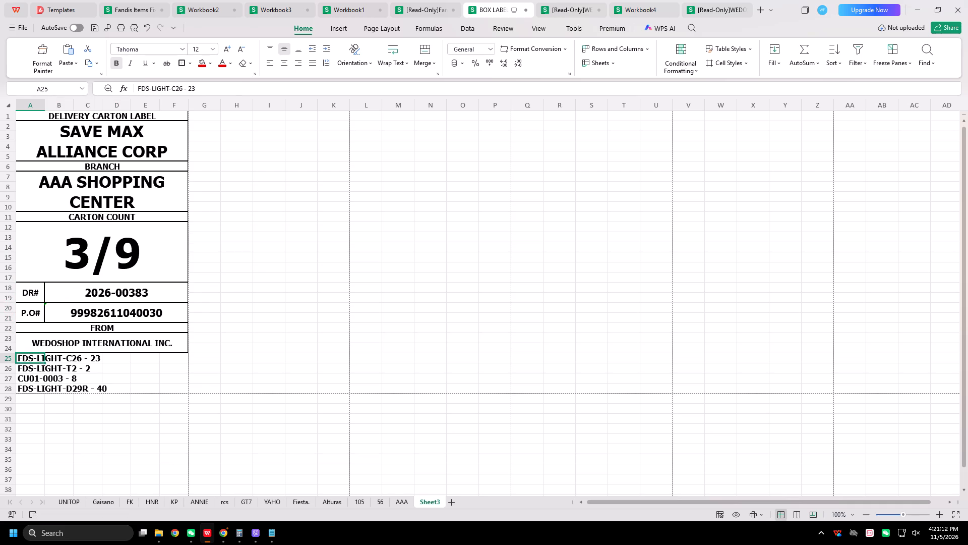
type("FANLIGHT01")
type("N-")
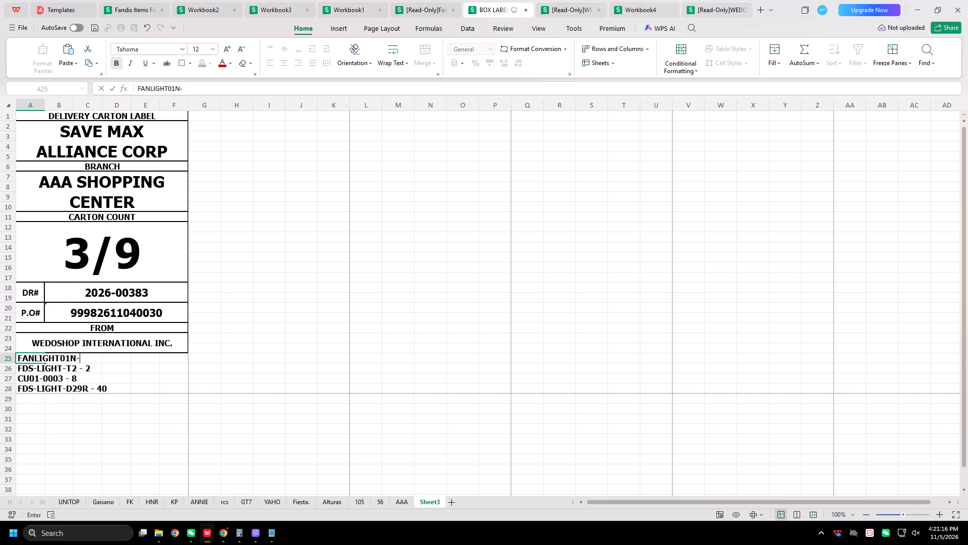
key("BackSpace")
key("BackSpace")
type("B-40RB - 6")
key("Return")
type("CU27-00")
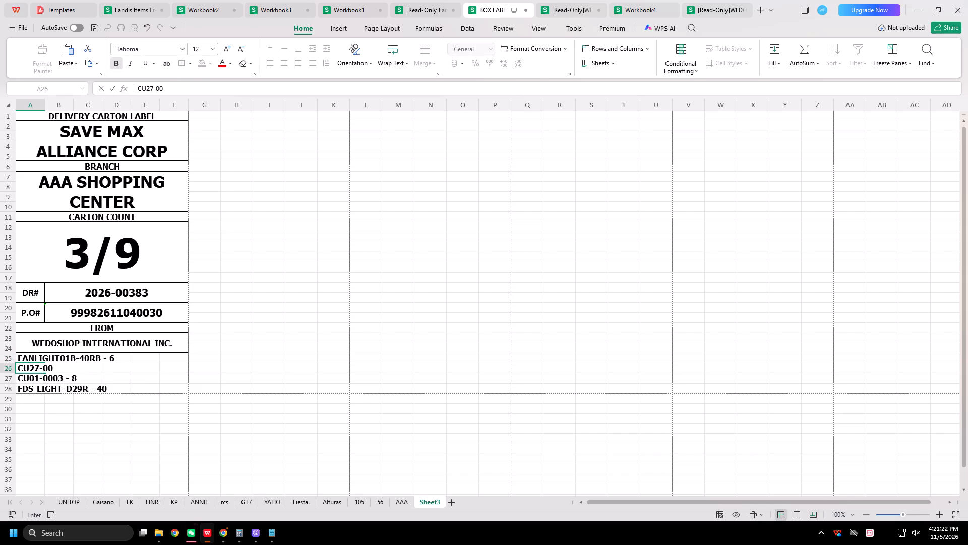
type("04 - 9")
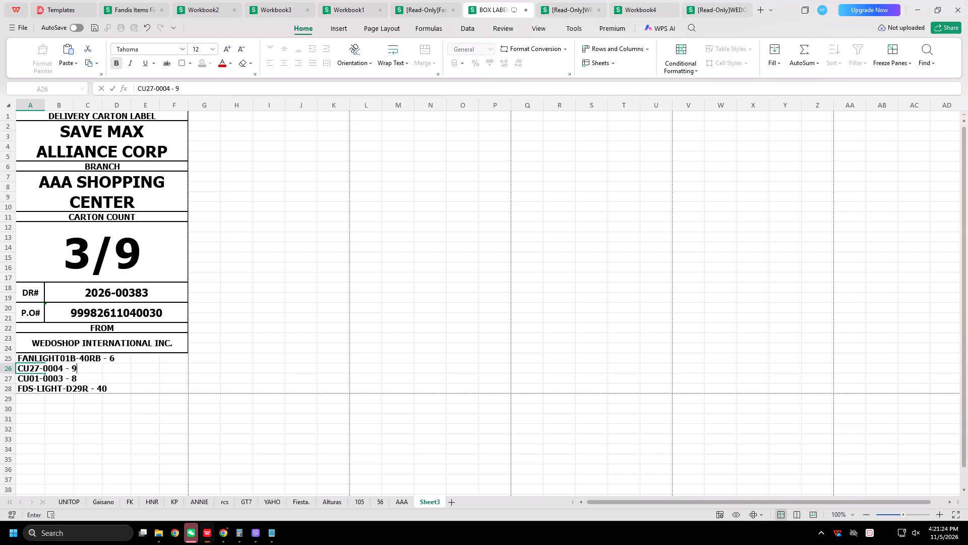
key("Return")
Replace the item lines in A27 and A28 with FDS-LIGHT-T6 - 10 and CU09-0001 - 49.
type("FDS-LIGHT-T6 - 10")
key("Return")
type("CU09-0001")
key("space")
key("space")
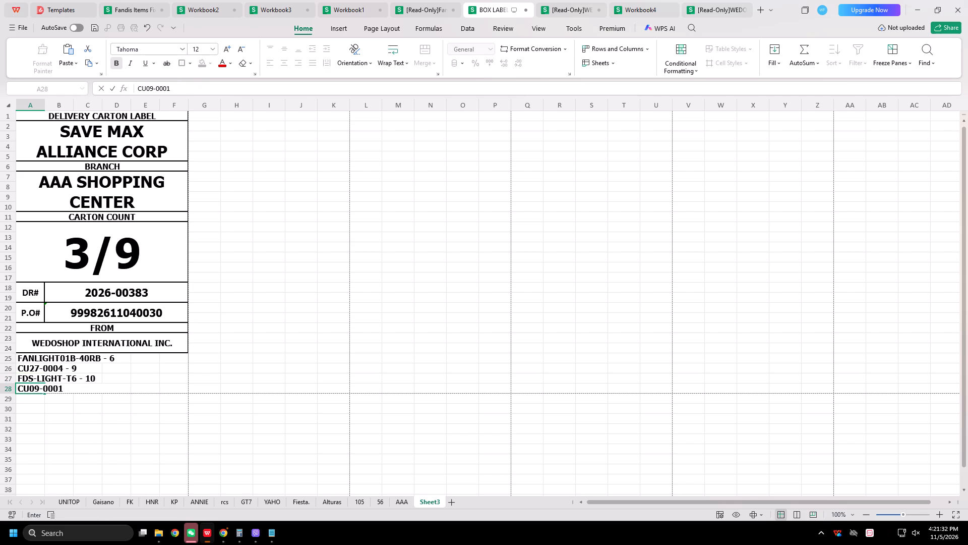
key("BackSpace")
type("- 49")
key("Return")
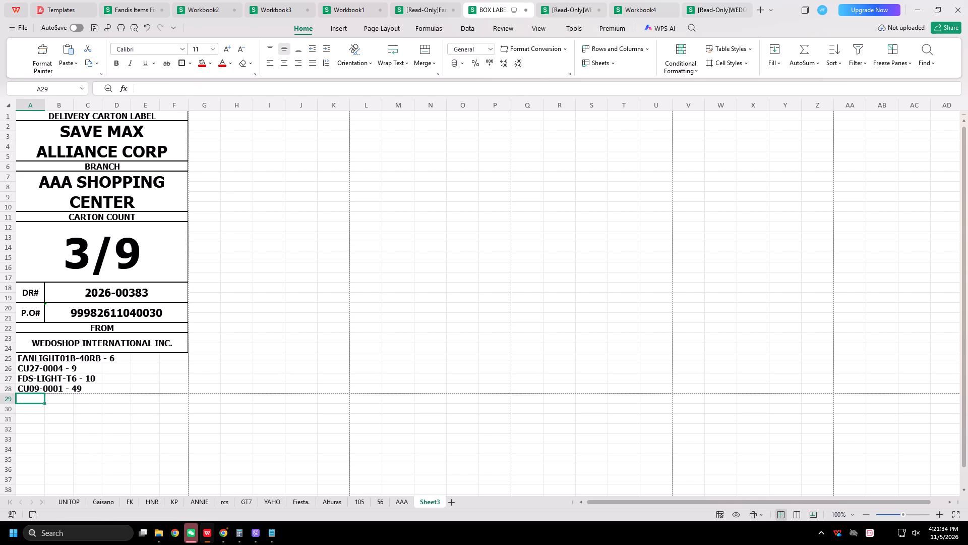
Switch to the WeChat conversation with the WedoShop colleague and reply YES PO.
left_click(880, 486)
left_click(718, 455)
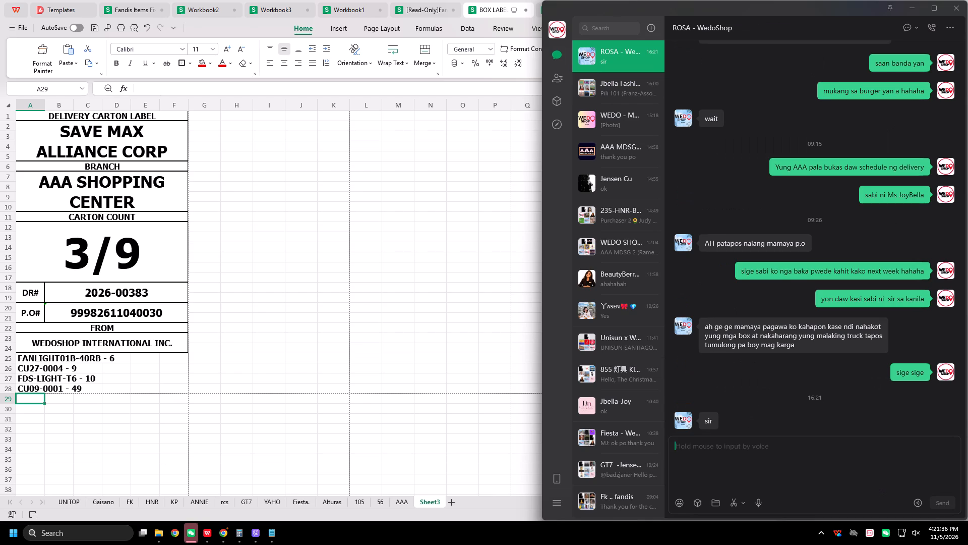
type("YES PO")
key("Return")
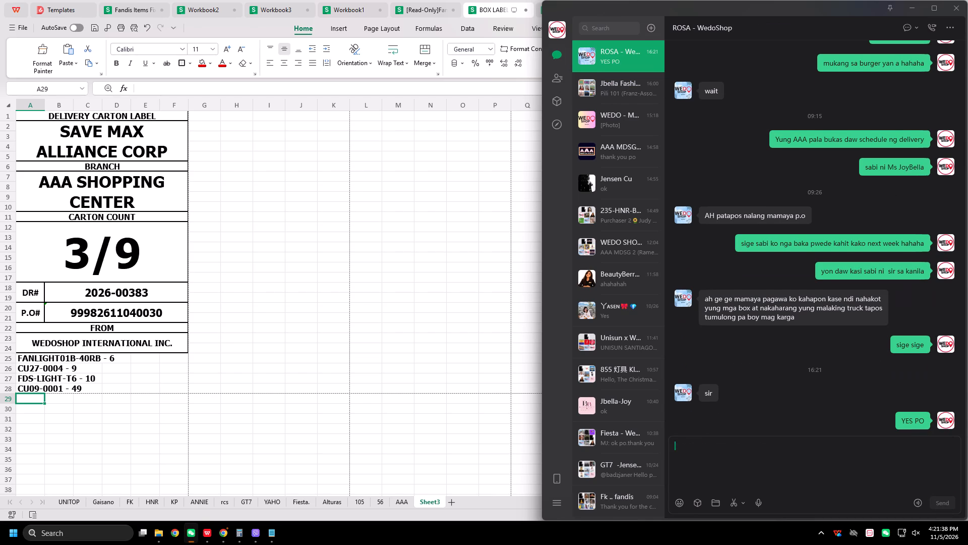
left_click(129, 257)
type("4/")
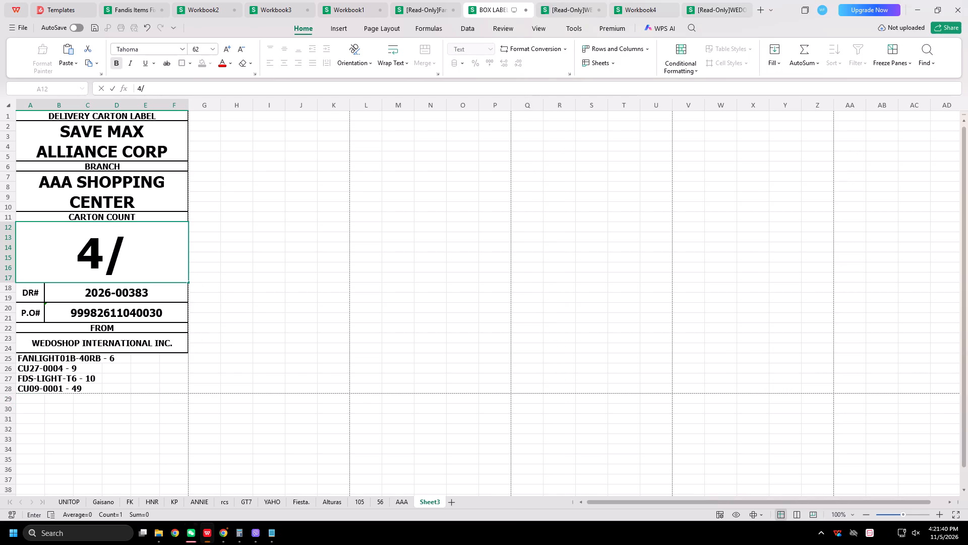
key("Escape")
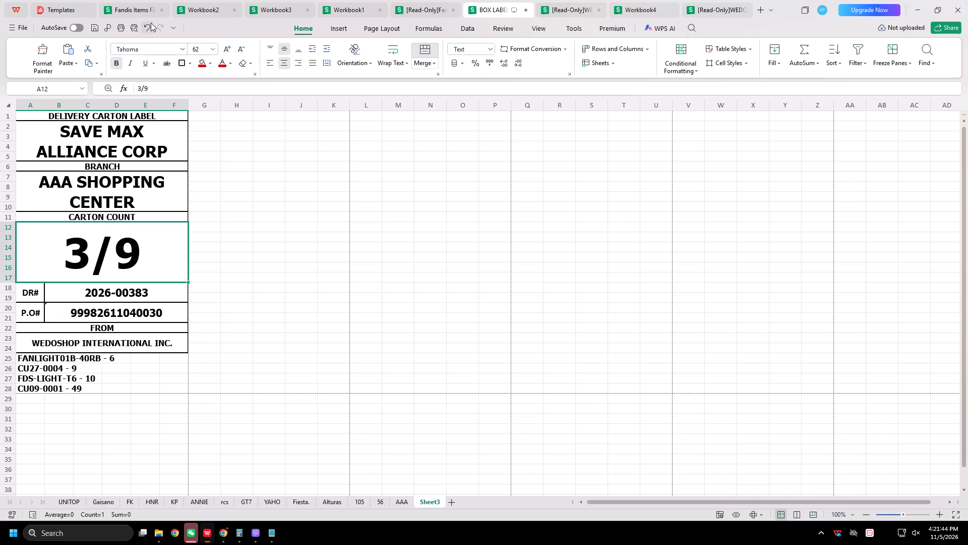
Open the print preview of the 3/9 carton label.
left_click(136, 28)
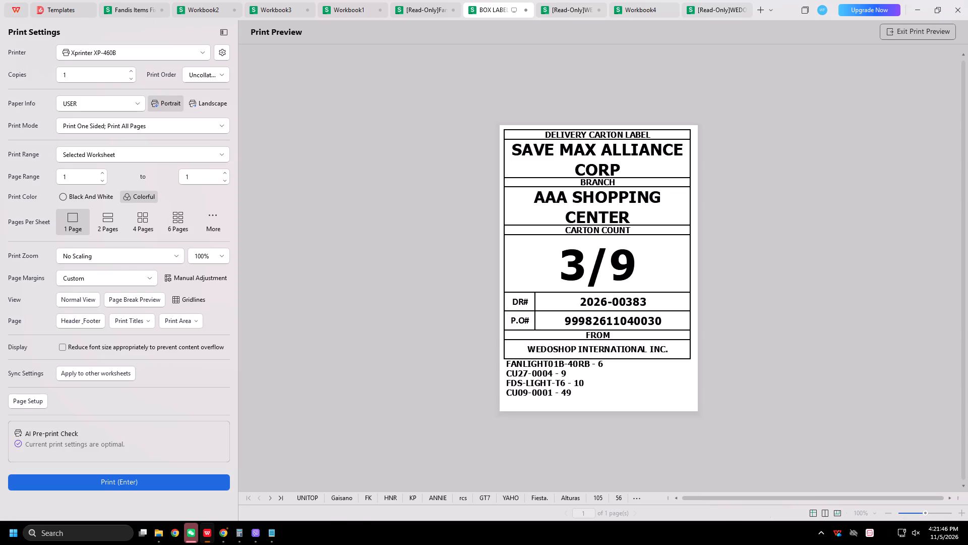
Print one copy of the 3/9 carton label on the Xprinter XP-460B.
key("Return")
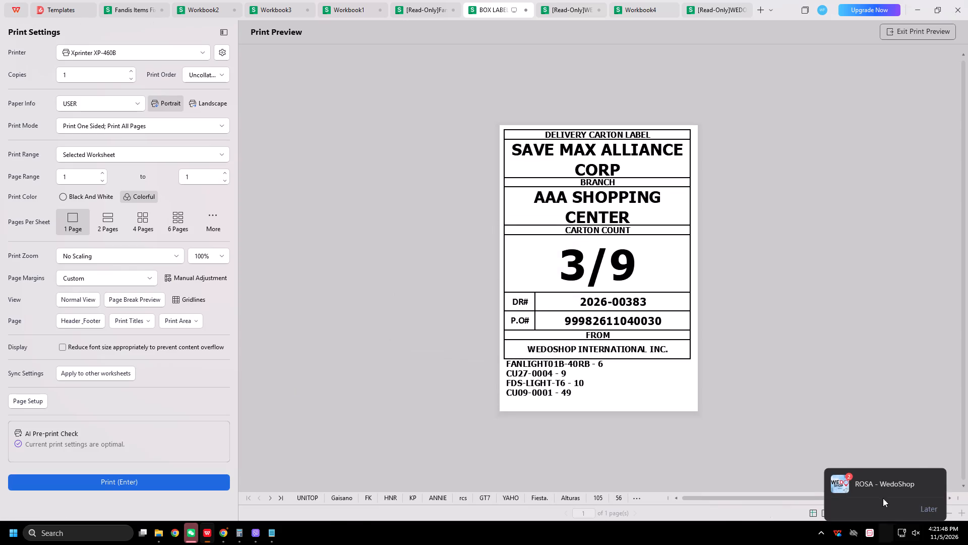
Switch to the WeChat conversation with the WedoShop colleague and start a reply to the question about the email for the pricelist.
left_click(882, 490)
left_click(752, 458)
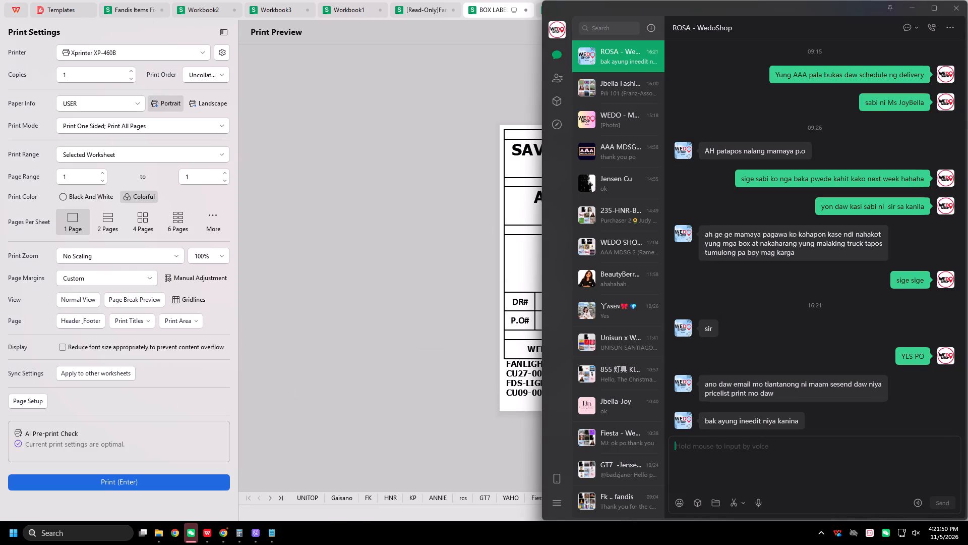
left_click(752, 458)
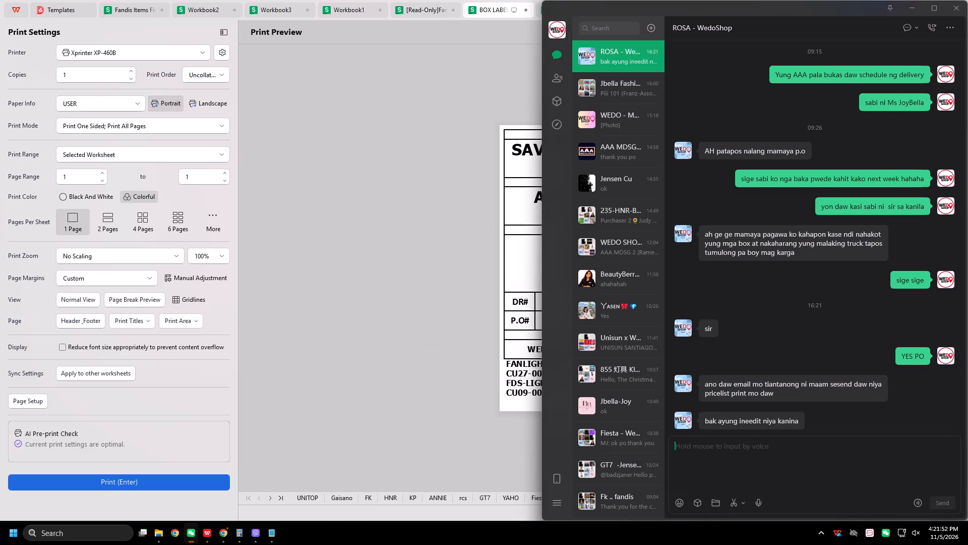
left_click(752, 458)
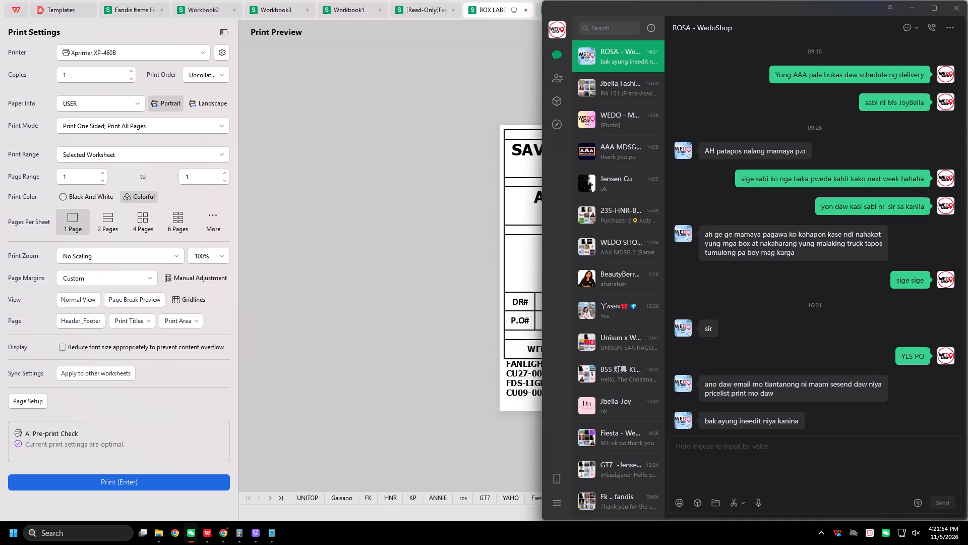
left_click(751, 454)
left_click(751, 454)
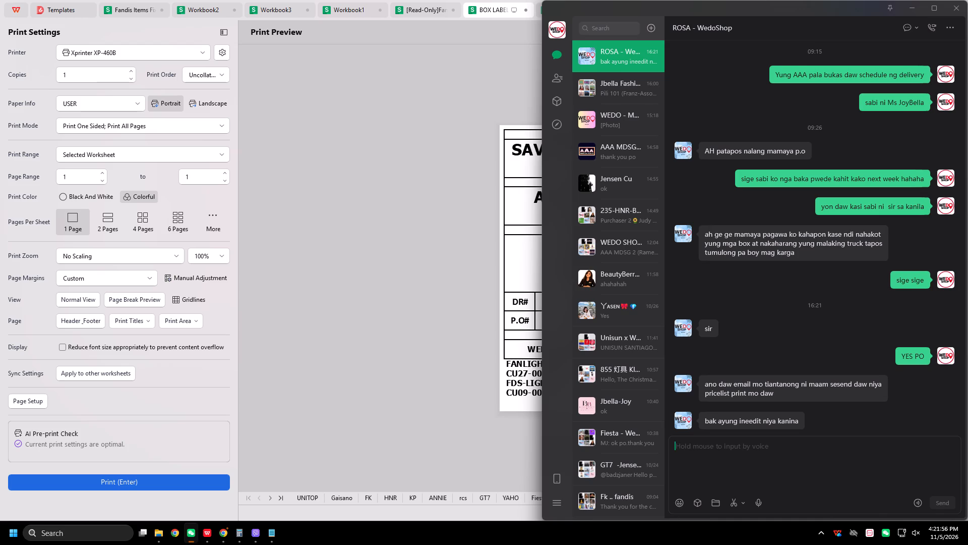
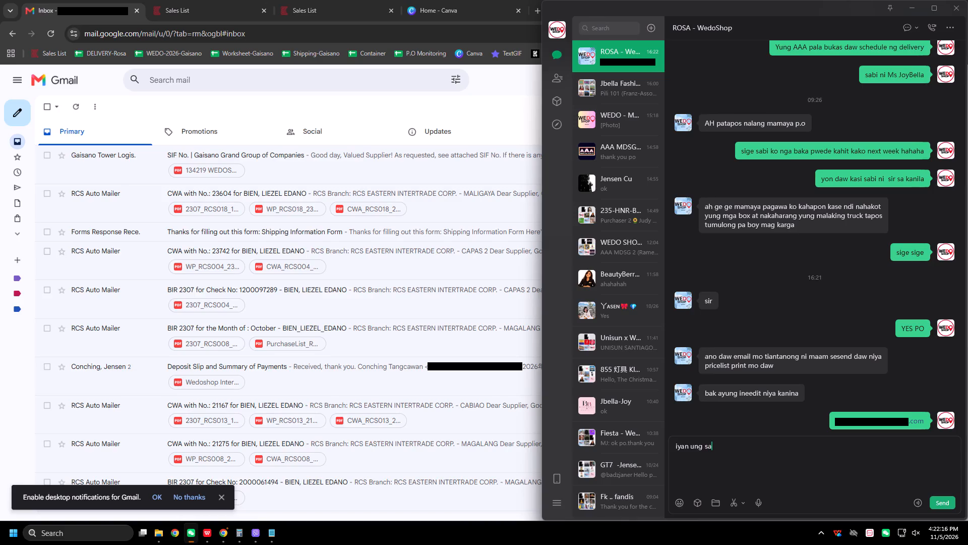
Finish and send the reply "iyan ung sa office" to the WedoShop colleague.
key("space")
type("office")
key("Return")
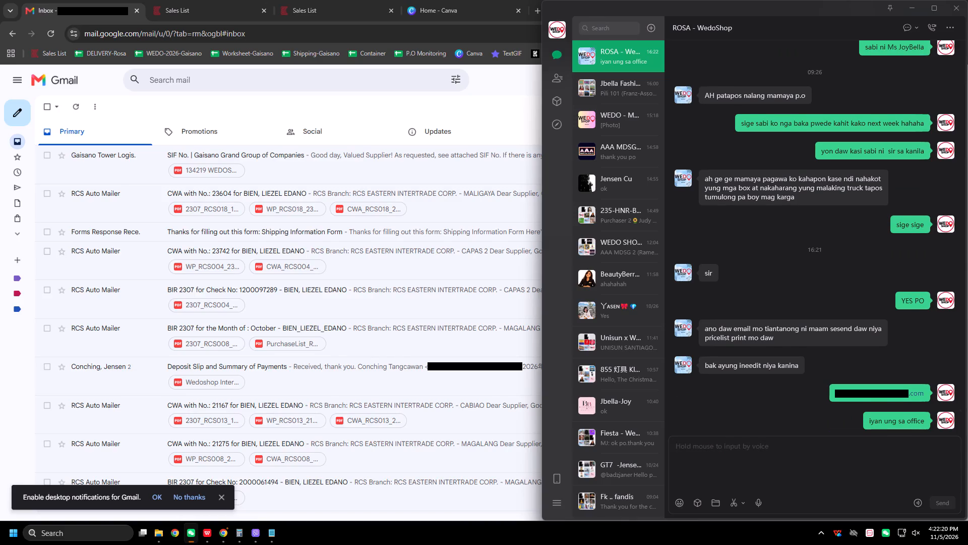
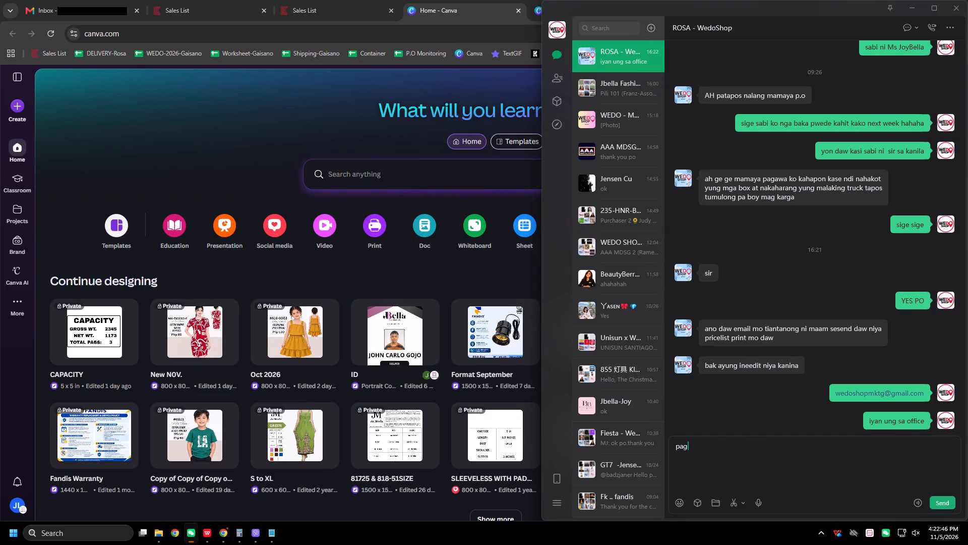
Send the WedoShop colleague a message reading pag canva, followed by the copied Canva account e-mail address.
key("space")
type("canva")
key("space")
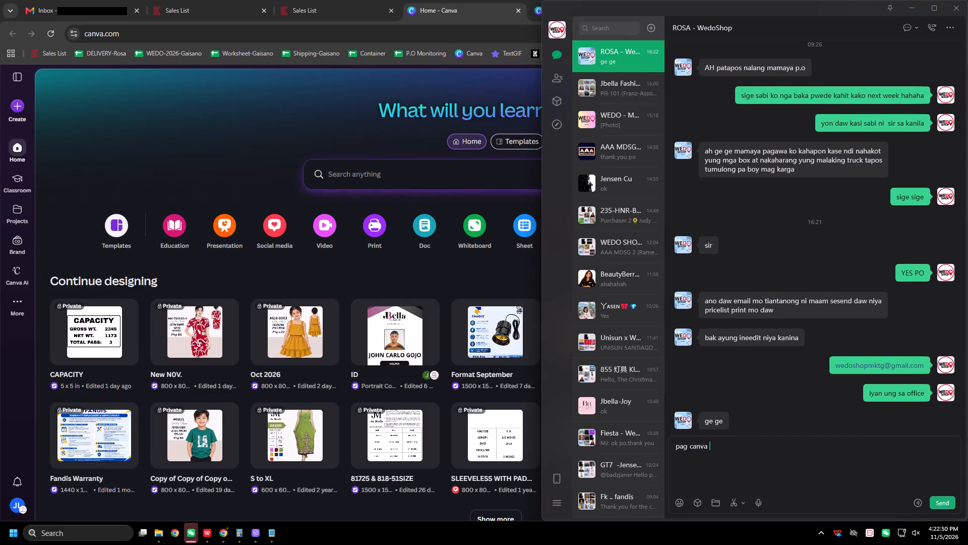
key("ctrl+v")
key("Return")
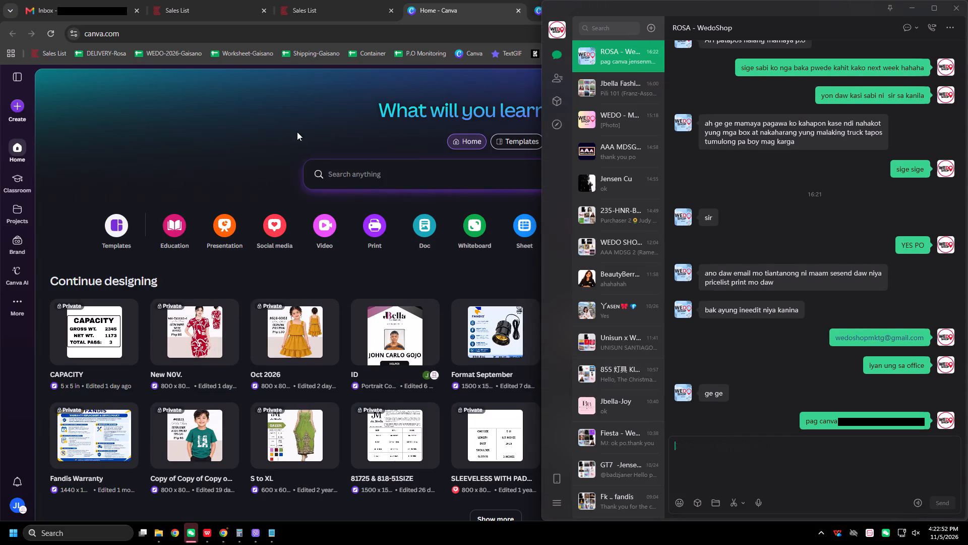
Switch back to the BOX LABEL workbook and close the 3/9 carton label's print preview.
left_click(193, 125)
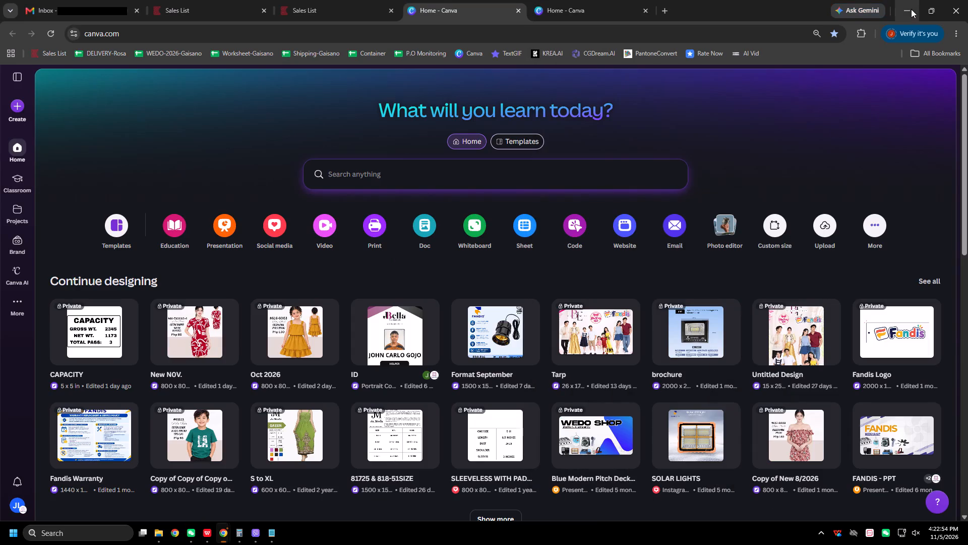
left_click(911, 9)
left_click(149, 35)
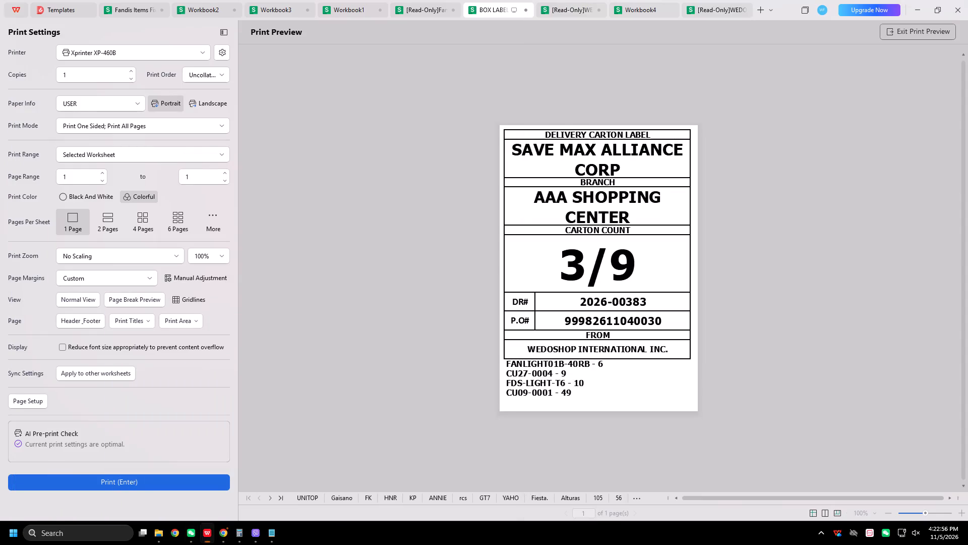
key("Escape")
Set the carton count on the label to 4/9.
left_click(94, 250)
type("4/9")
key("Return")
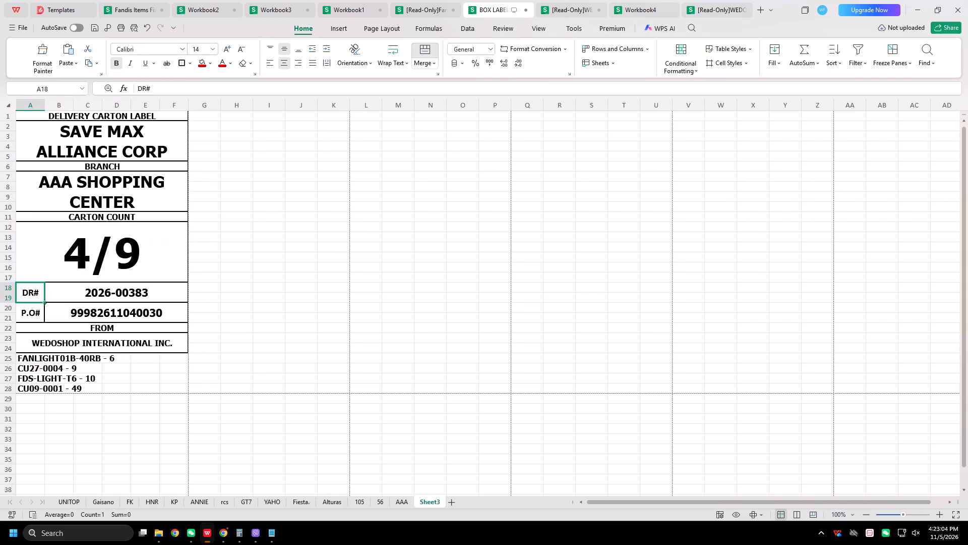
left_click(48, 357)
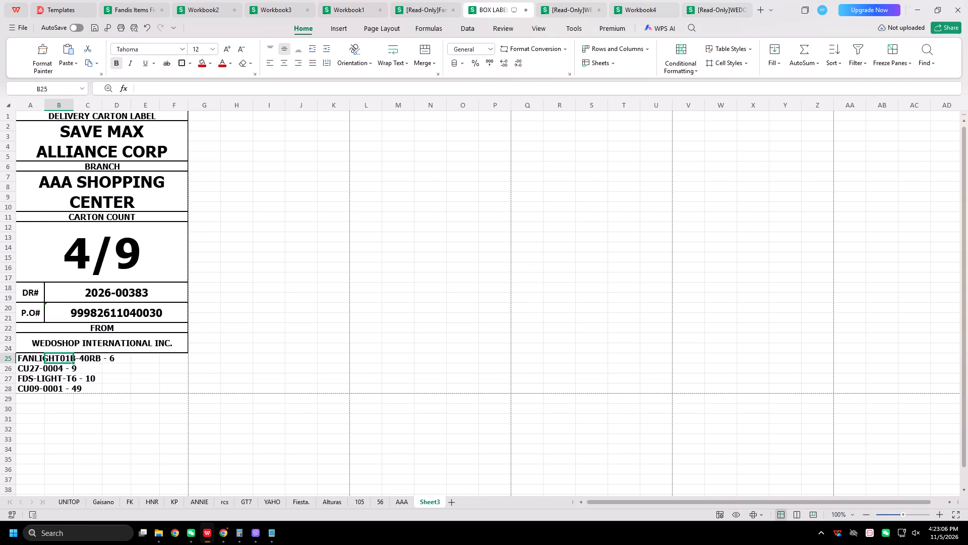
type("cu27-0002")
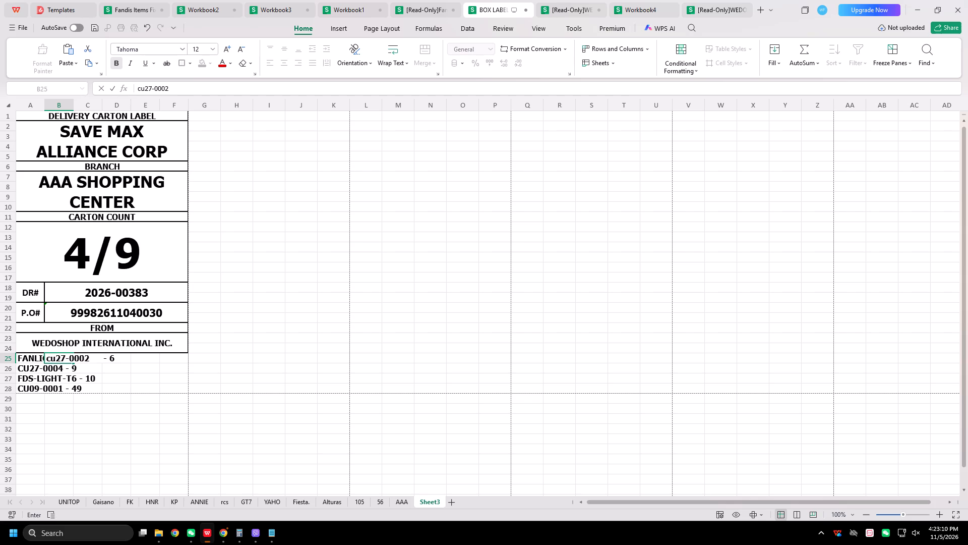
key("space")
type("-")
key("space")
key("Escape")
Replace the item lines in A25 and A26 with CU27-0002 - 10 and FDS-LIGHT-T2 - 22.
key("Left")
type("cu27-0002 - 10")
key("Return")
key("Up")
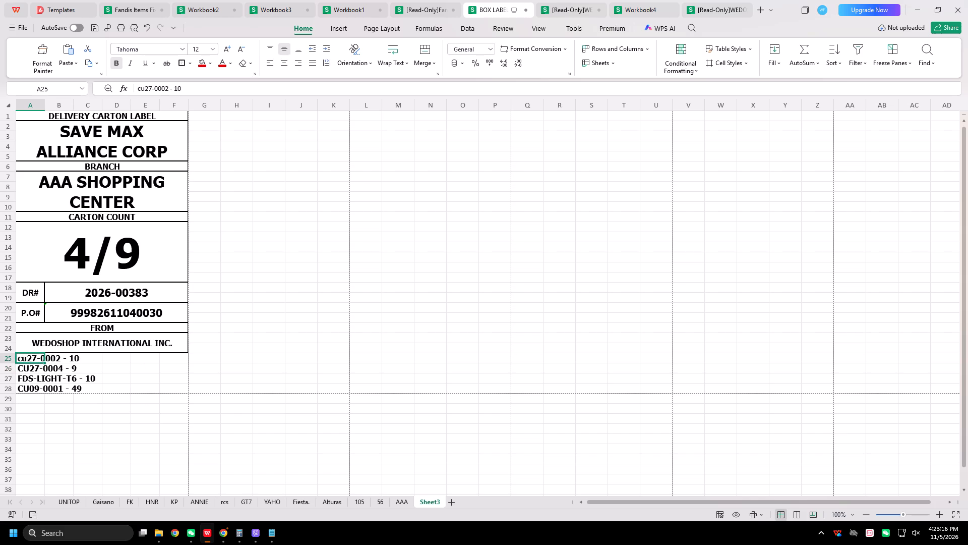
type("CU27-")
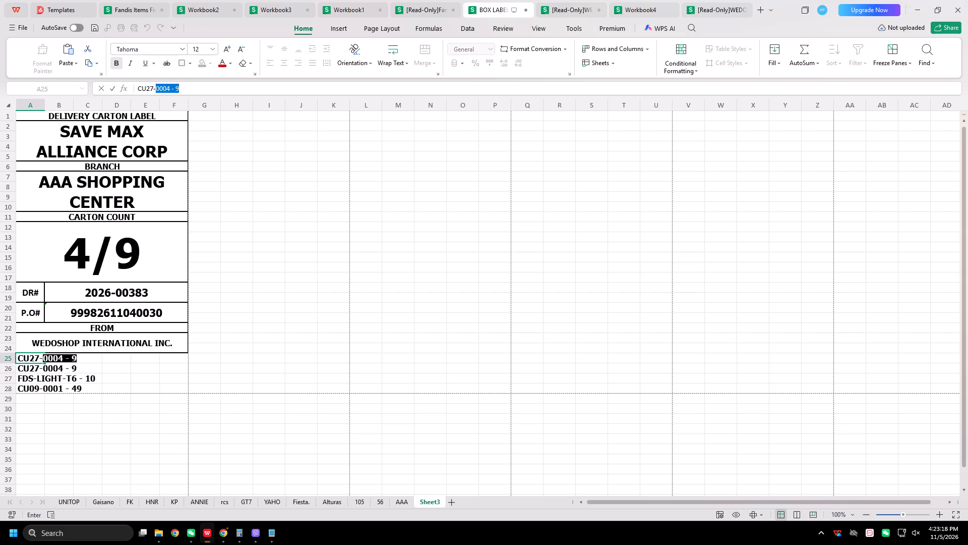
type("0002 - 10")
key("Return")
type("FDS-LIGHT")
type("-T2 - 22")
key("Return")
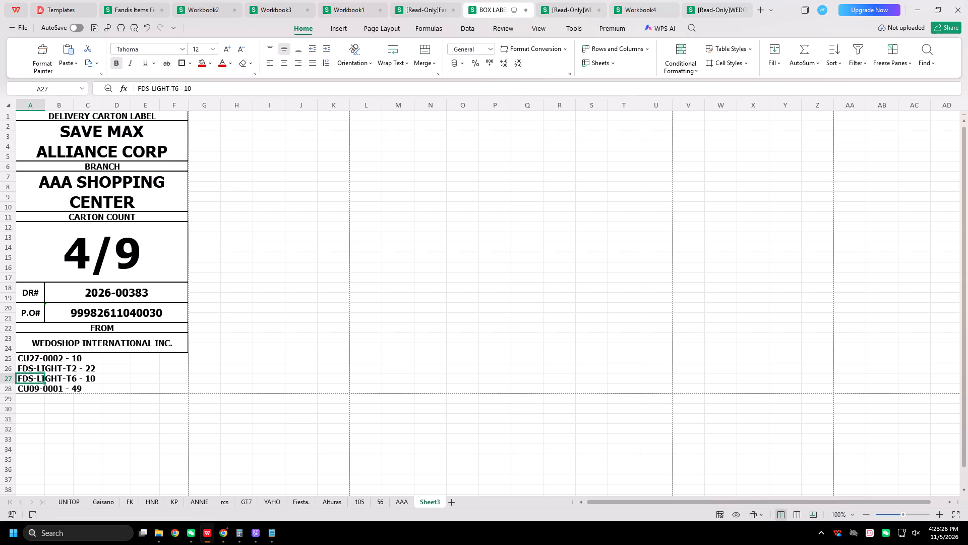
Clear the leftover item lines in A27 and A28.
key("shift+Down")
key("Delete")
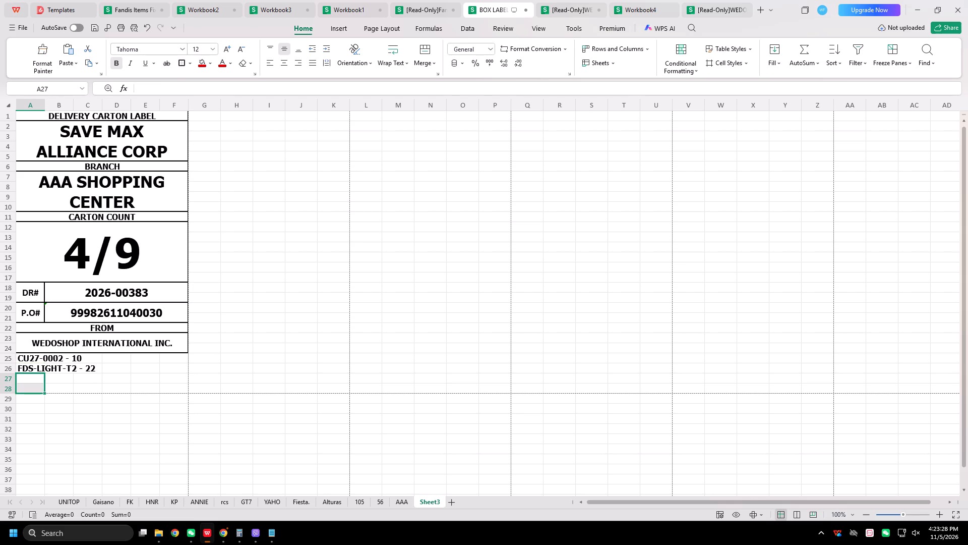
Print the 4/9 carton label from the print preview and return to the sheet.
left_click(276, 244)
left_click(135, 33)
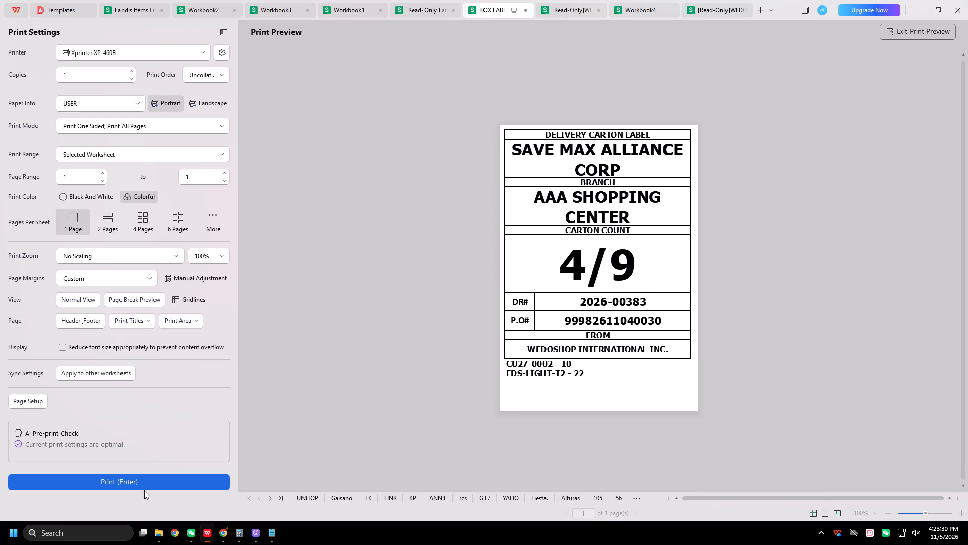
left_click(141, 480)
key("Escape")
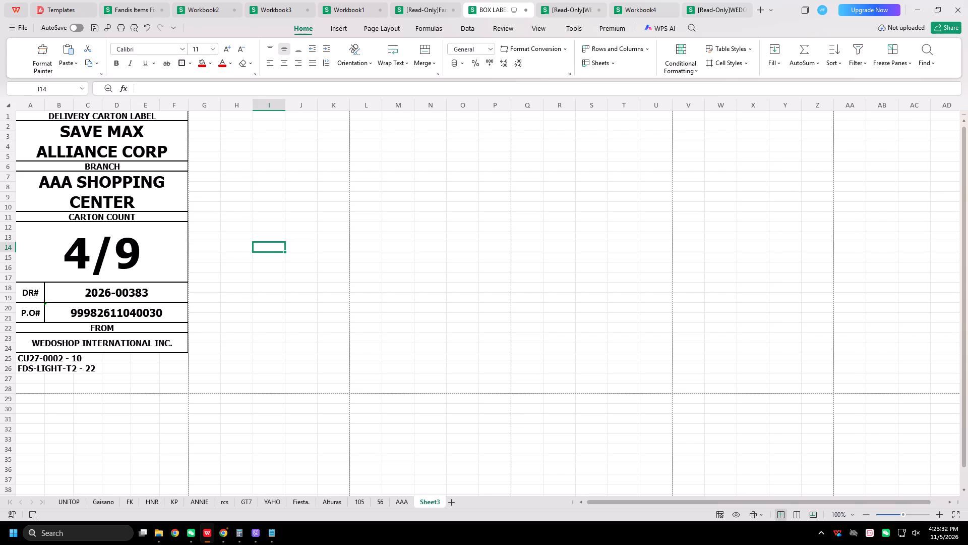
Set the carton count on the label to 5/9.
left_click(78, 255)
type("5/9")
key("Return")
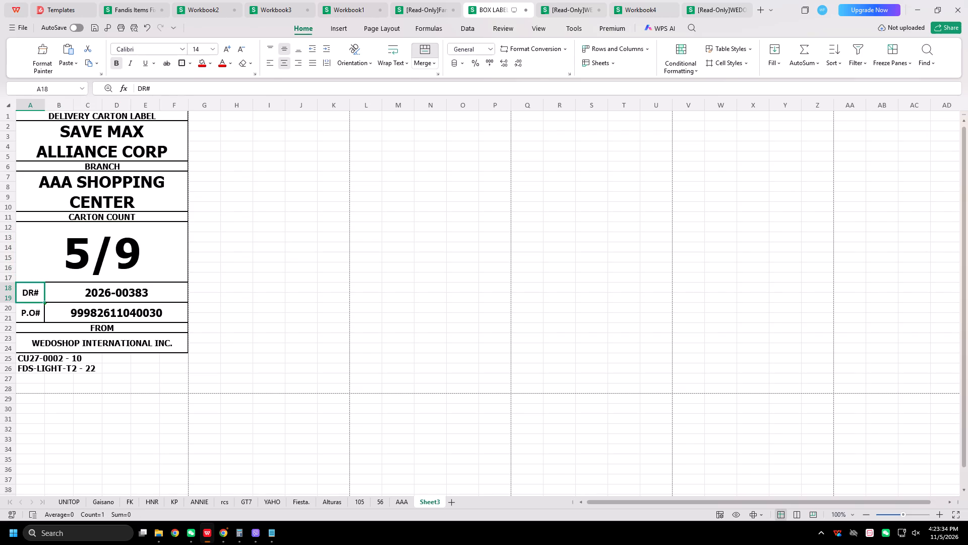
Enter FANLIGHT01W - 10, FANLIGHT01-40RB - 10 and FANLIGHT01B-40RB - 4 as the item lines in A25 to A27.
key("Return")
key("Return")
key("Return")
key("Return")
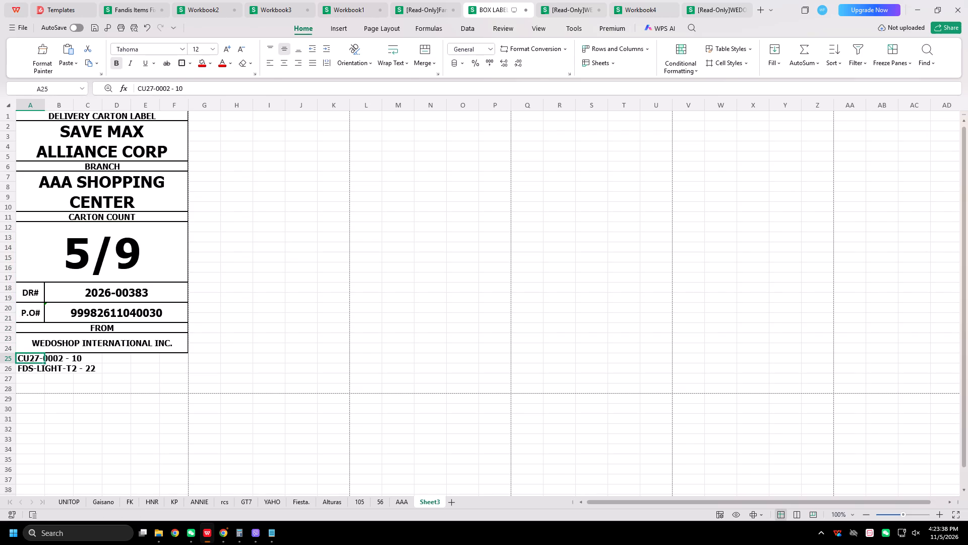
type("FANLIGHT01W")
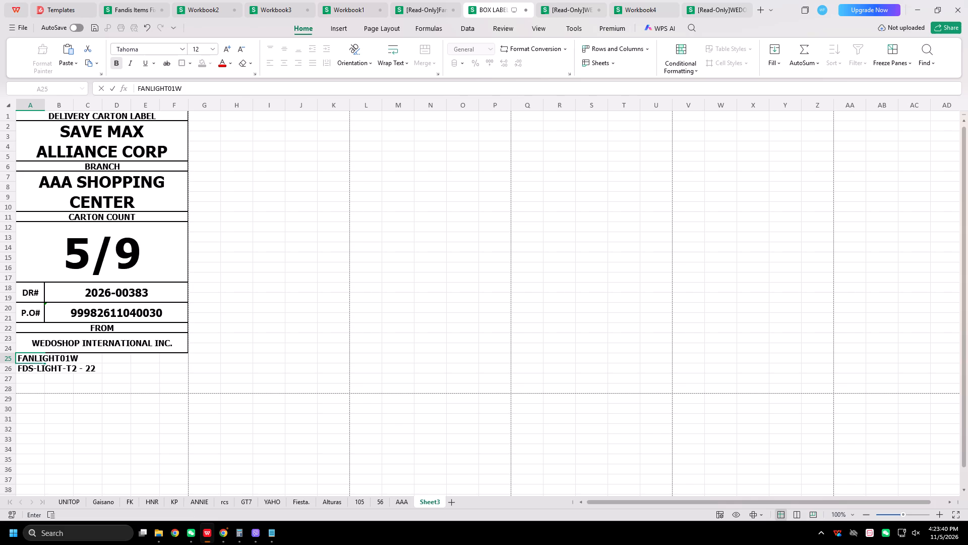
key("space")
type("- 10")
key("Return")
type("FANLIGHT01")
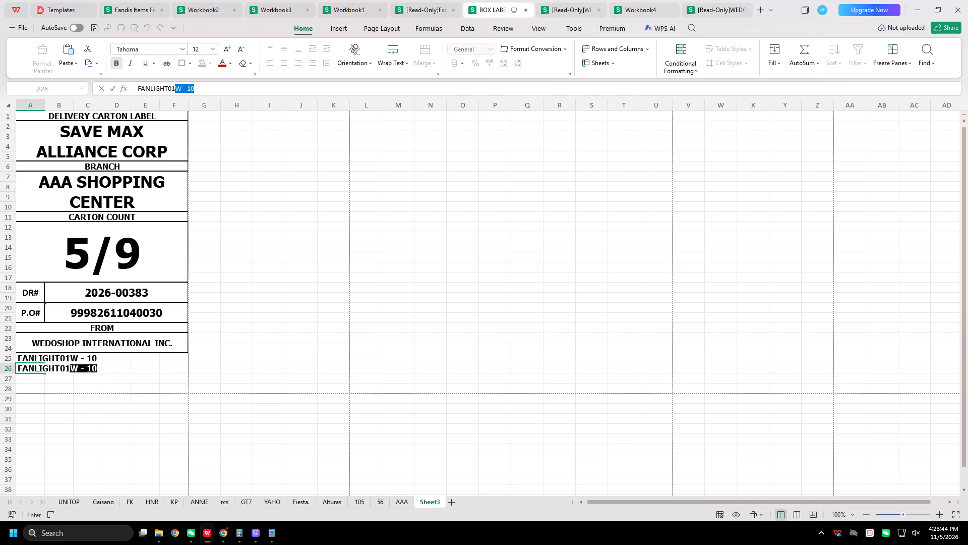
type("-40RB - 10")
key("Return")
type("FANLIGHT")
type("01B-40RB - 4")
key("Return")
Print the 5/9 carton label from the print preview and return to the sheet.
left_click(131, 26)
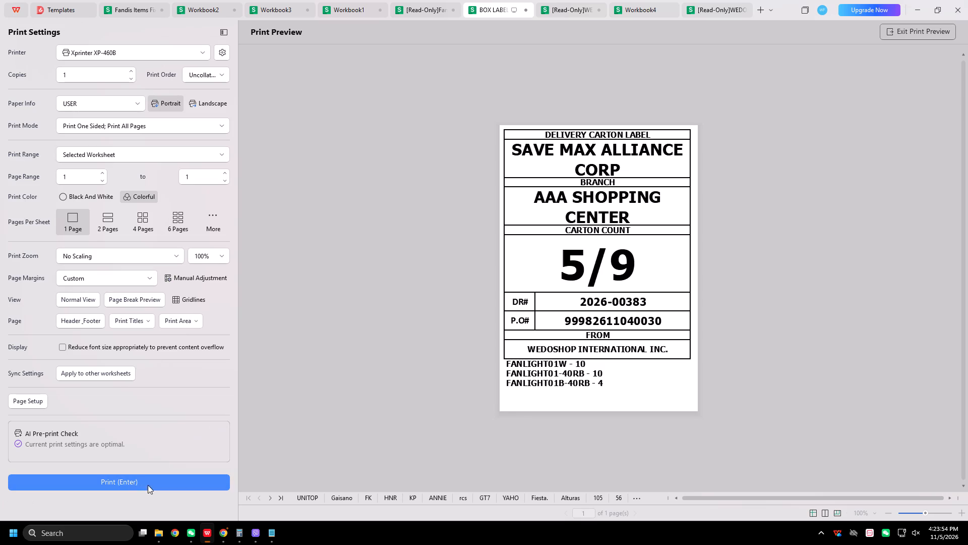
left_click(141, 487)
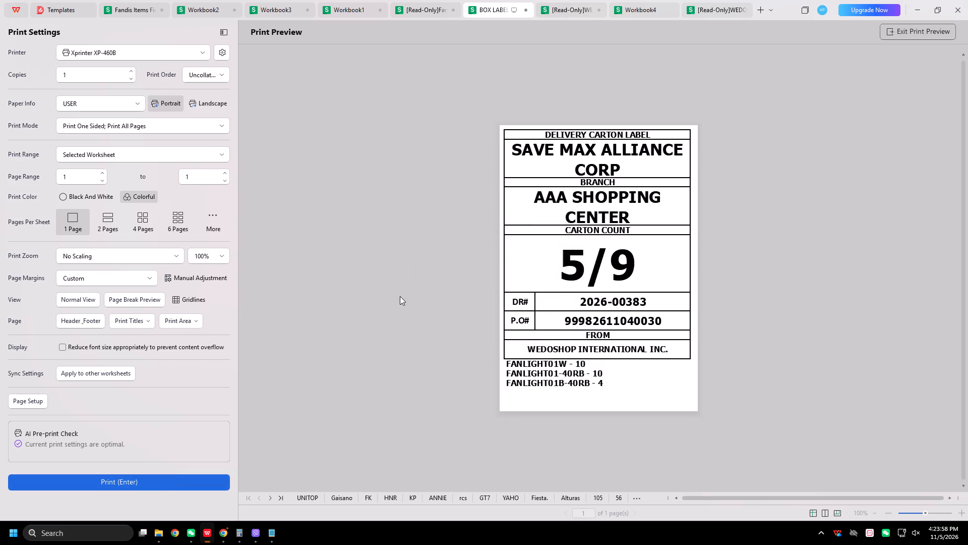
key("Escape")
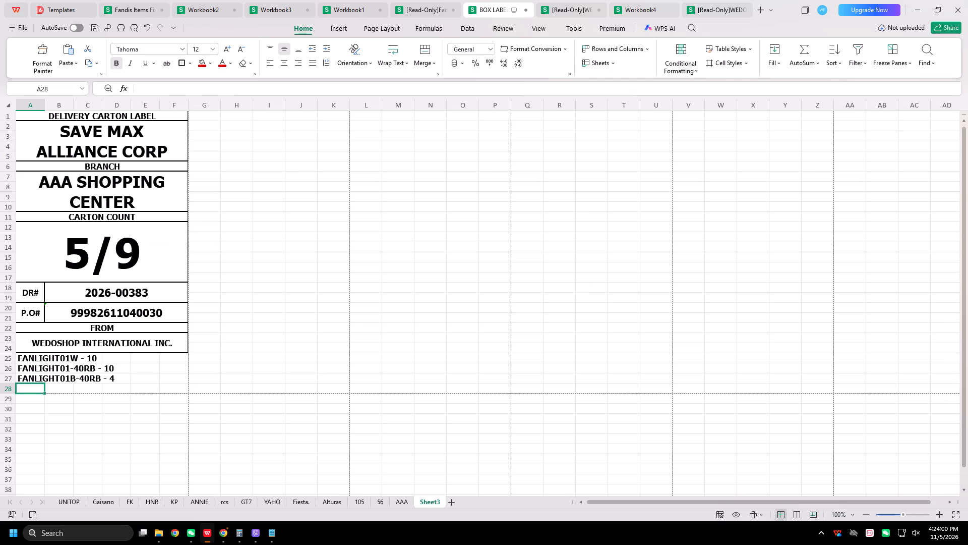
Copy the code STOVE167-10-BLACK from B22 of the read-only order workbook into BOX LABEL's A25 and append - 10.
left_click(559, 4)
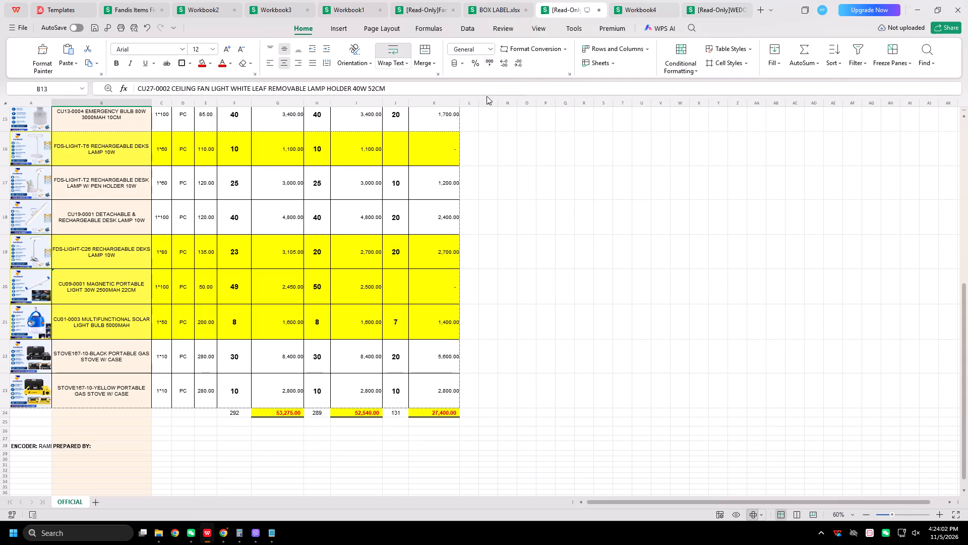
double_click(79, 361)
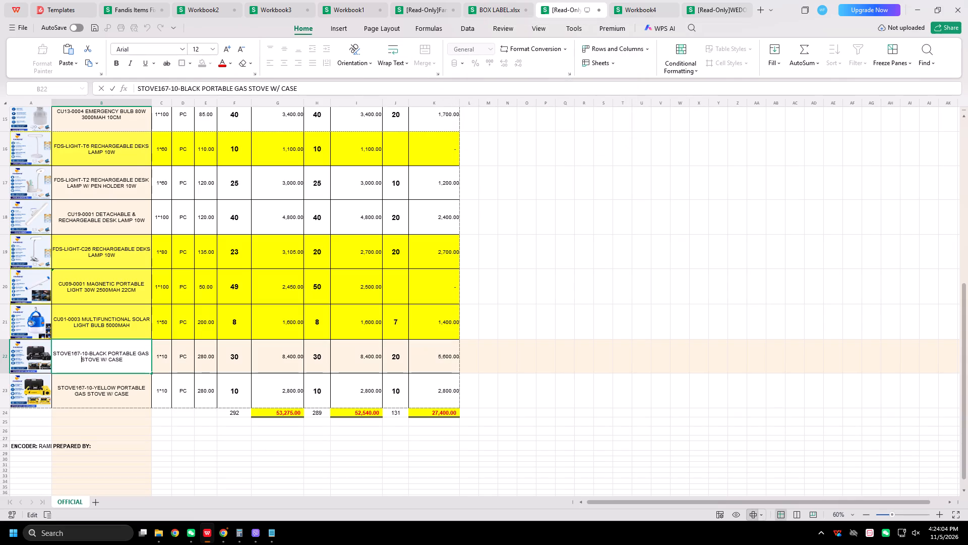
left_click_drag(106, 351, 54, 351)
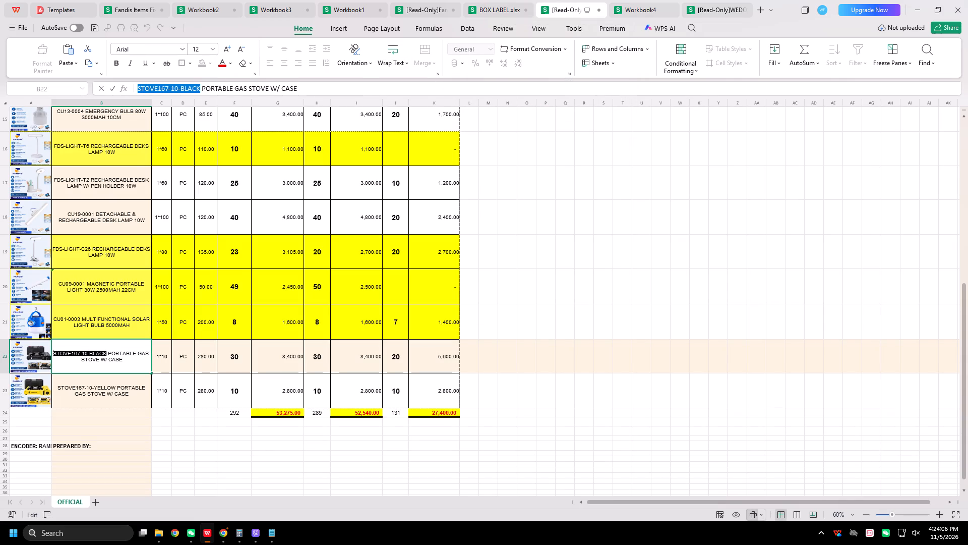
left_click_drag(54, 351, 53, 351)
key("ctrl+c")
left_click(495, 2)
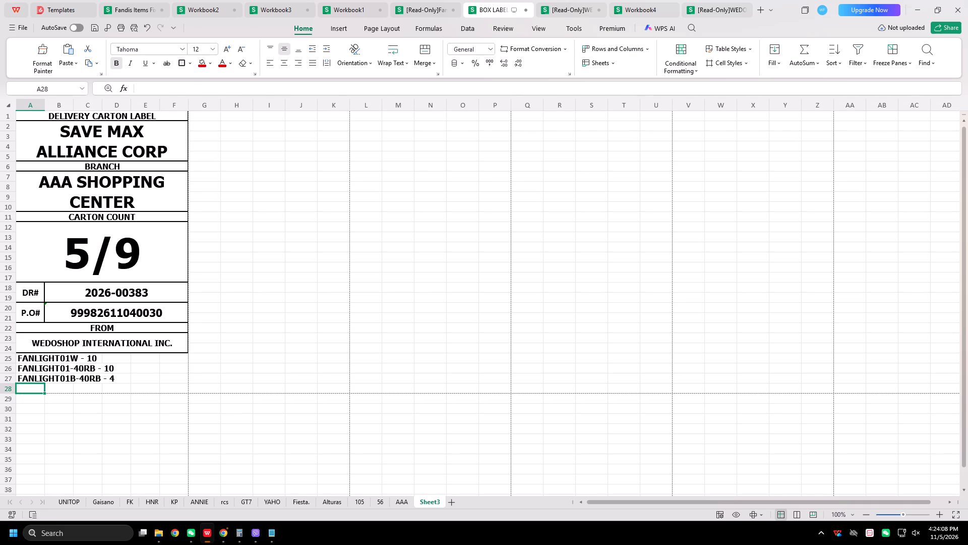
double_click(27, 358)
key("ctrl+a")
key("ctrl+v")
key("space")
type("-")
key("space")
type("10")
key("Return")
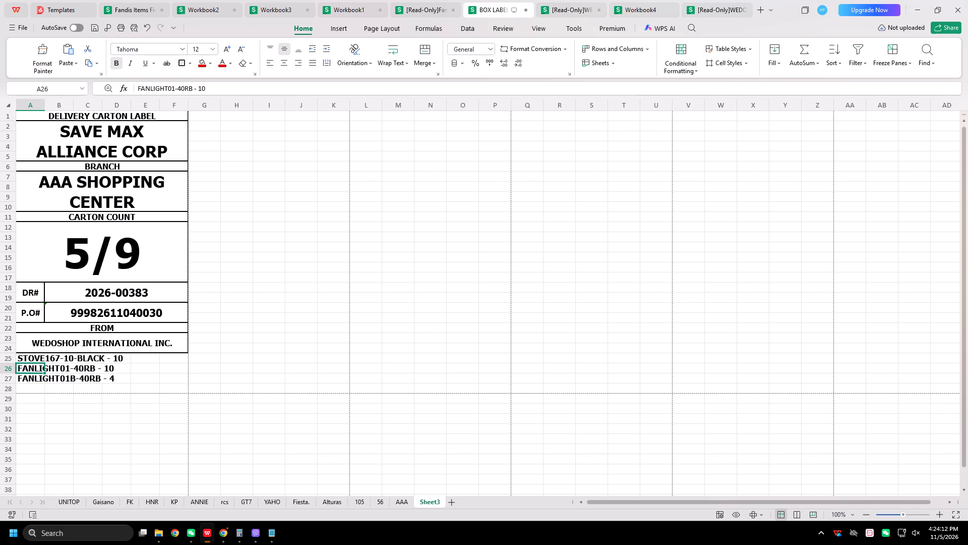
Clear the remaining FANLIGHT item lines in A26 and A27.
key("Delete")
key("Down")
key("Delete")
key("Up")
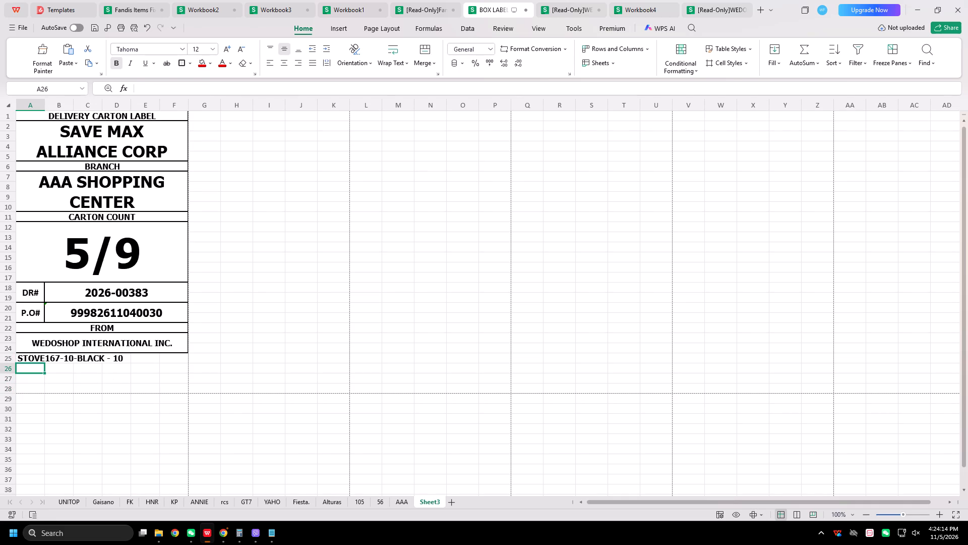
Set the carton count to 6/9 and print the label on the Xprinter XP-460B.
left_click(84, 255)
type("6/9")
key("Return")
key("ctrl+p")
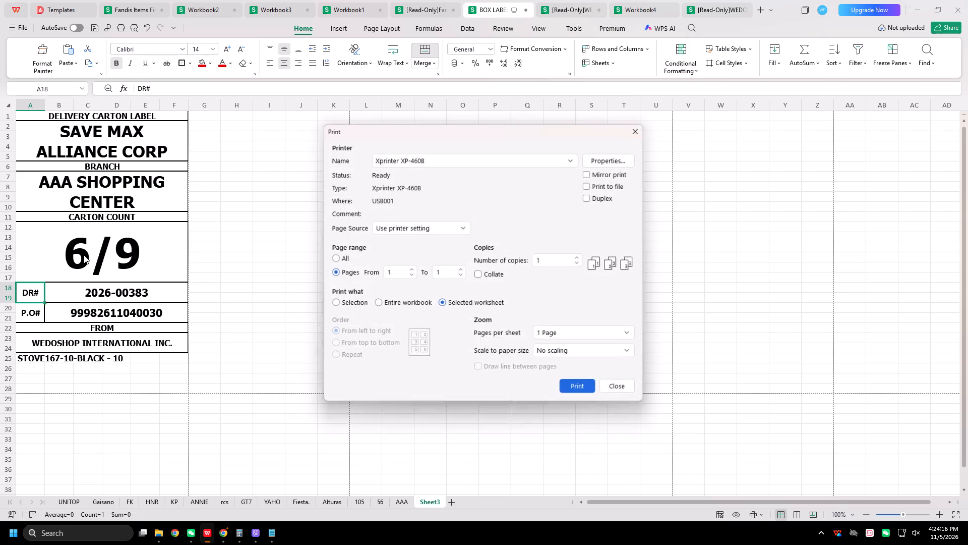
key("Return")
Set the carton count to 7/9 and print the label with the same item line.
left_click(98, 258)
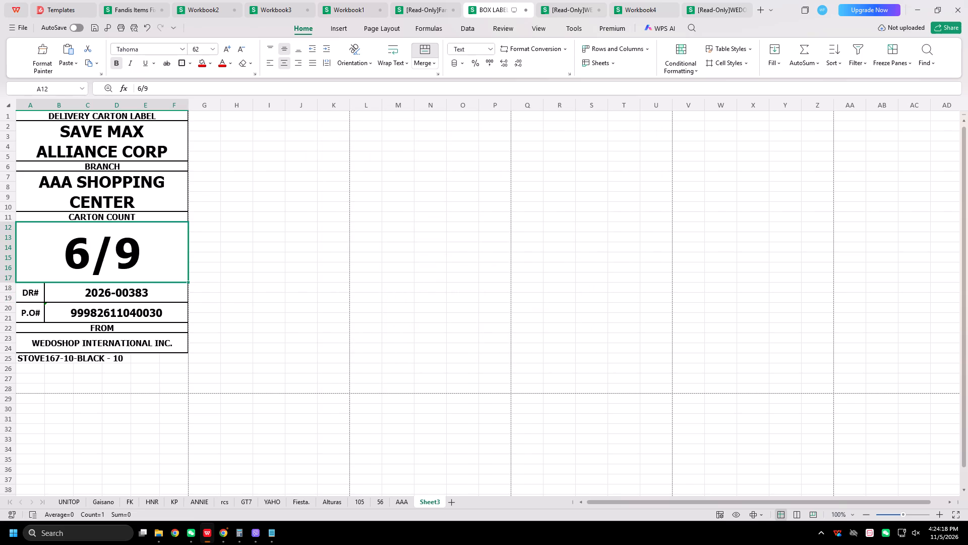
type("7/9")
key("Return")
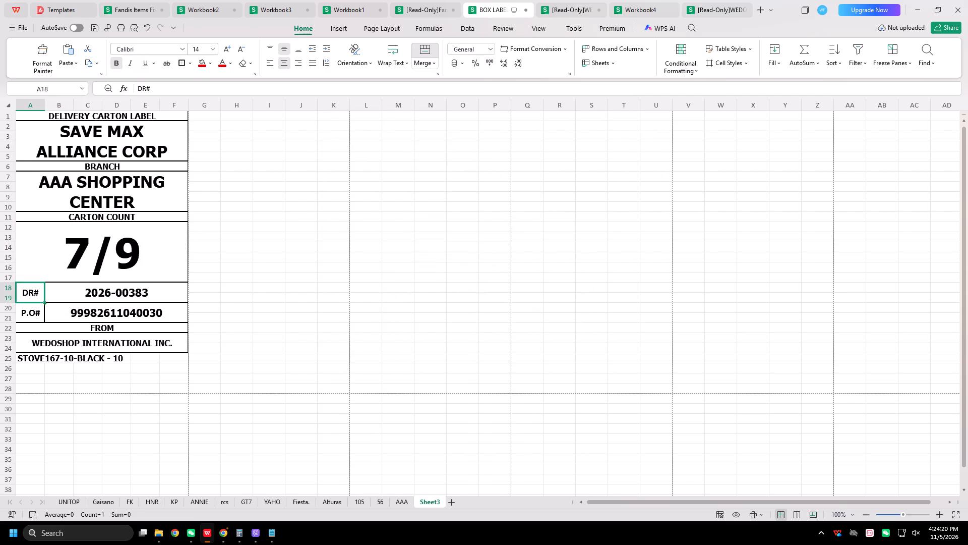
key("ctrl+p")
key("Return")
Check the stove rows in the order workbook, set BOX LABEL's carton count to 8/9 and print the label.
left_click(570, 12)
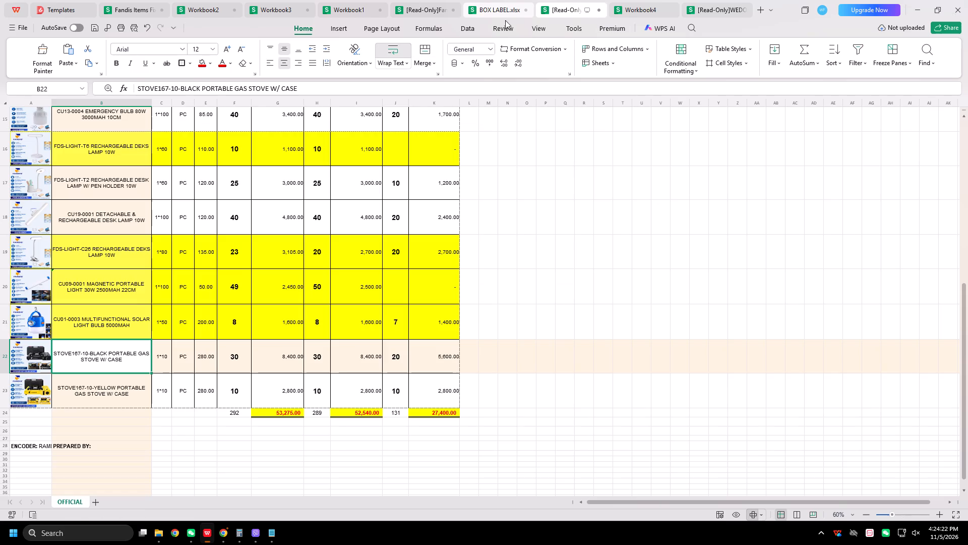
left_click(474, 9)
left_click(89, 249)
type("8/9")
key("Return")
key("ctrl+p")
key("Return")
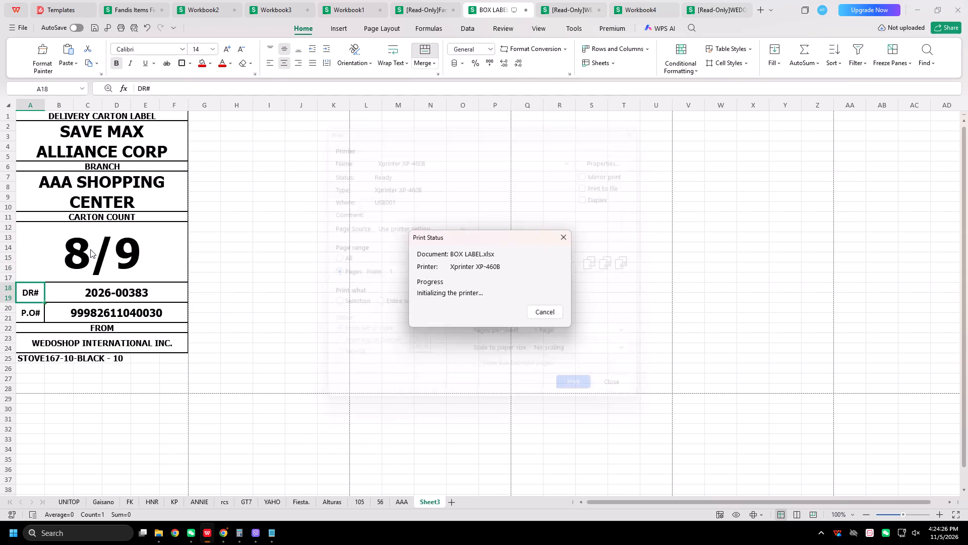
Set the carton count on the label to 9/9.
left_click(87, 249)
type("9/9")
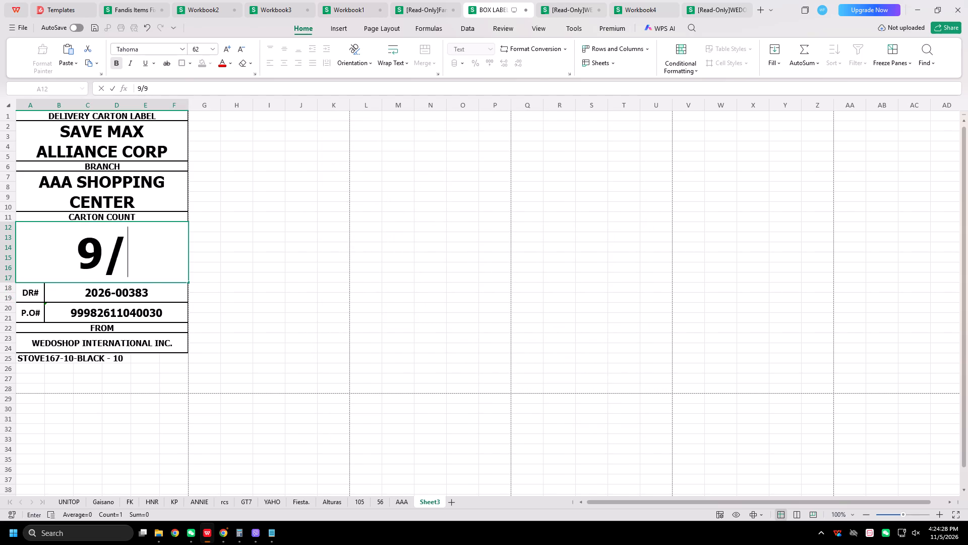
key("Return")
Change the color in the item line beneath the 9/9 label so it reads STOVE167-10-YELLOW - 10.
key("Return")
key("Return")
key("Return")
key("Return")
triple_click(184, 82)
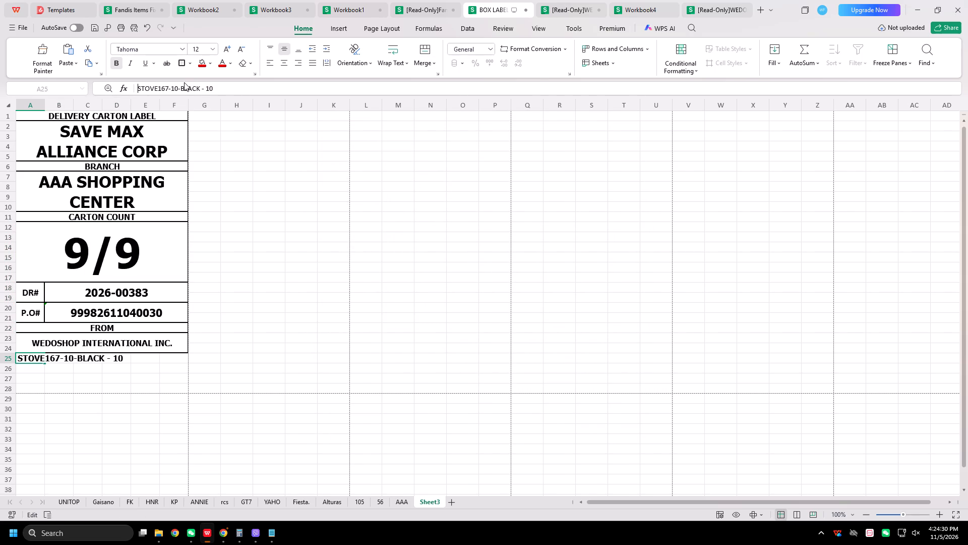
key("Right")
key("Left")
key("Left")
key("Left")
key("Left")
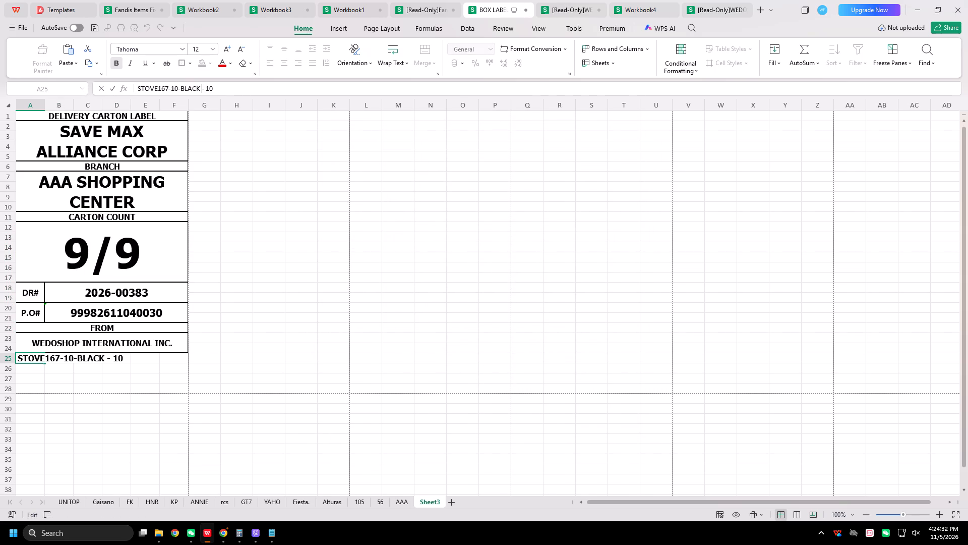
key("Left")
key("shift+Left")
key("shift+Left")
key("shift+Left")
key("shift+Left")
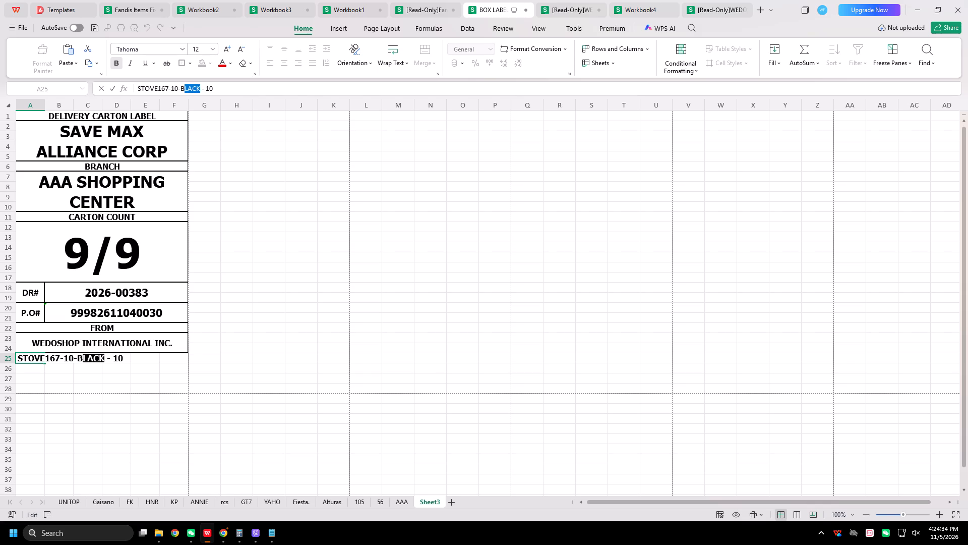
key("shift+Left")
type("YELLOW")
key("Return")
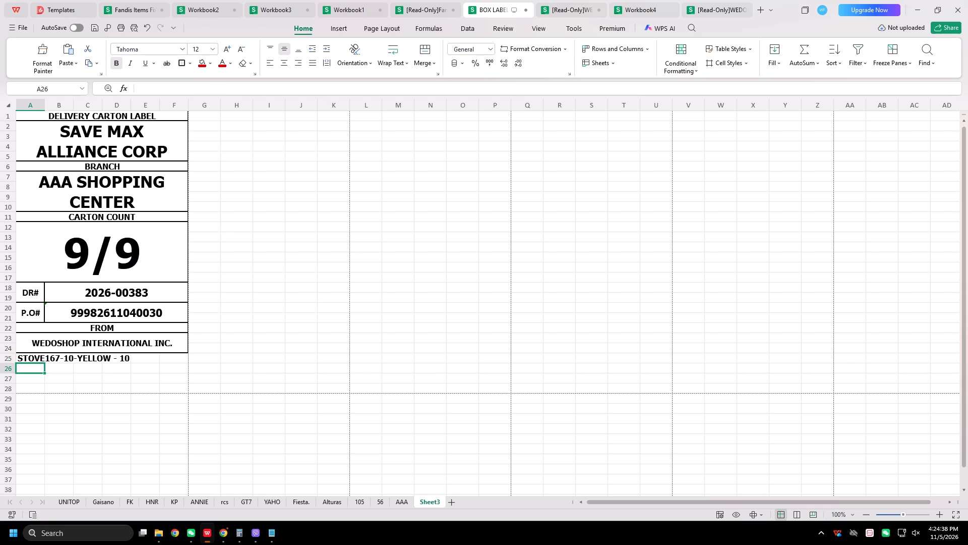
Print the 9/9 carton label on the Xprinter XP-460B, one copy of page 1.
key("ctrl+p")
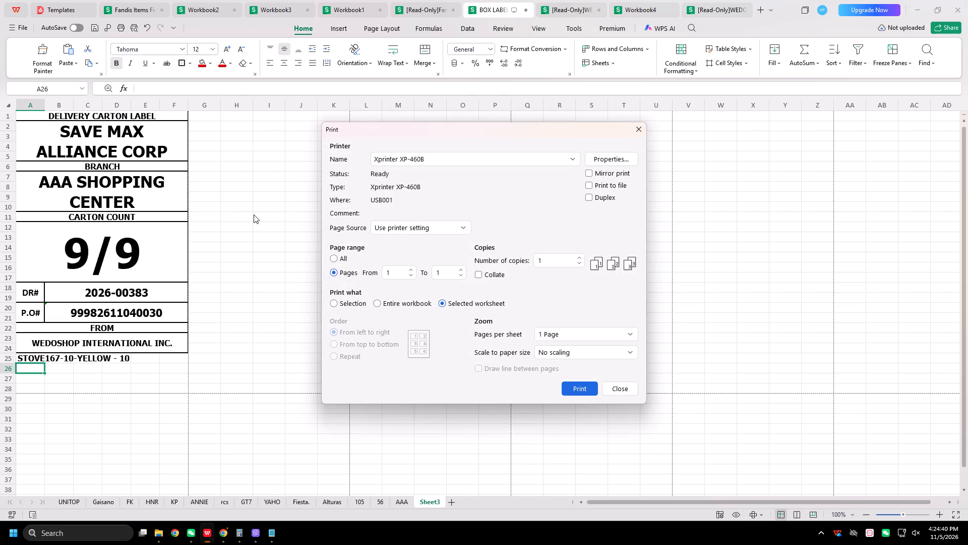
key("Return")
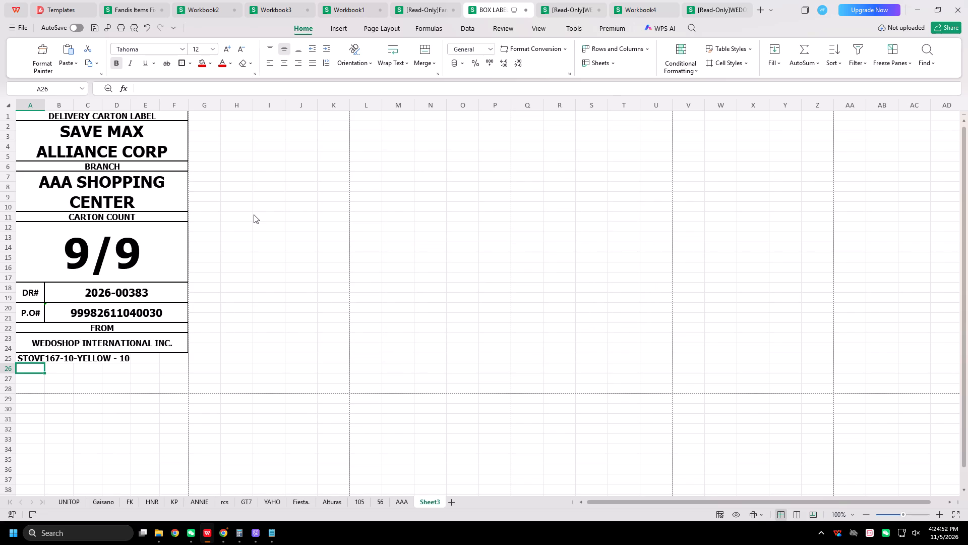
Check the black and yellow STOVE167-10 quantities in the last quantity column of the order workbook.
left_click(555, 0)
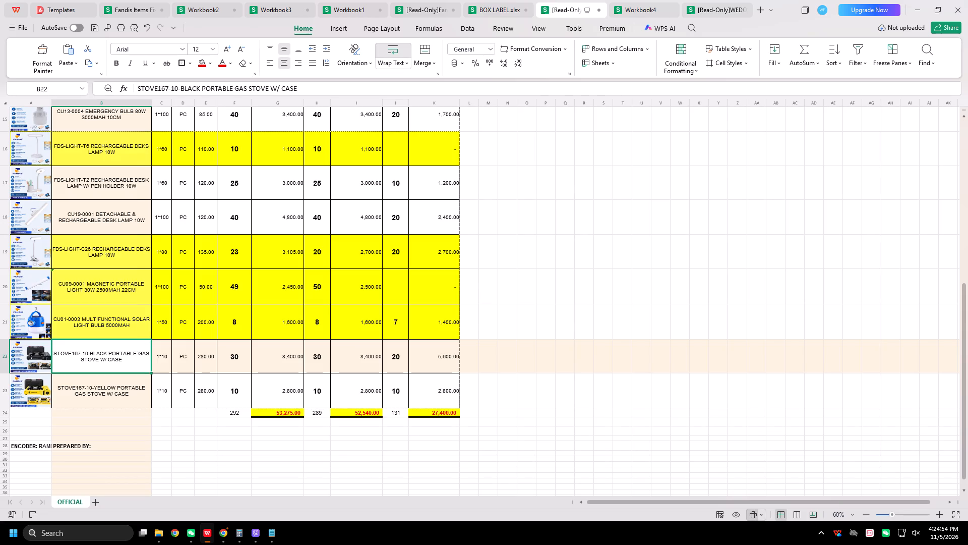
left_click(396, 361)
left_click(397, 394)
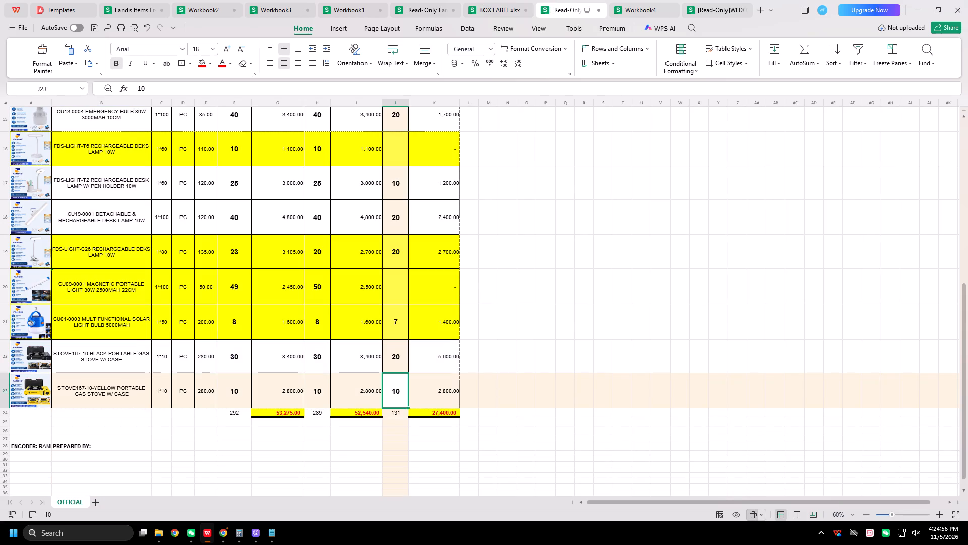
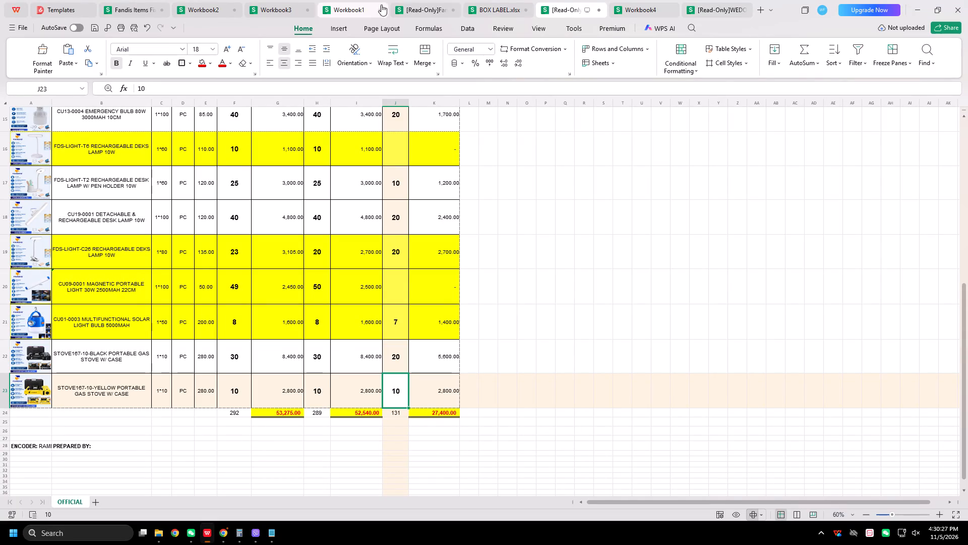
Return to the BOX LABEL workbook to view the 9/9 carton label on Sheet3.
left_click(502, 4)
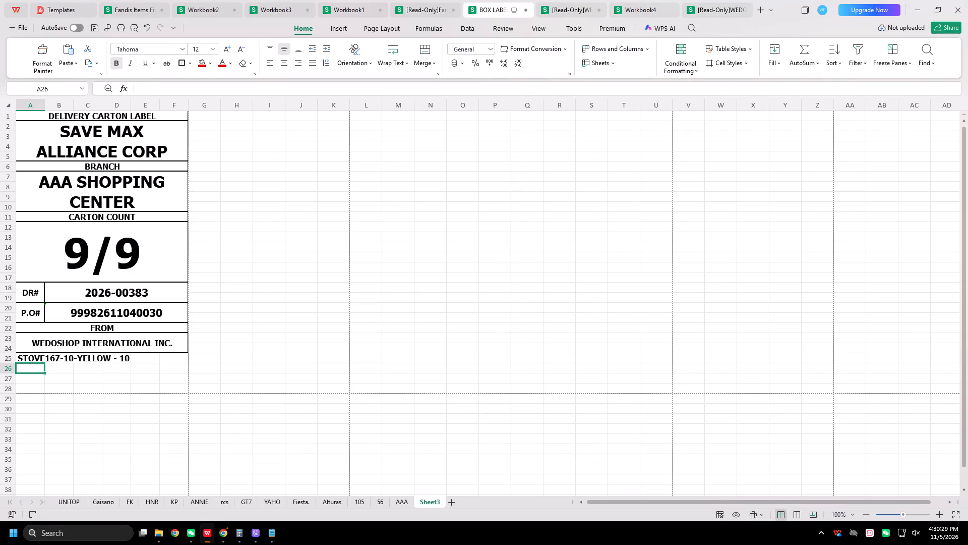
Switch from the BOX LABEL workbook to the WeChat conversation window.
scroll(142, 195, "up", 4)
key("alt+Tab")
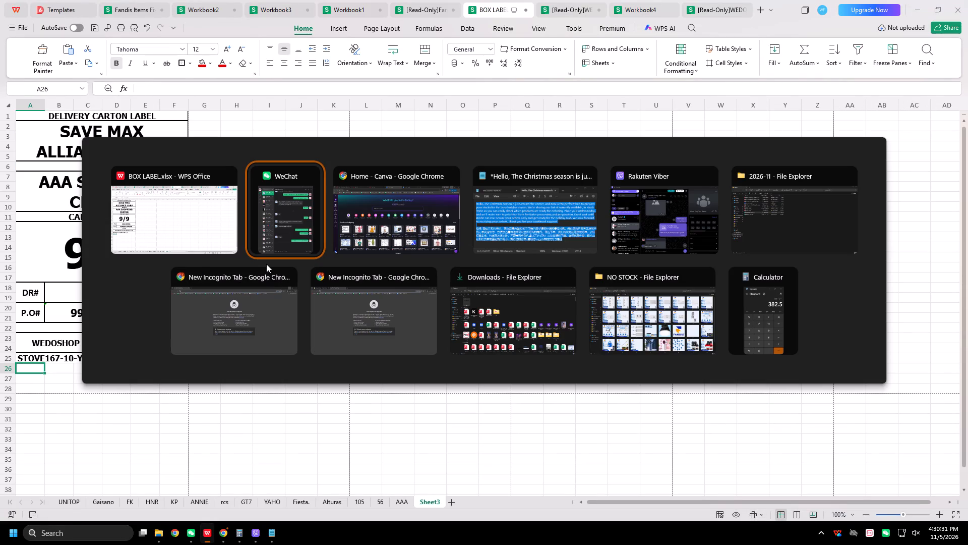
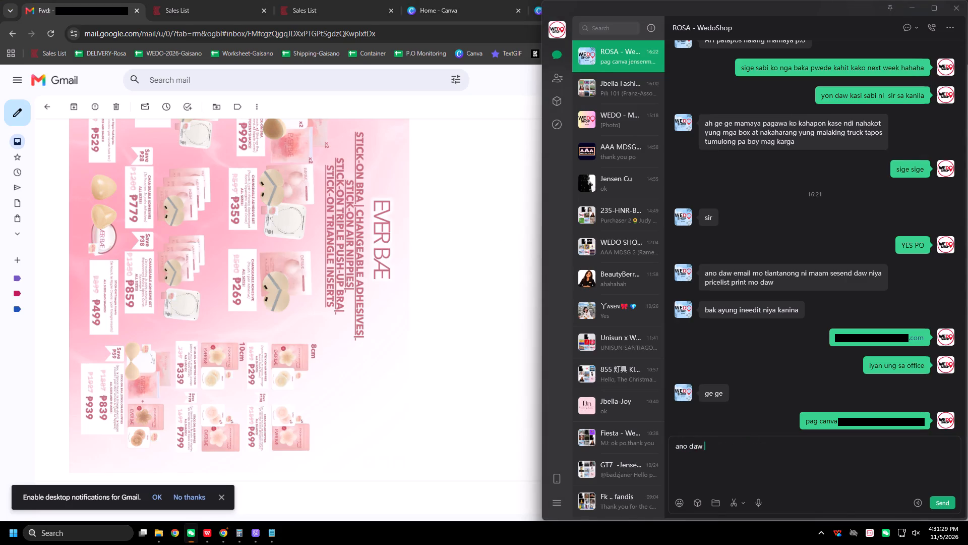
Finish and send the message "ano daw size nitong picture" in the ROSA - WedoShop chat.
type("size nito")
type("ng picture")
key("Return")
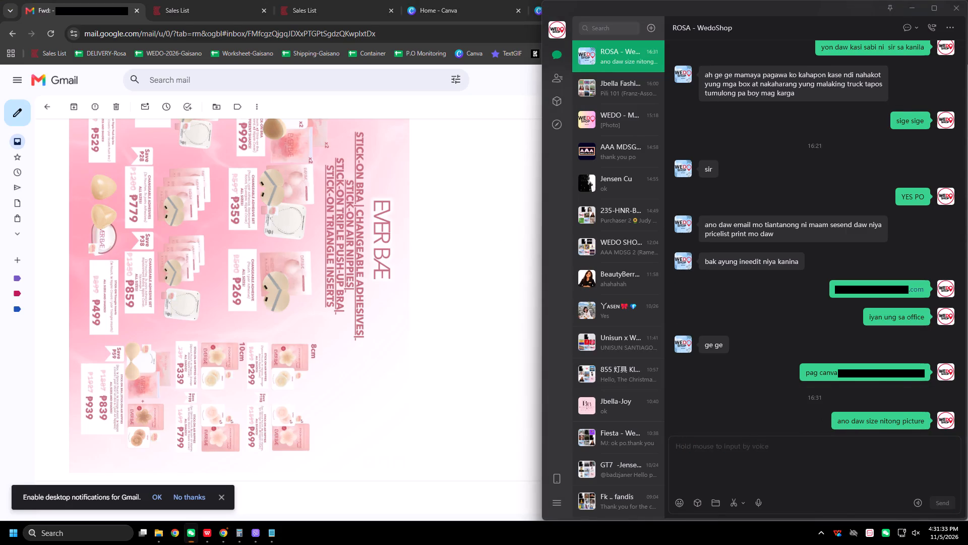
Start a follow-up message with "i mean" in the same chat.
type("i mean")
key("space")
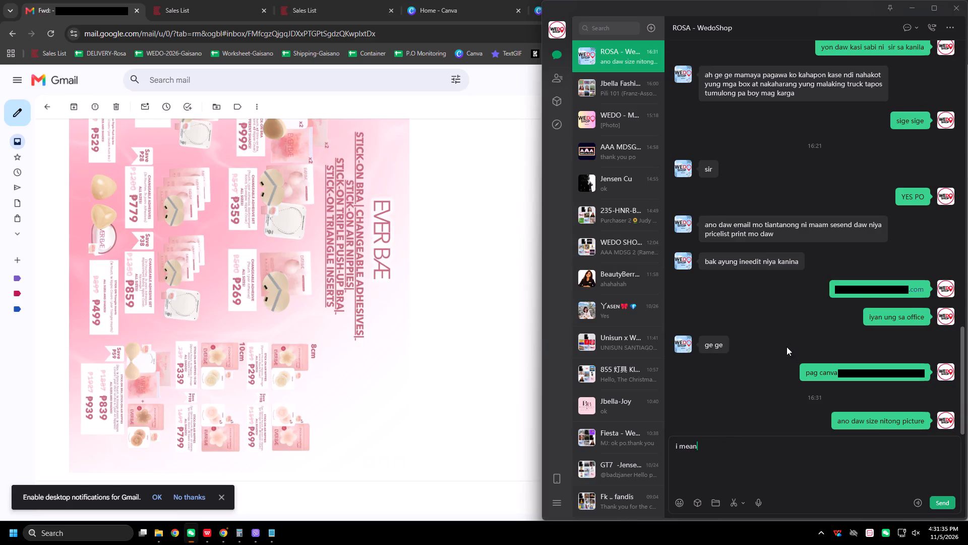
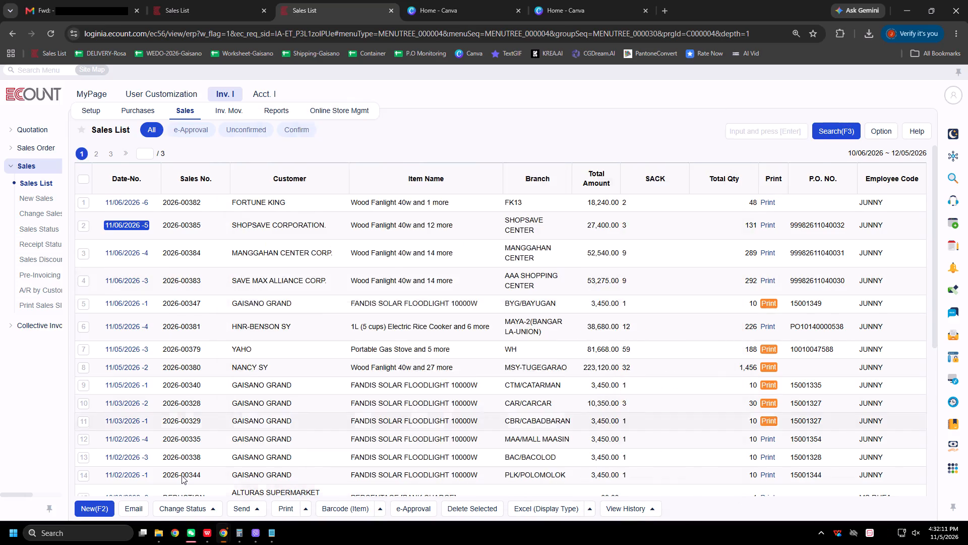
Switch to Weixin and reply "okie" in the ROSA - WedoShop chat.
left_click(191, 538)
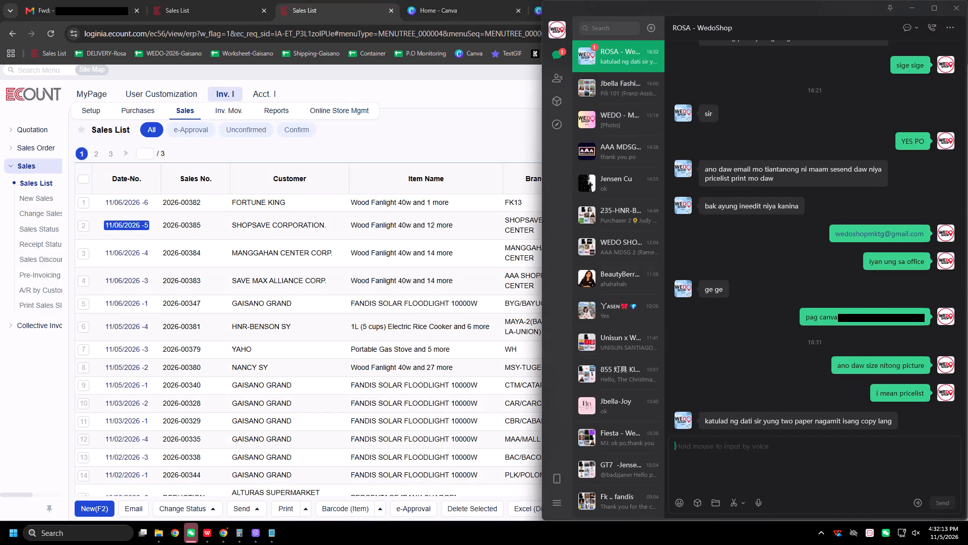
left_click(826, 461)
type("okie")
key("Return")
key("alt+Tab")
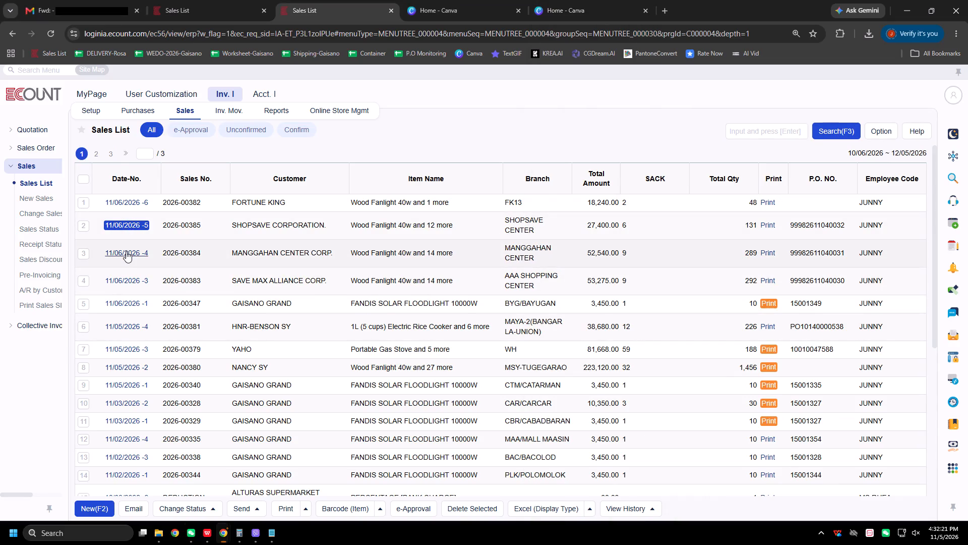
left_click_drag(848, 254, 790, 259)
key("ctrl+c")
key("alt+Tab")
key("alt+Tab")
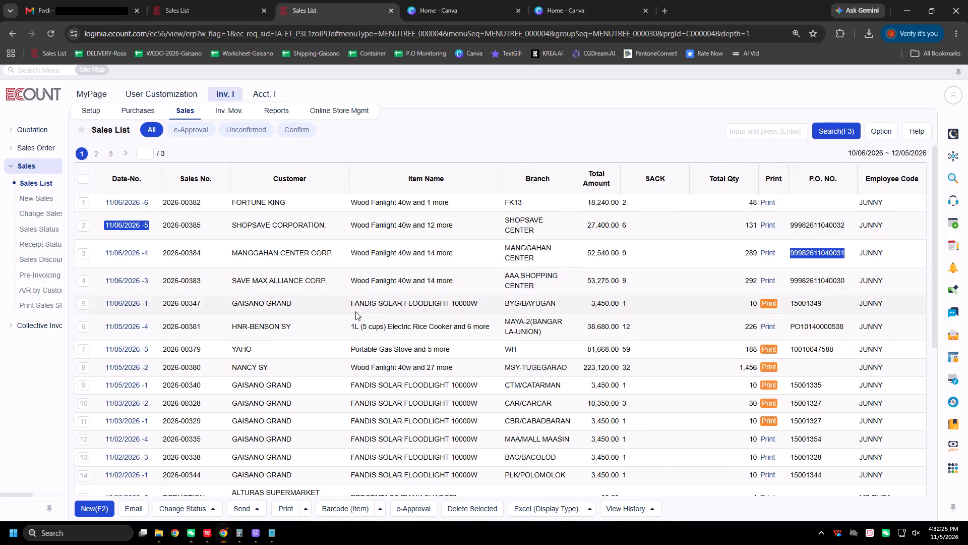
key("alt+Tab")
key("alt+Tab")
double_click(116, 313)
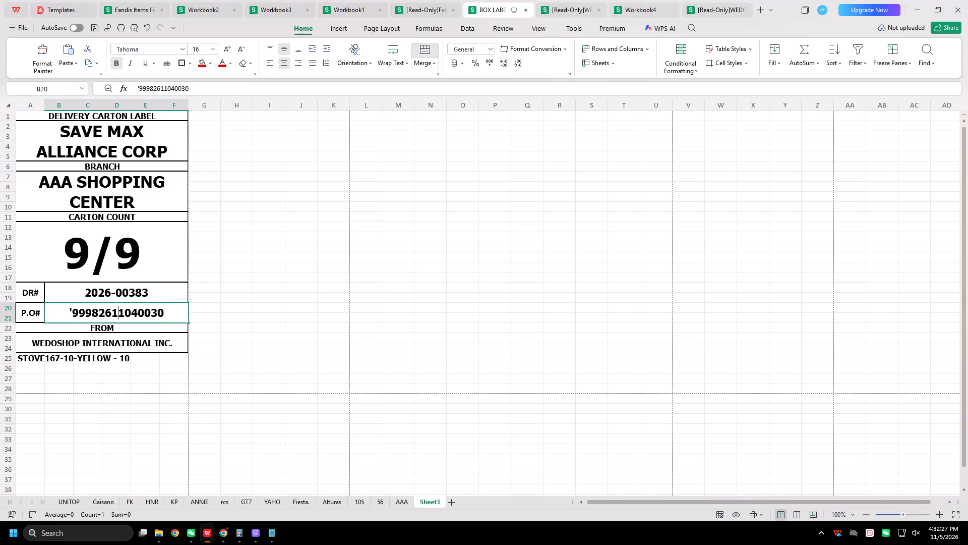
key("ctrl+a")
key("ctrl+v")
Change the carton label's DR# to 2026-00384.
left_click(166, 294)
key("alt+Tab")
key("alt+Tab")
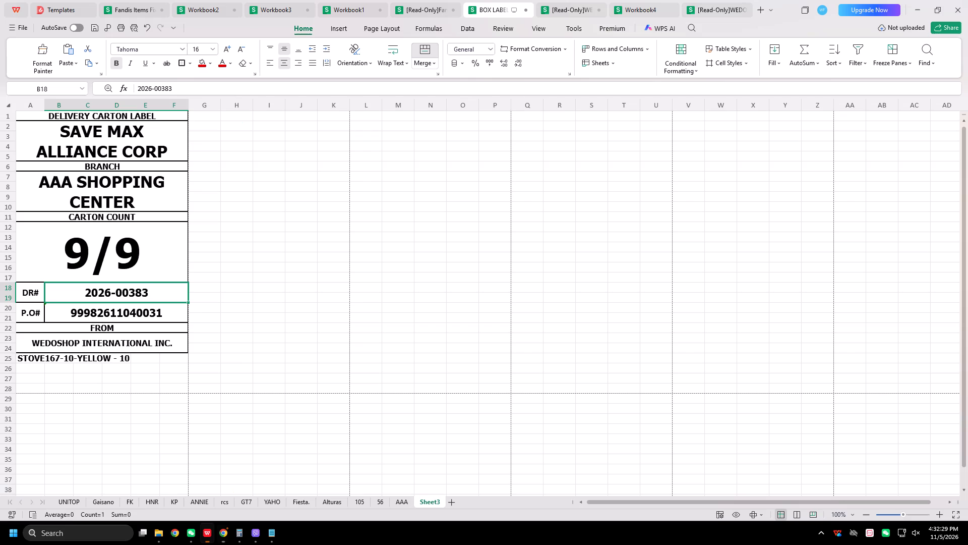
double_click(169, 294)
key("BackSpace")
key("4")
key("Return")
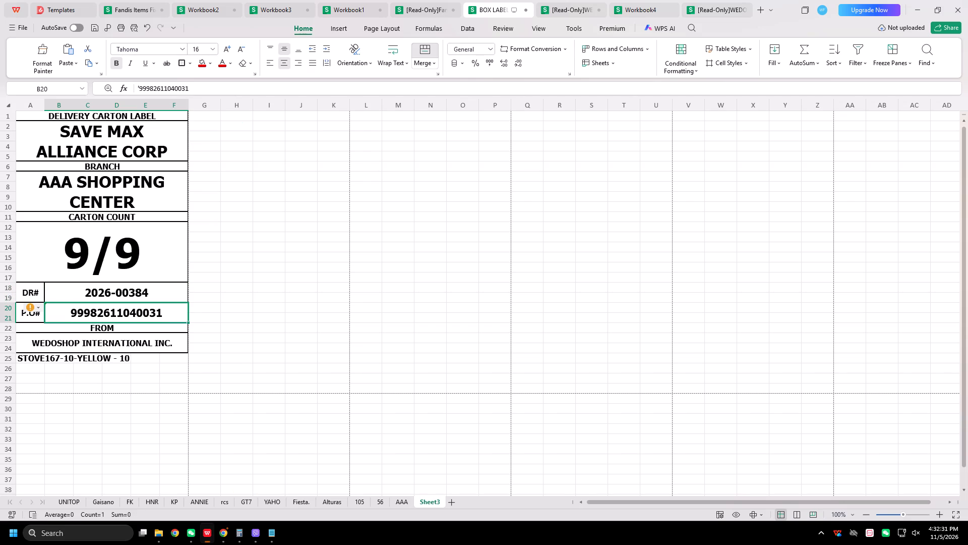
Replace the carton label's customer name with MANGGAHAN CENTER CORP. copied from the Sales List.
left_click(121, 190)
key("alt+Tab")
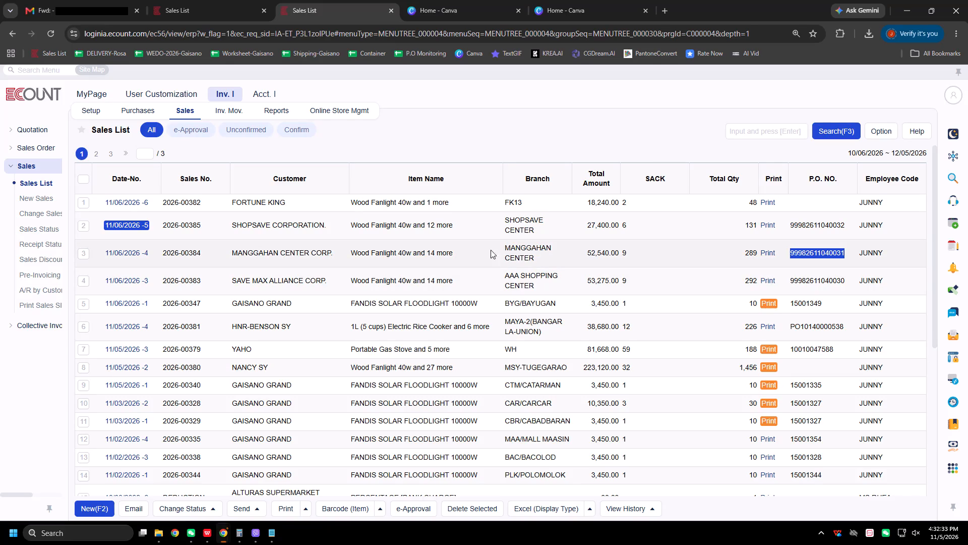
left_click_drag(335, 253, 232, 256)
key("ctrl+c")
key("alt+Tab")
double_click(110, 137)
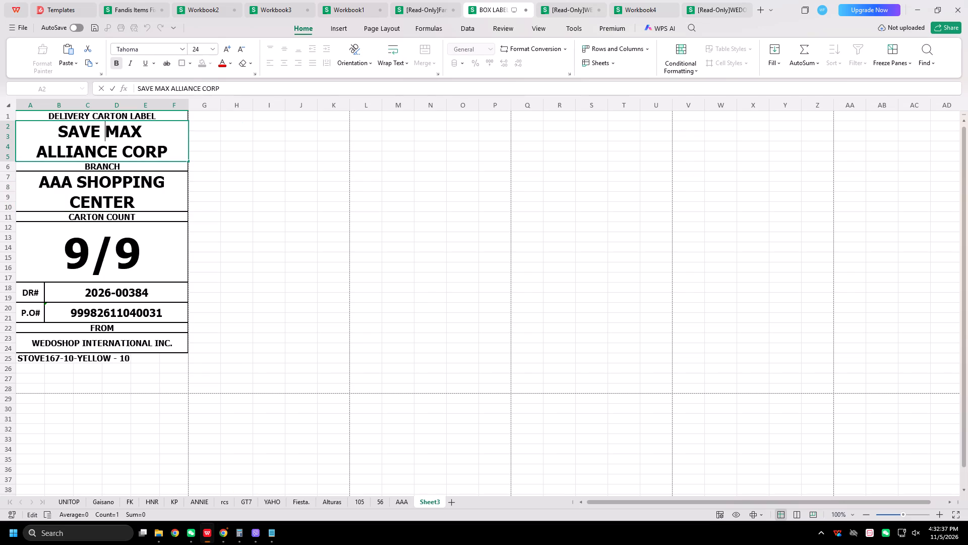
key("ctrl+a")
key("ctrl+v")
left_click(137, 196)
Replace the carton label's branch name with MANGGAHAN CENTER.
key("alt+Tab")
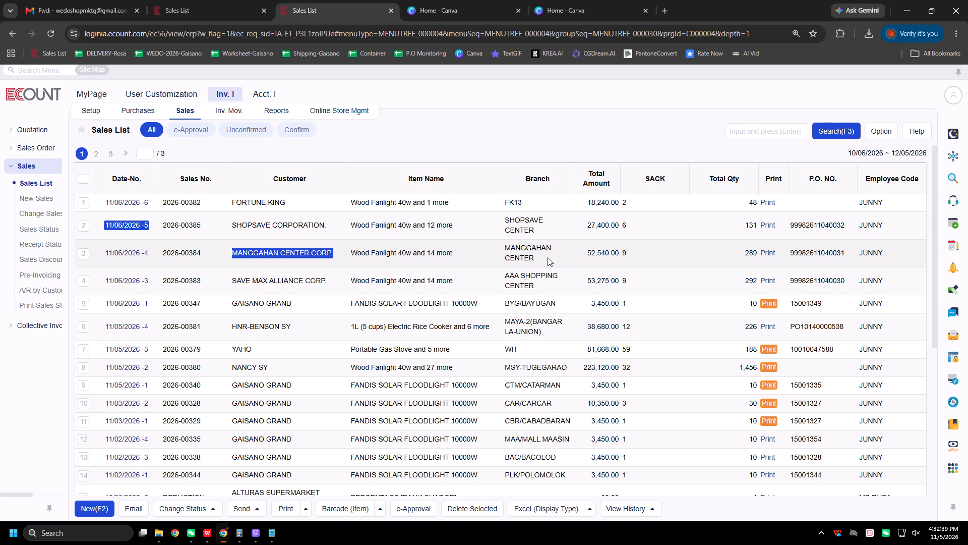
left_click_drag(547, 258, 505, 249)
key("ctrl+c")
key("alt+Tab")
double_click(124, 198)
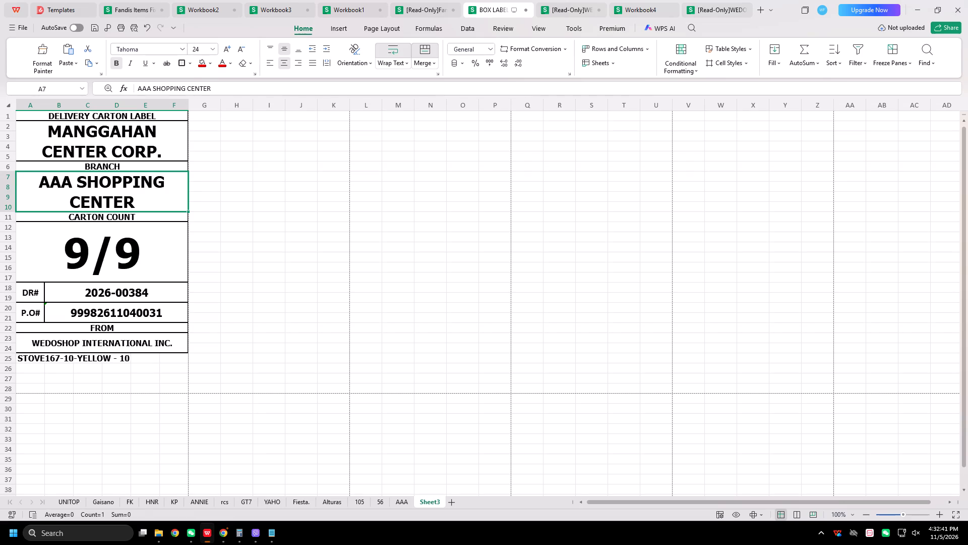
key("ctrl+a")
key("ctrl+v")
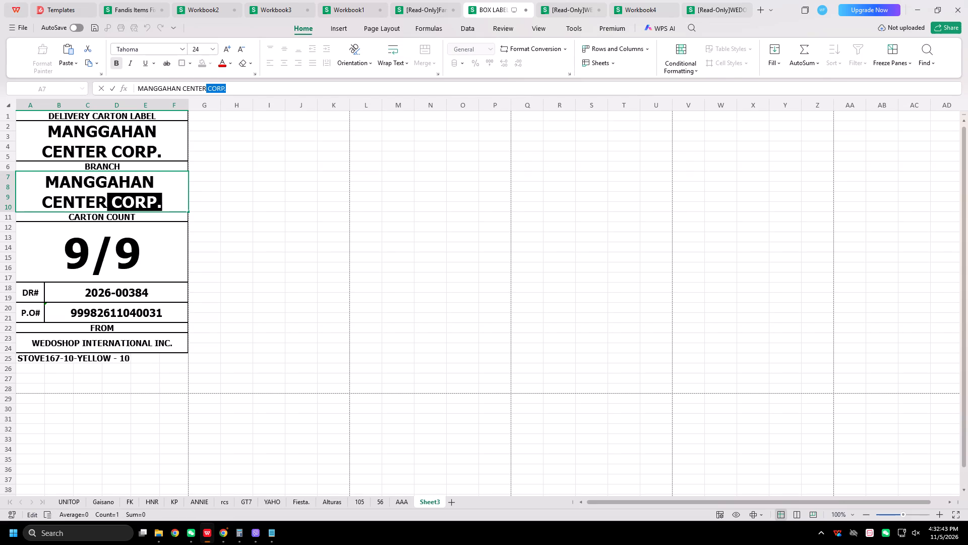
key("BackSpace")
Remove the trailing period from the carton label's customer name so it reads MANGGAHAN CENTER CORP.
double_click(167, 157)
key("BackSpace")
left_click(273, 217)
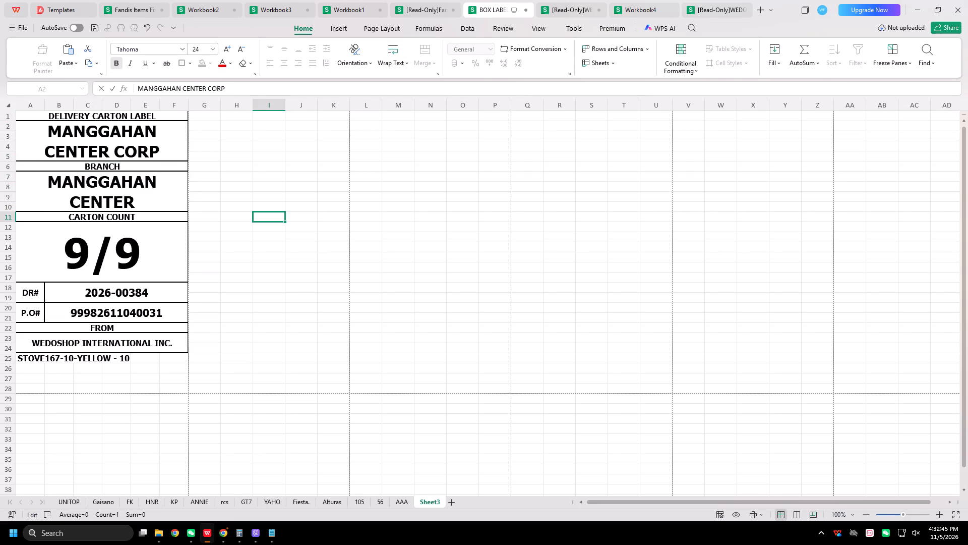
Print the 9/9 MANGGAHAN CENTER carton label on the Xprinter XP-460B from the print preview.
left_click(132, 35)
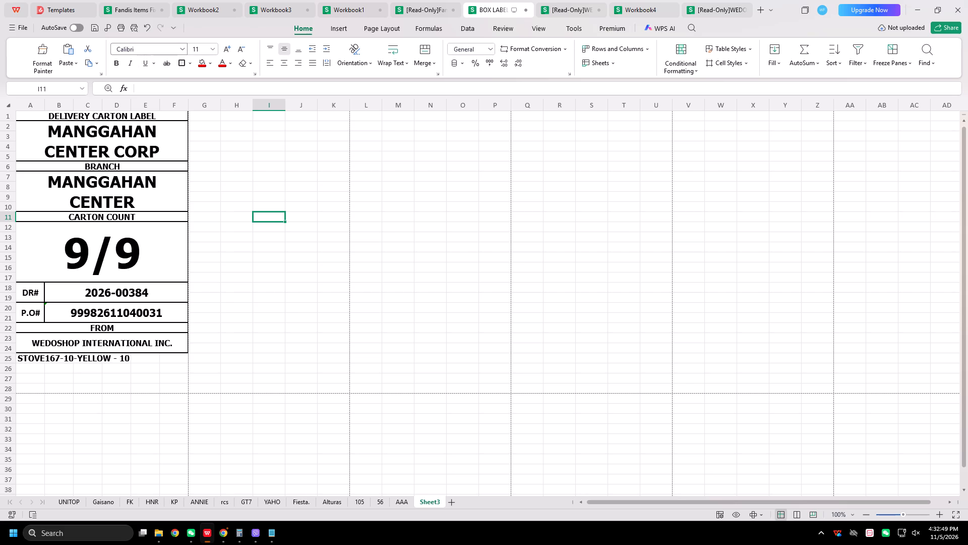
left_click(134, 27)
key("Return")
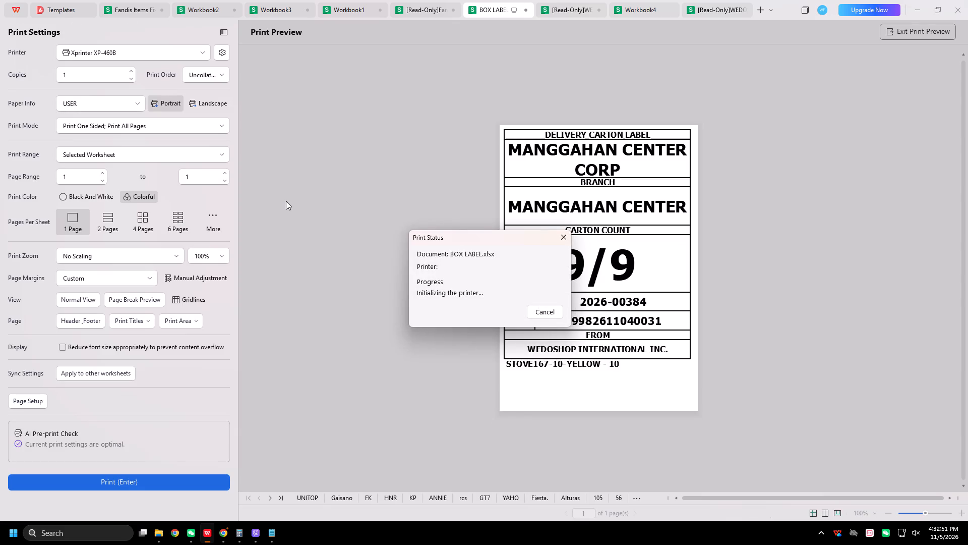
key("Escape")
Check the stove rows in the order worksheet and change the label's item line to STOVE167-10-black - 10.
left_click(579, 10)
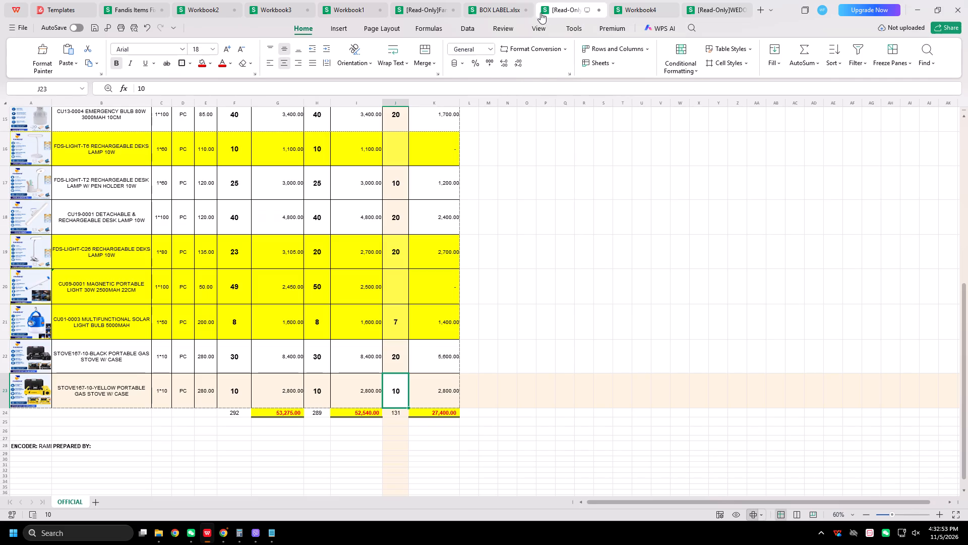
left_click(511, 5)
double_click(95, 357)
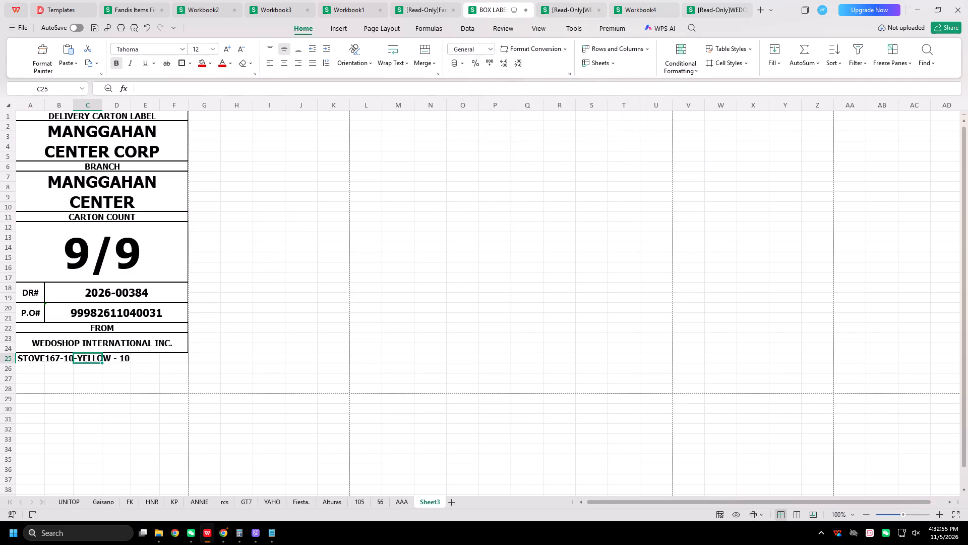
left_click(32, 357)
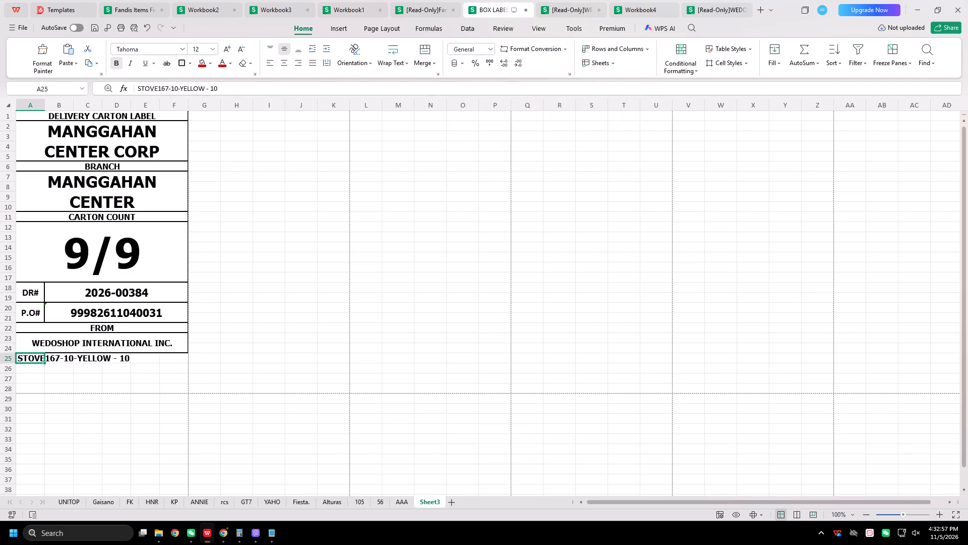
double_click(188, 89)
type("black")
key("Return")
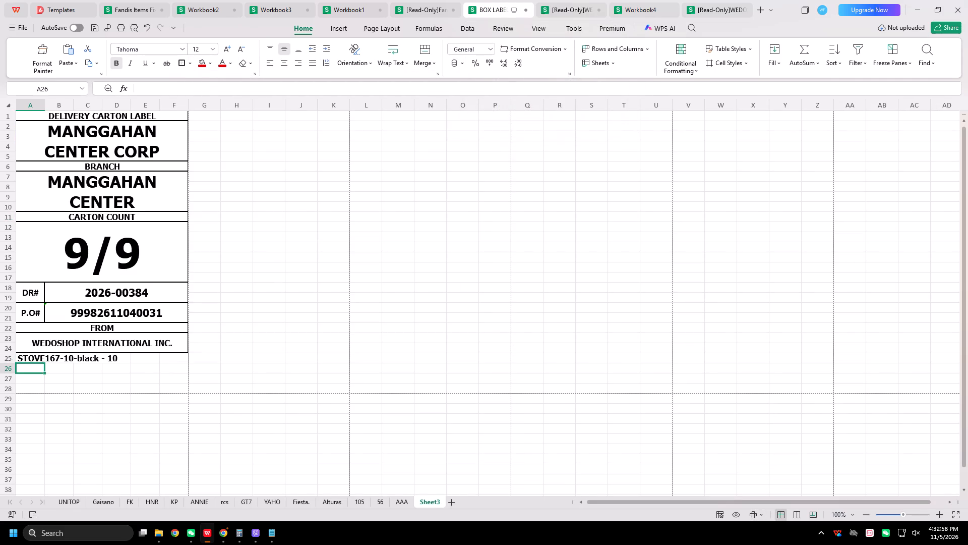
key("ctrl+p")
key("Escape")
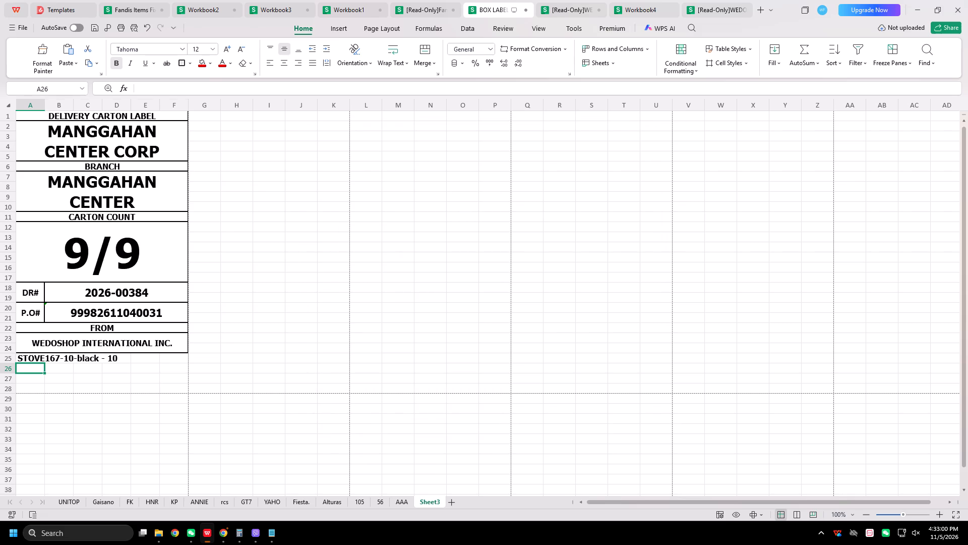
Set the carton count to 8/9 and print the MANGGAHAN CENTER label.
left_click(75, 256)
type("8/9")
key("Return")
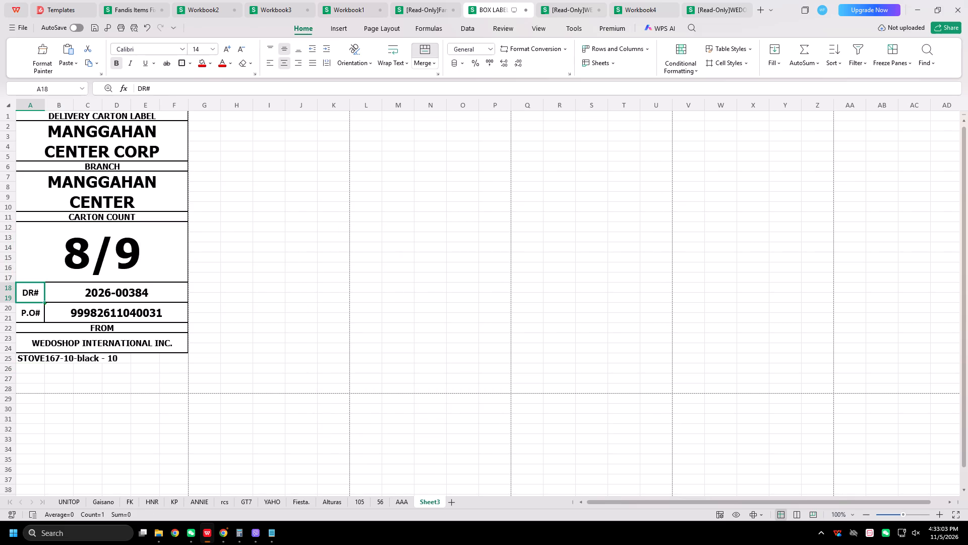
key("ctrl+p")
key("Return")
Set the carton count to 7/9 and print the MANGGAHAN CENTER label.
left_click(83, 250)
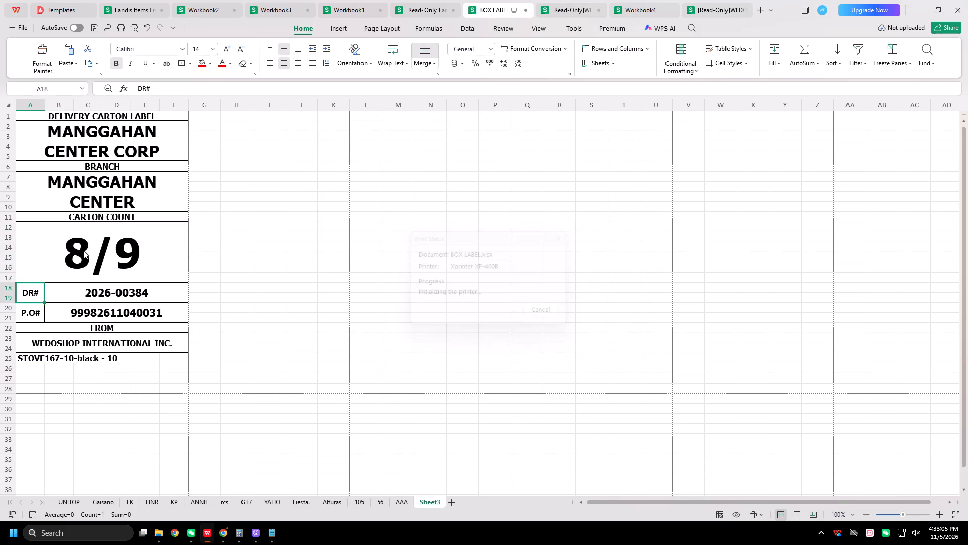
left_click(92, 254)
type("7/9")
key("Return")
key("ctrl+p")
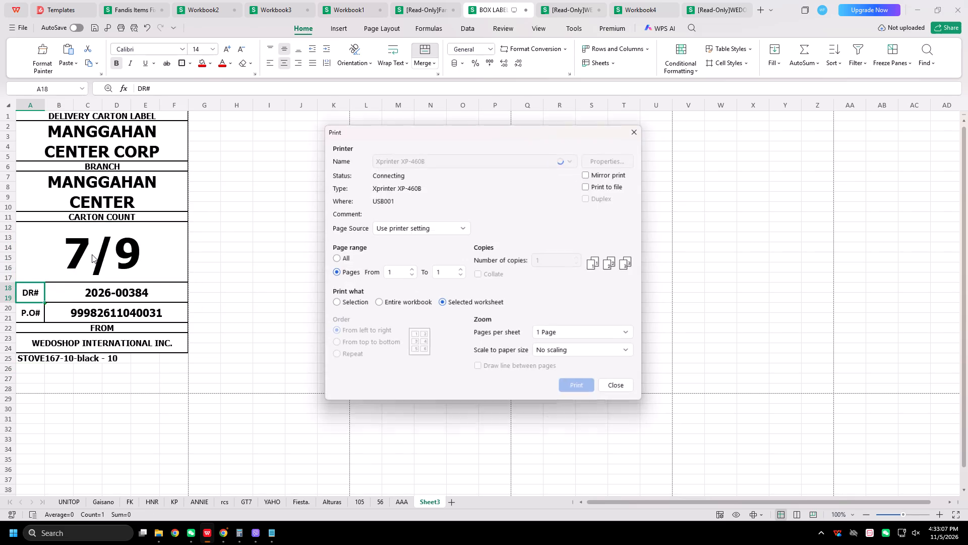
key("Return")
Set the carton count to 6/9 and print the MANGGAHAN CENTER label.
left_click(87, 250)
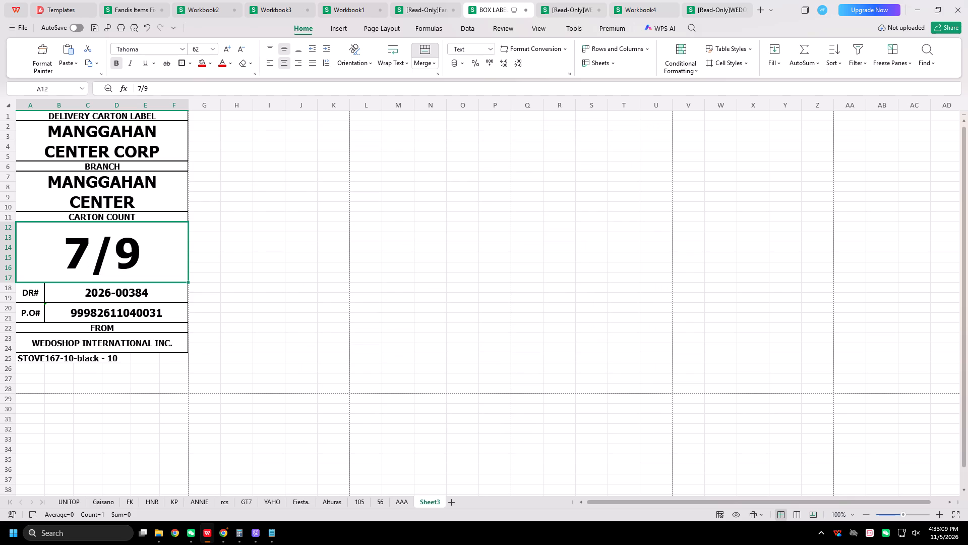
type("6/9")
key("Return")
key("ctrl+p")
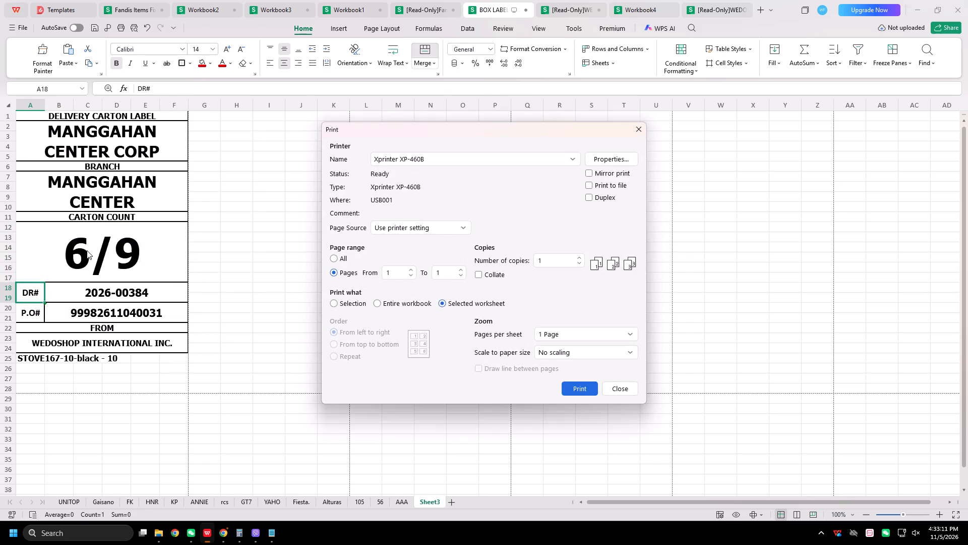
key("Return")
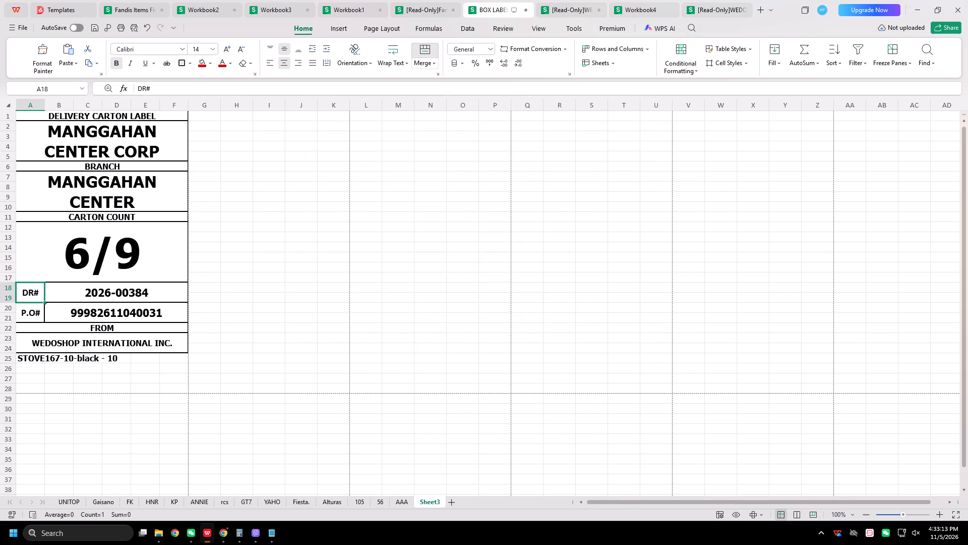
Set the carton count on the MANGGAHAN CENTER delivery label to 5/9.
left_click(78, 254)
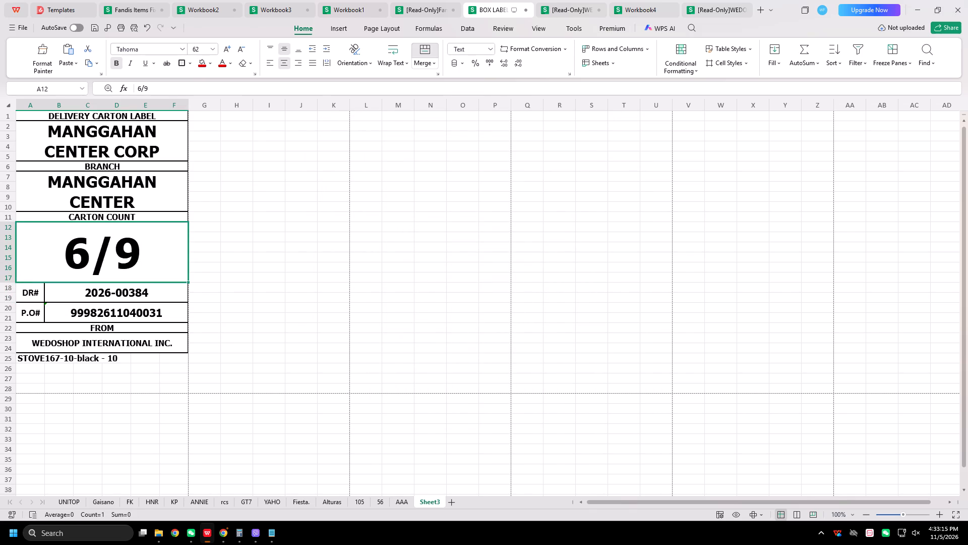
type("5/9")
key("Return")
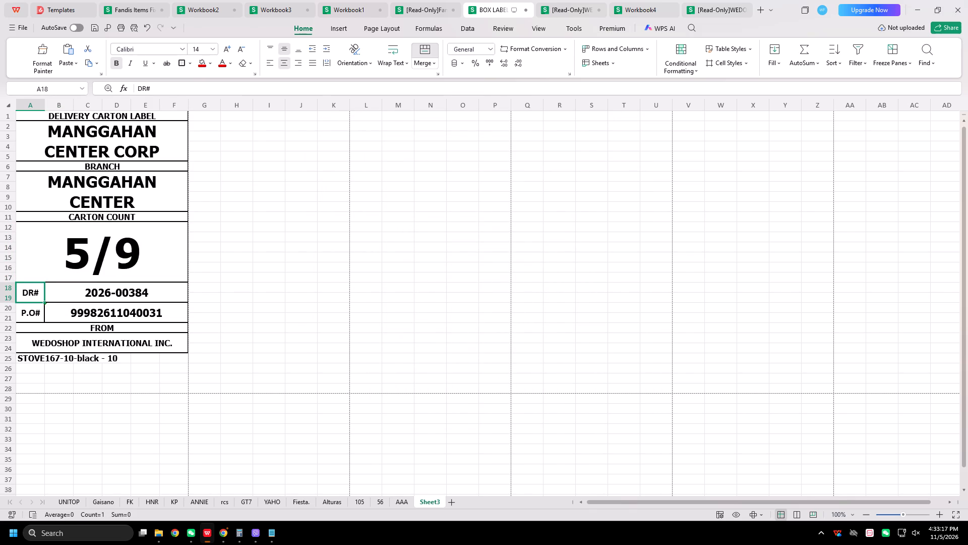
left_click(29, 359)
Switch to Photoshop from the desktop and open the STICK-ON BRA CHANGEABLE ADHESIVES STICK-ON AIR NIPPIES JPEG in a maximized window.
left_click(967, 544)
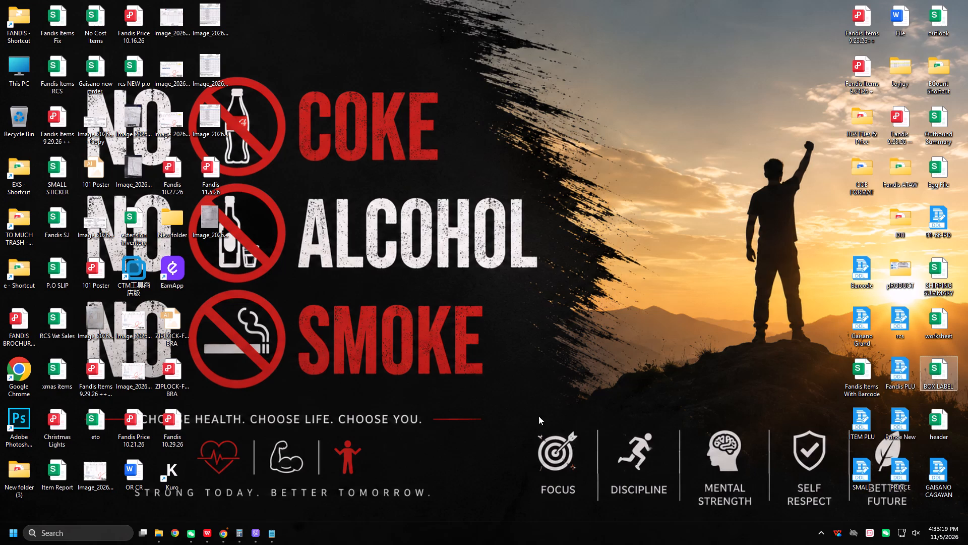
left_click(383, 302)
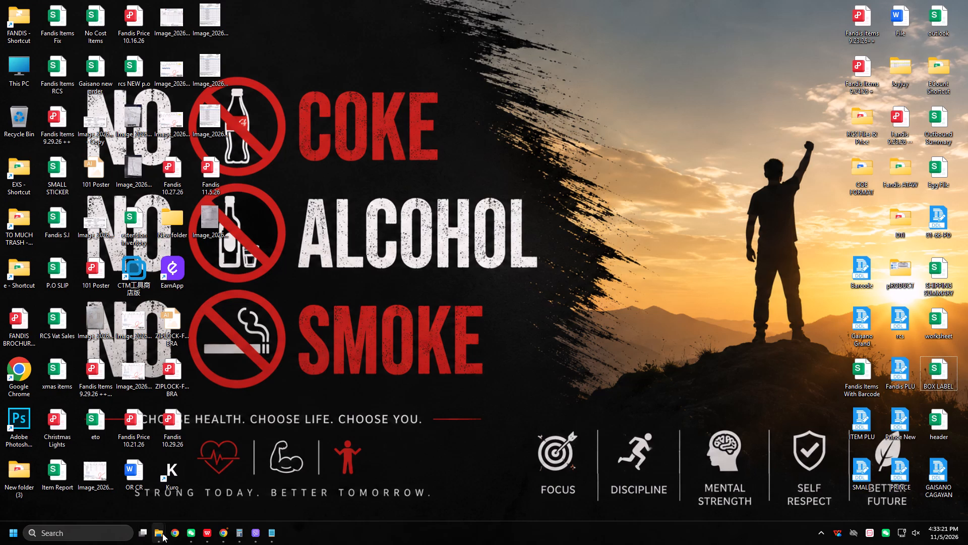
double_click(22, 420)
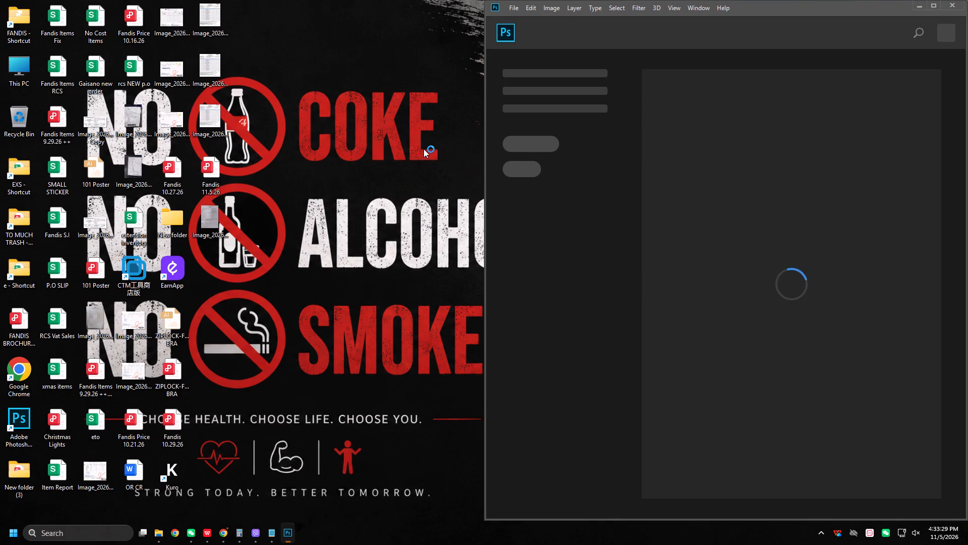
key("ctrl+o")
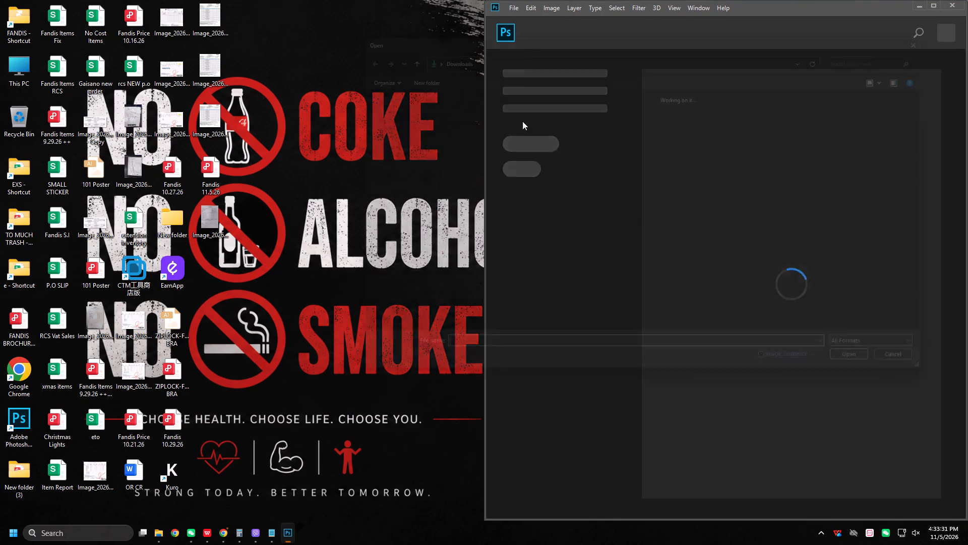
double_click(464, 123)
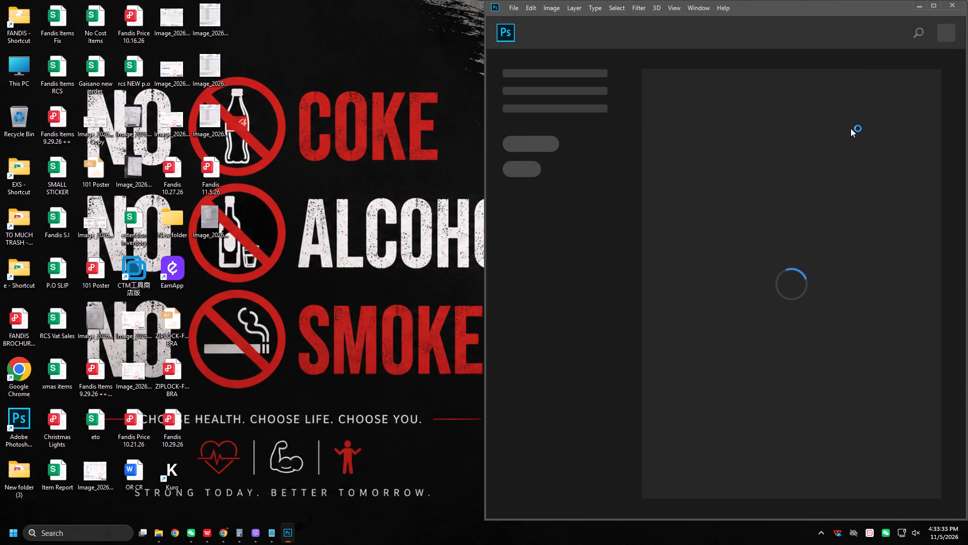
left_click(936, 7)
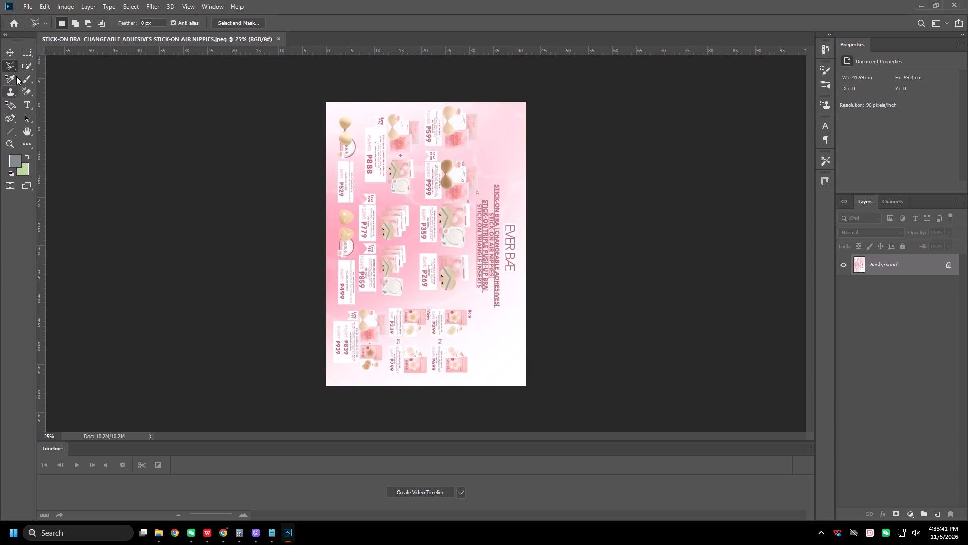
Draw a slice over the whole poster and divide it horizontally into 2 evenly spaced slices.
key("p")
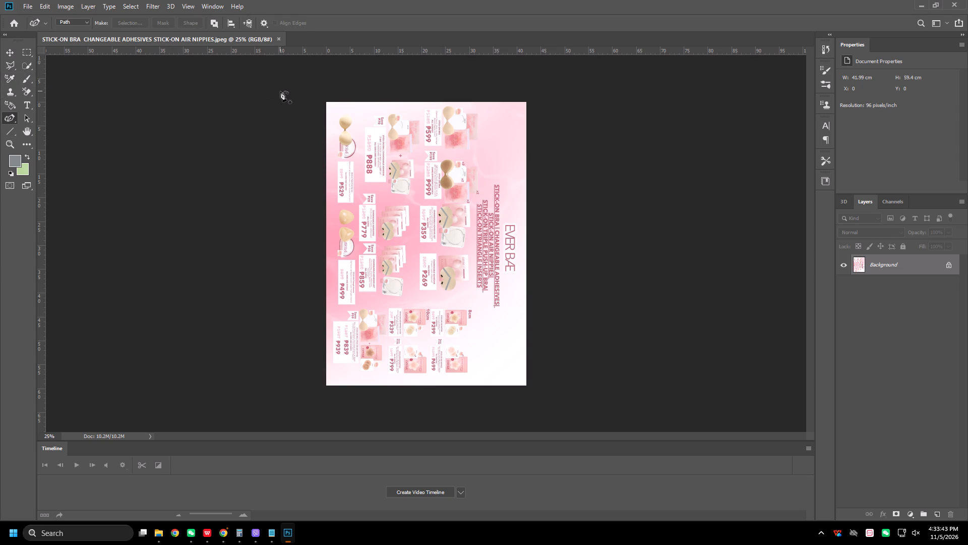
key("s")
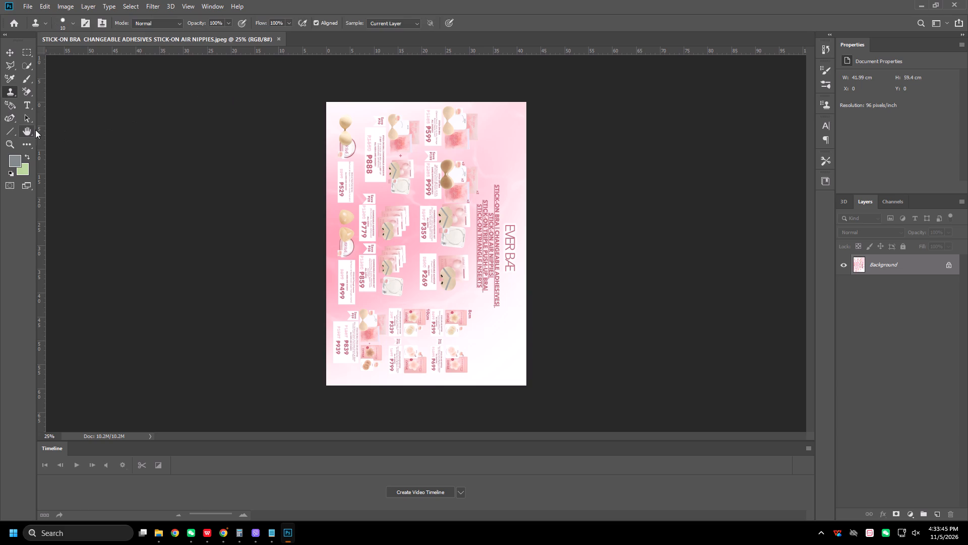
key("c")
left_click_drag(323, 95, 557, 380)
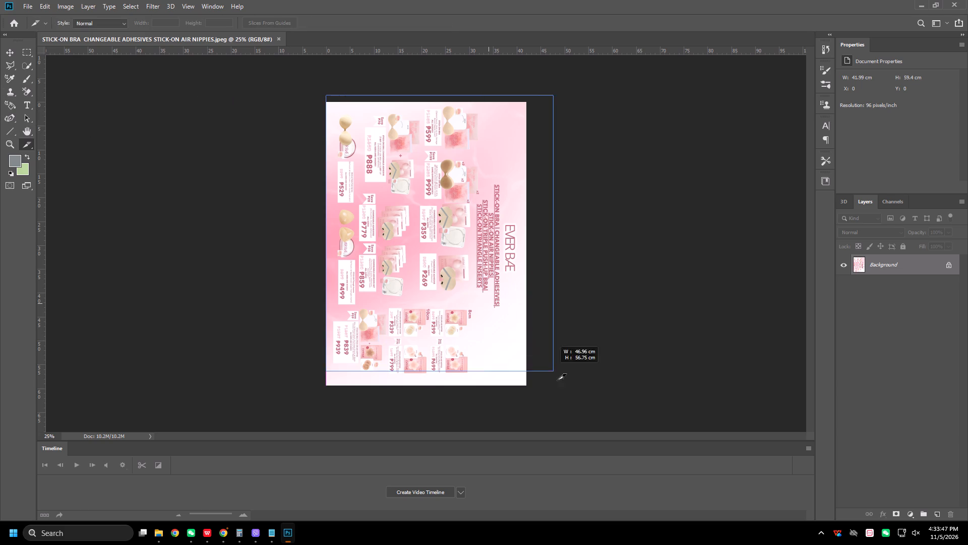
left_click_drag(557, 380, 551, 398)
right_click(441, 271)
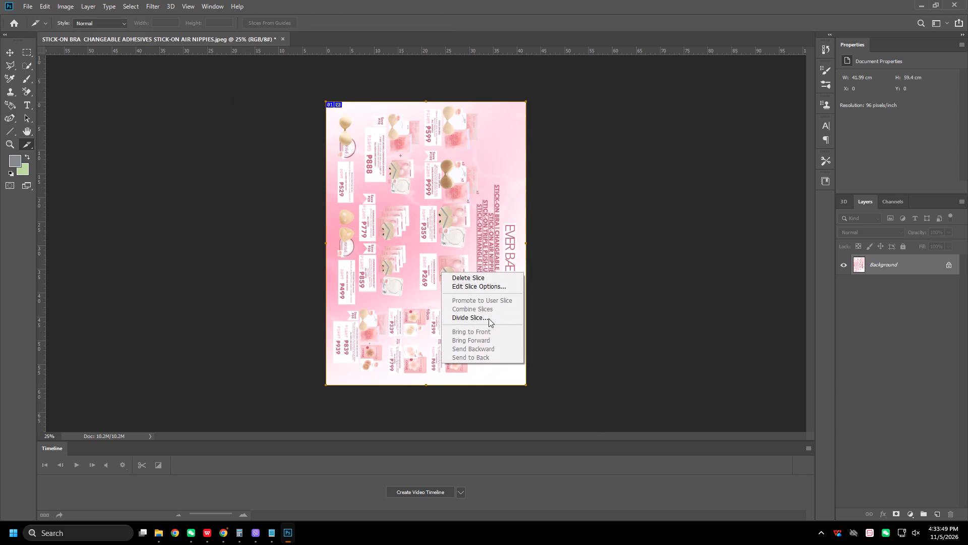
left_click(489, 319)
left_click(599, 87)
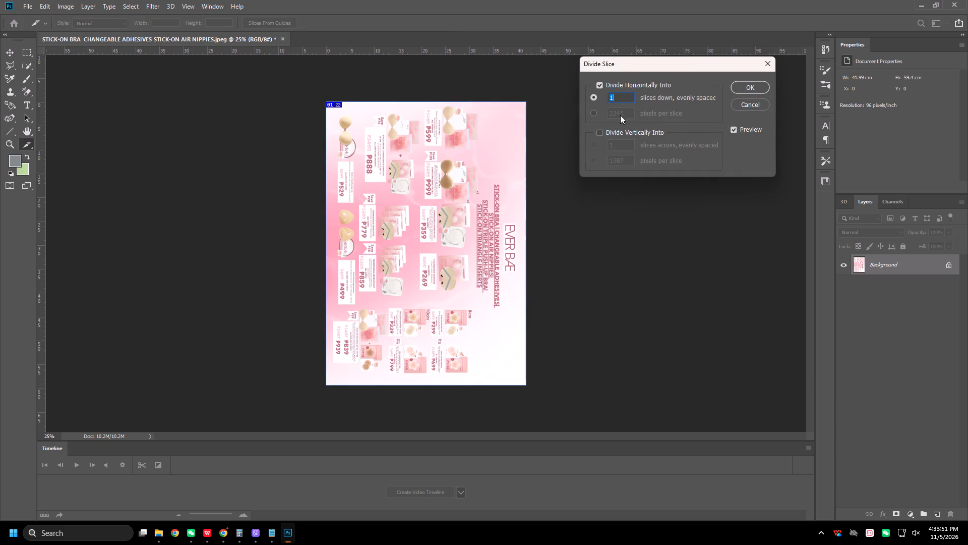
key("2")
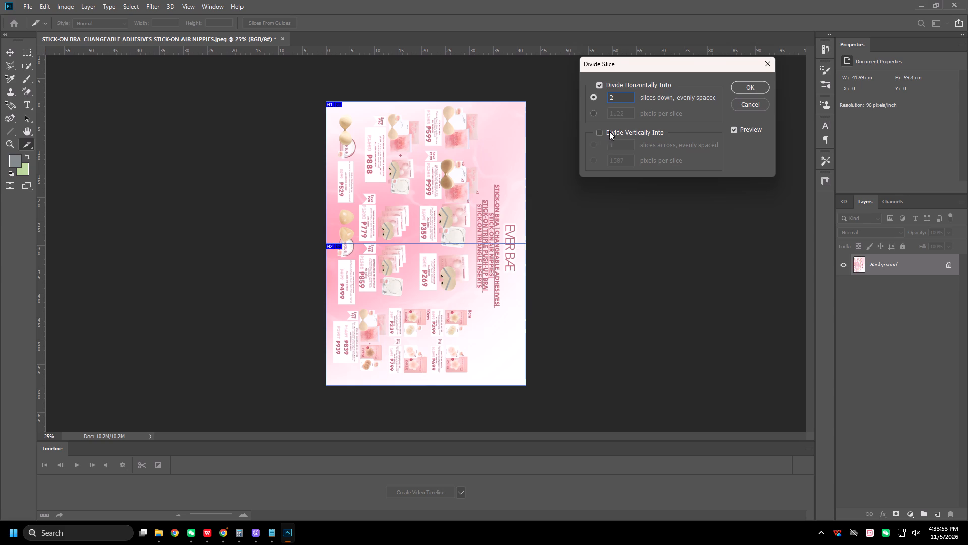
left_click(756, 88)
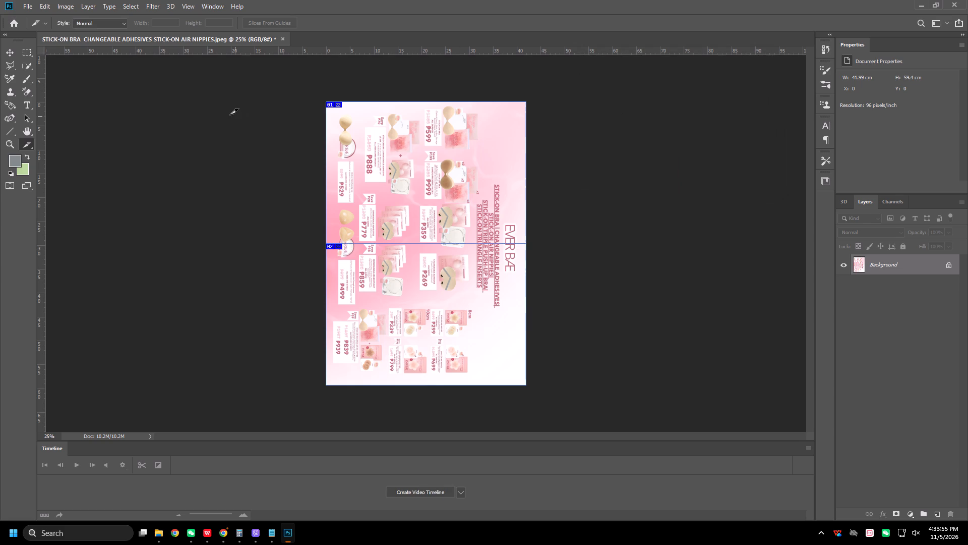
Export all user slices with Save for Web as maximum-quality JPEG images to the Desktop, keeping the proposed file name.
left_click(27, 7)
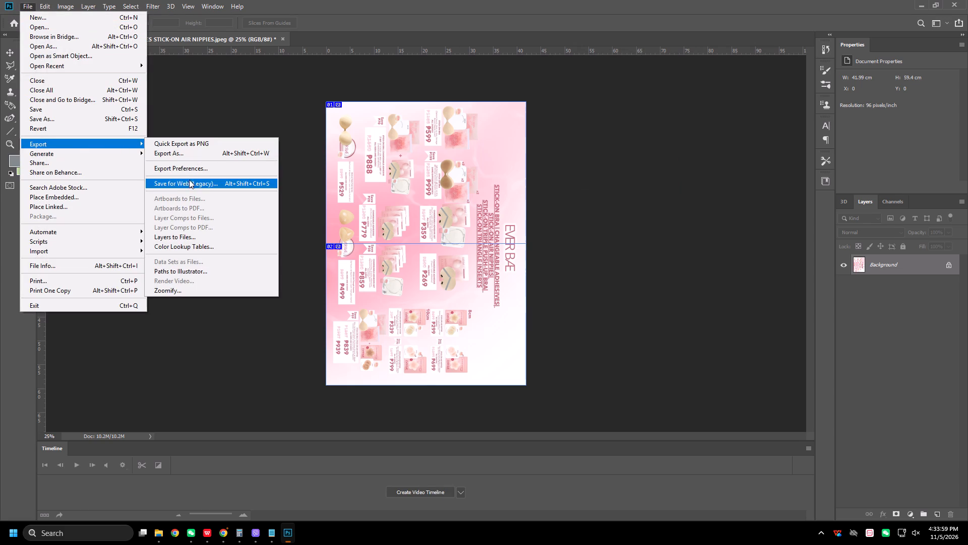
left_click(181, 185)
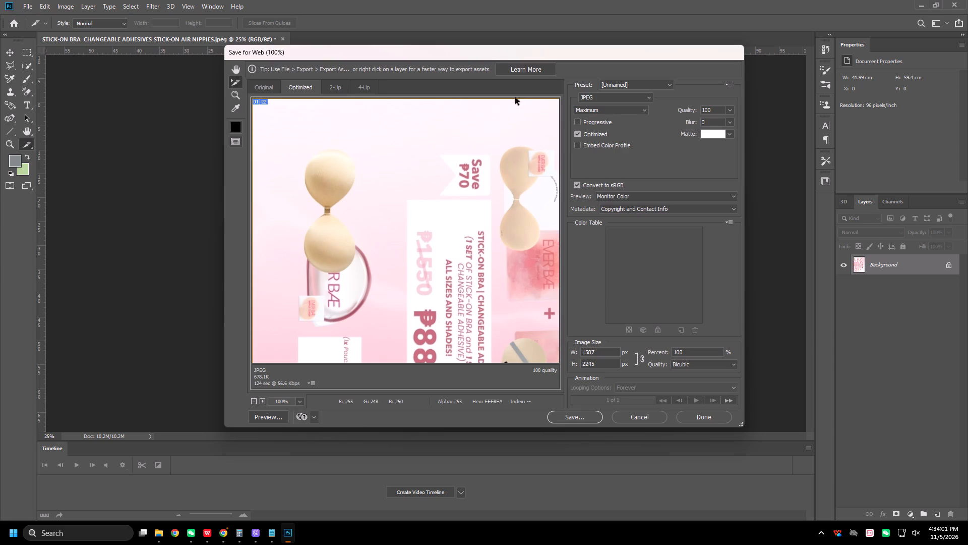
left_click(338, 91)
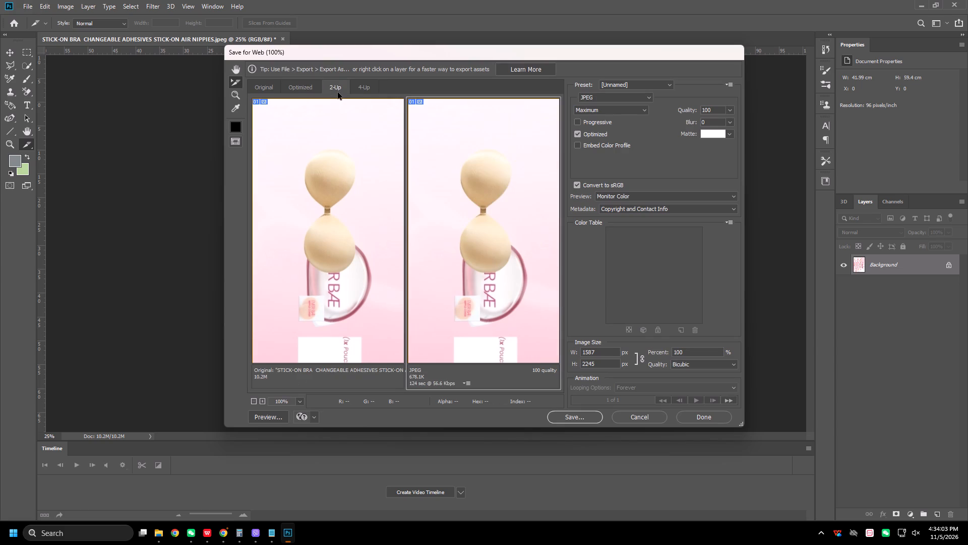
left_click(334, 93)
left_click(298, 94)
left_click(296, 90)
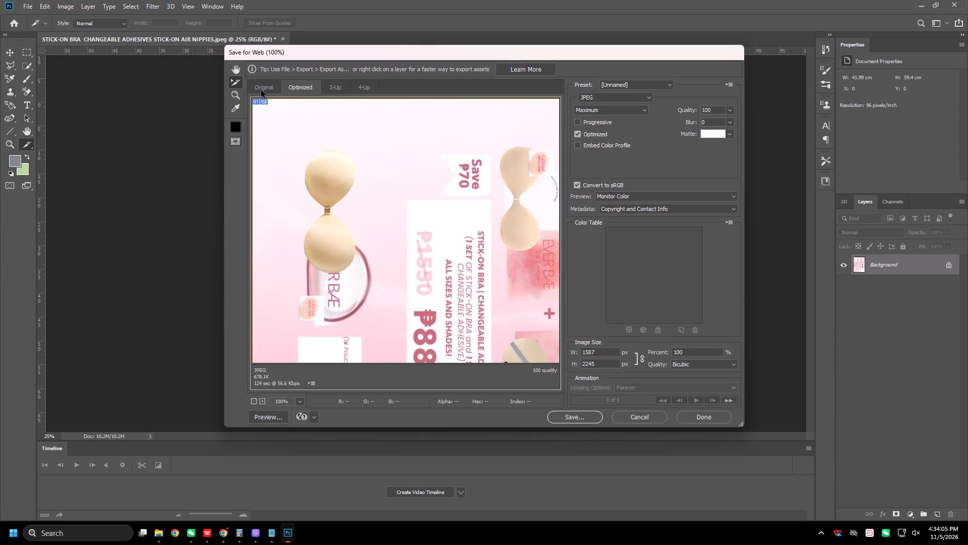
left_click(261, 90)
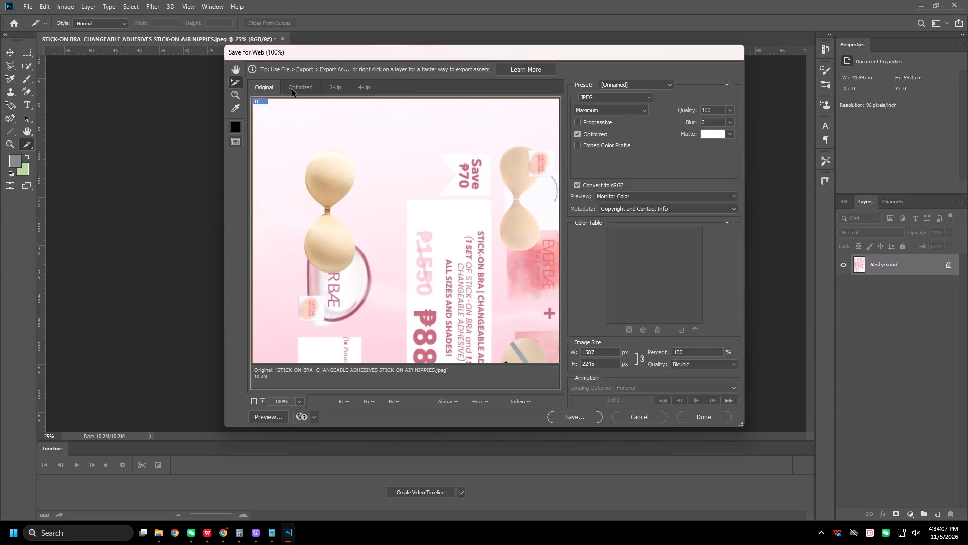
left_click(292, 90)
scroll(371, 251, "down", 3)
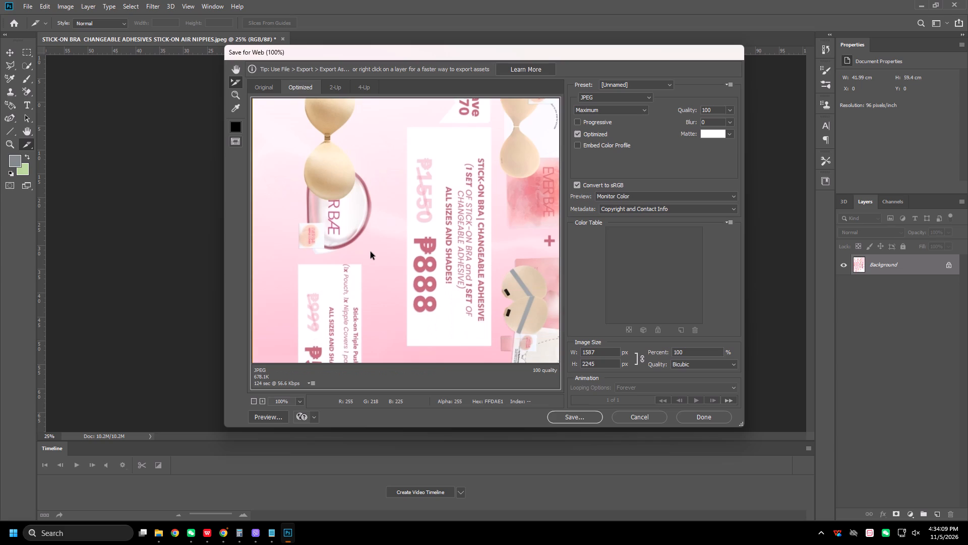
key("ctrl+minus")
key("ctrl+minus")
key("ctrl+minus")
key("ctrl+minus")
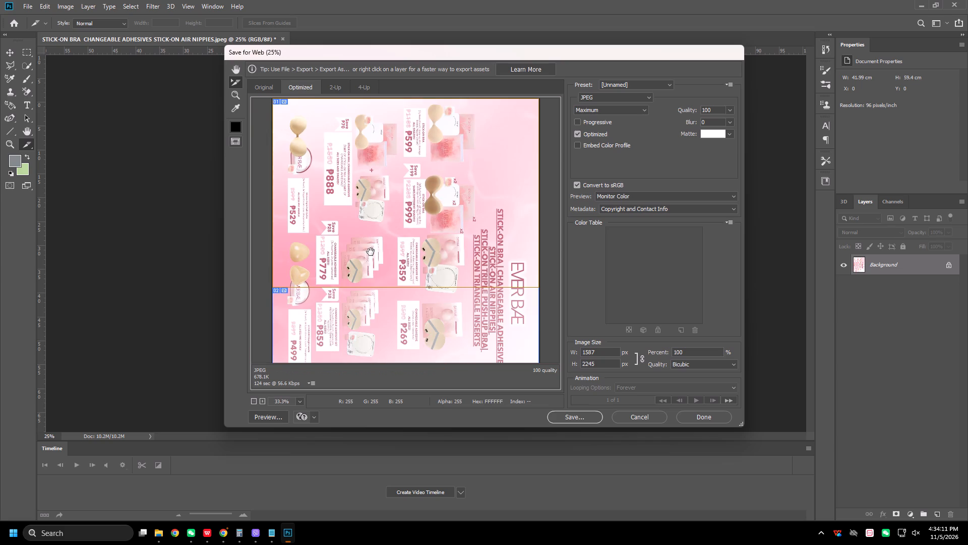
left_click(580, 423)
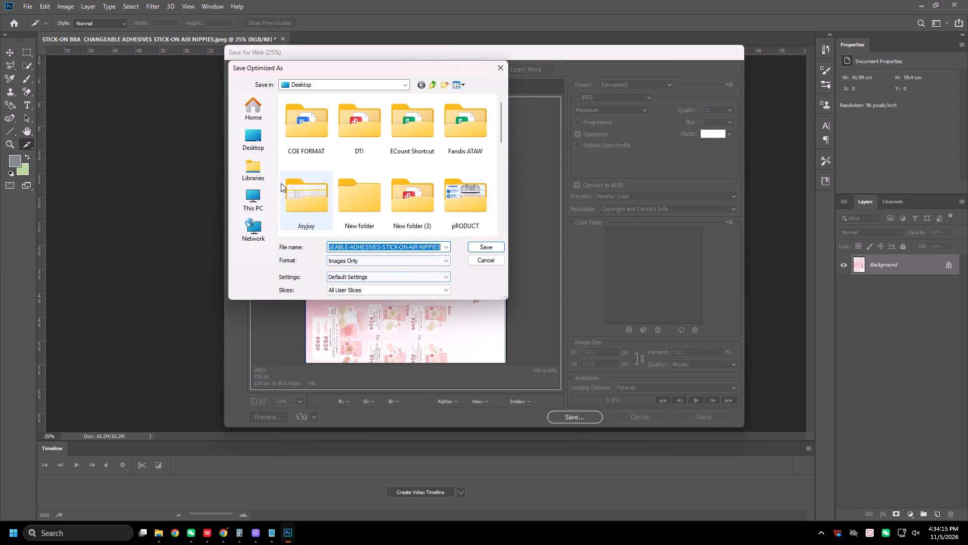
left_click(482, 252)
Open the new images folder on the refreshed desktop and bring up picture printing for both exported poster slices.
left_click(967, 544)
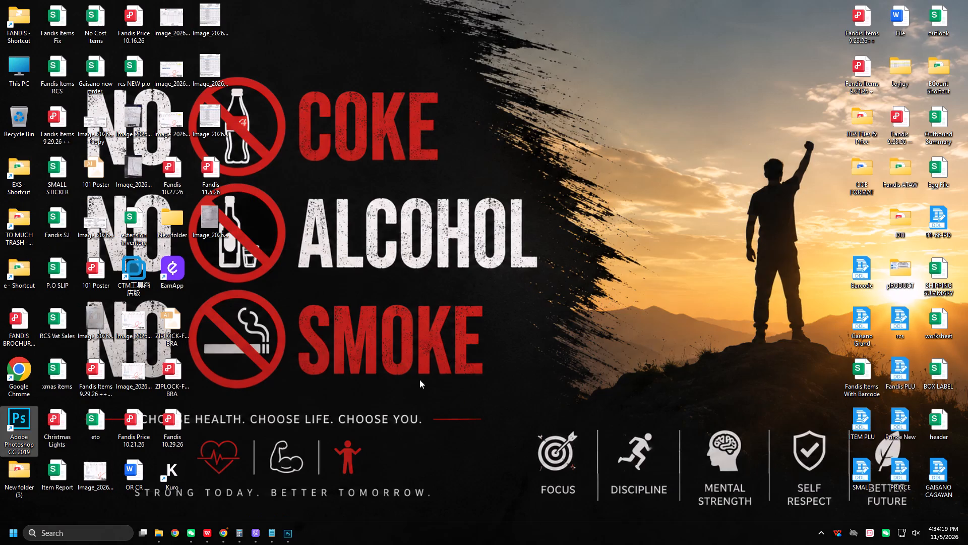
left_click(399, 348)
key("F5")
double_click(215, 274)
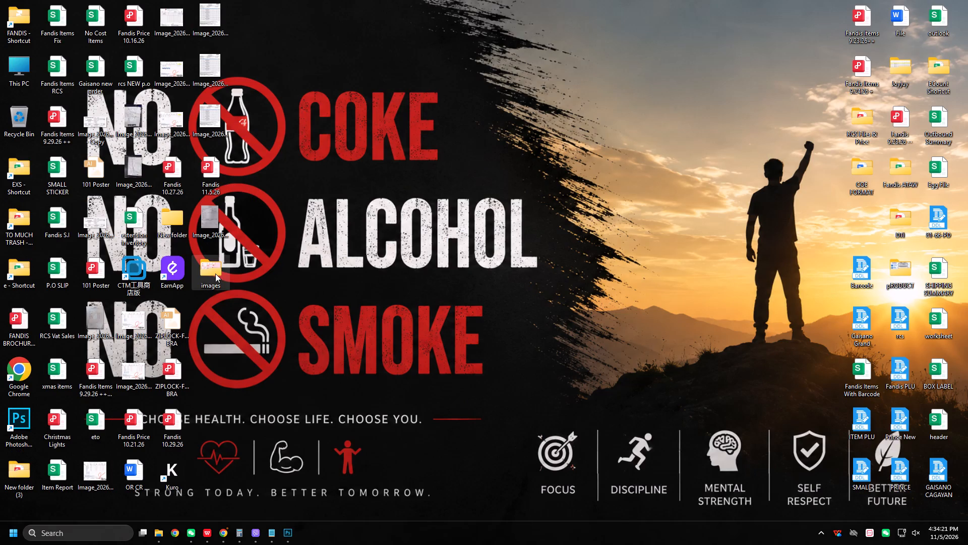
left_click(313, 260)
key("ctrl+a")
right_click(169, 169)
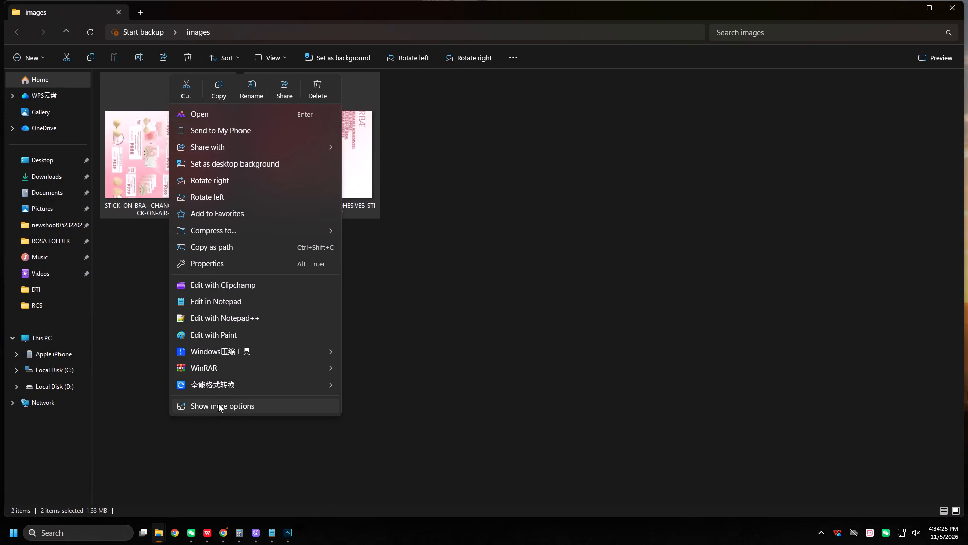
left_click(218, 404)
left_click(212, 71)
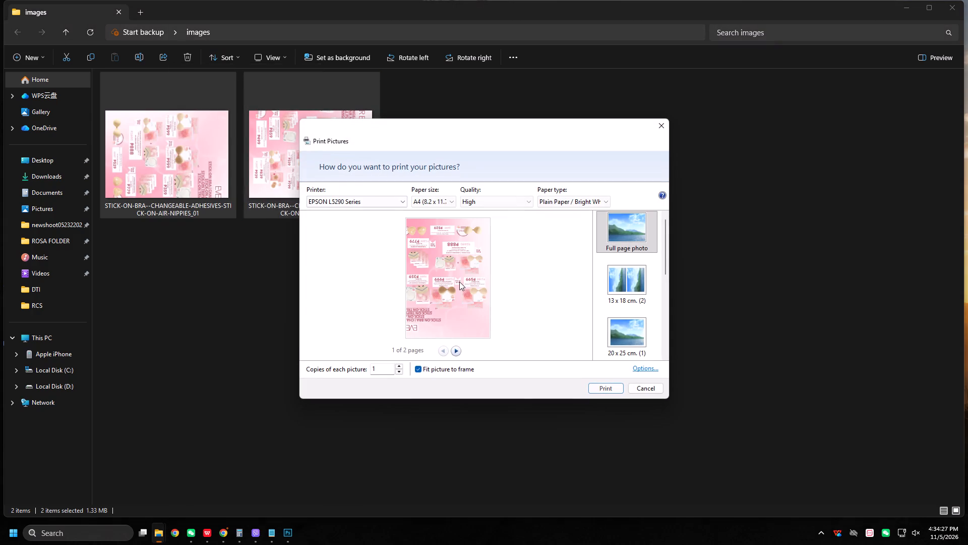
Turn off fitting the picture to the frame, preview both pages, and set 4 copies of each picture.
left_click(421, 370)
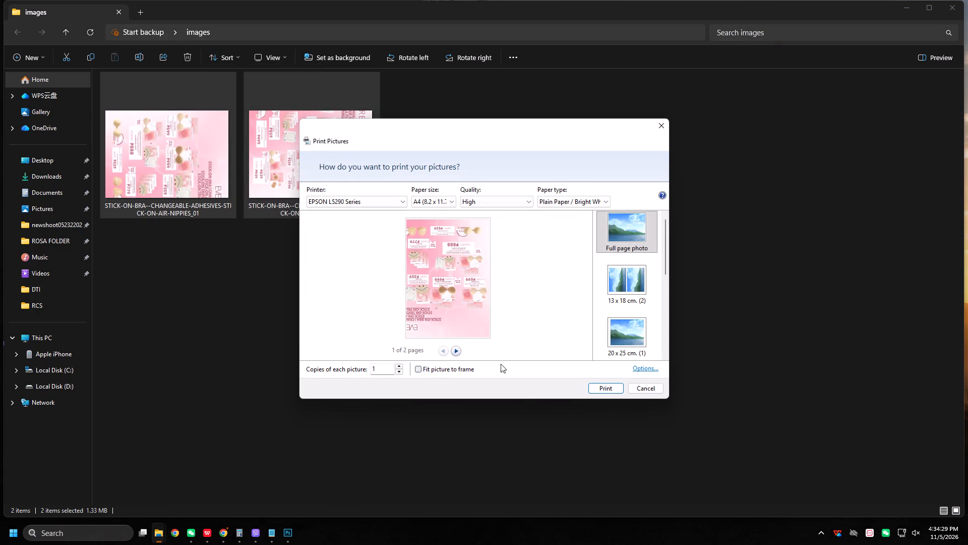
left_click(458, 352)
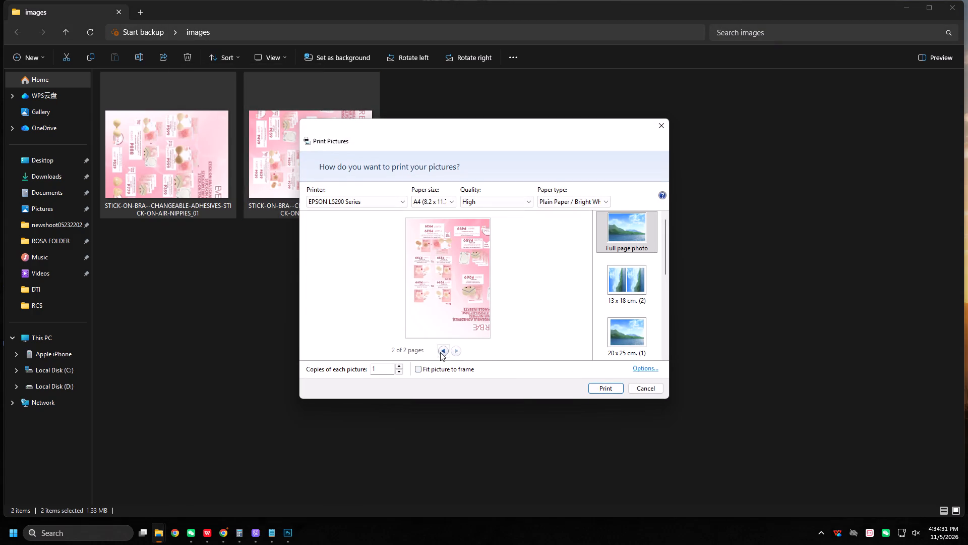
left_click(444, 353)
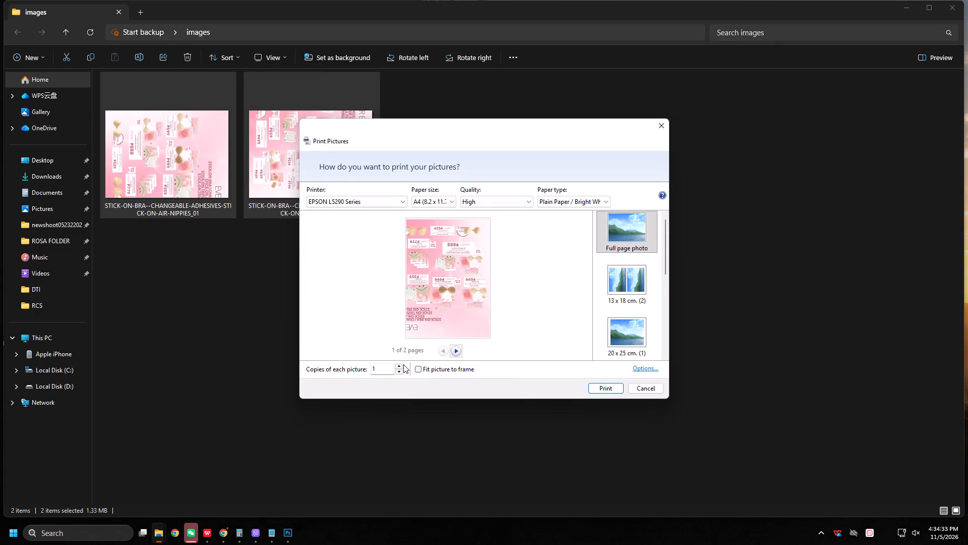
left_click(401, 365)
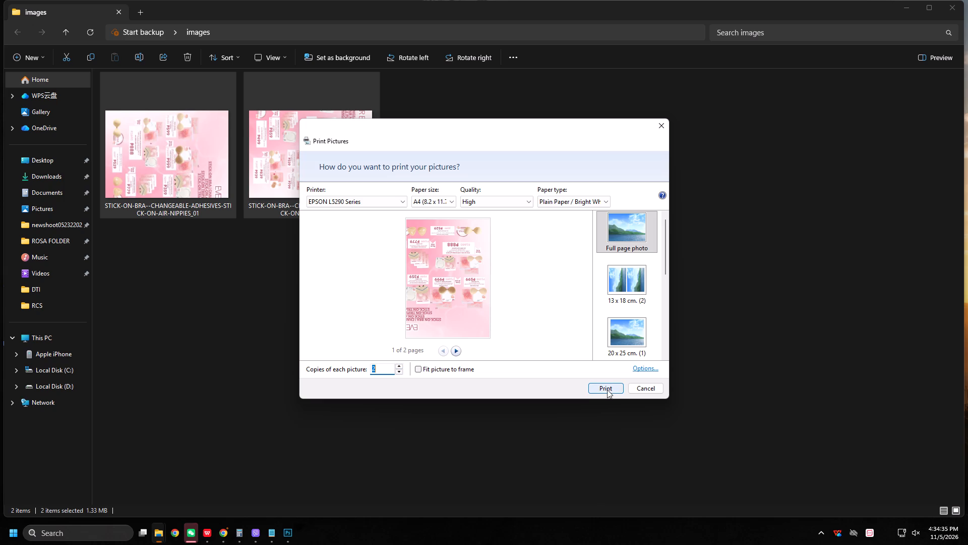
left_click(398, 366)
left_click(401, 366)
left_click_drag(606, 391, 522, 374)
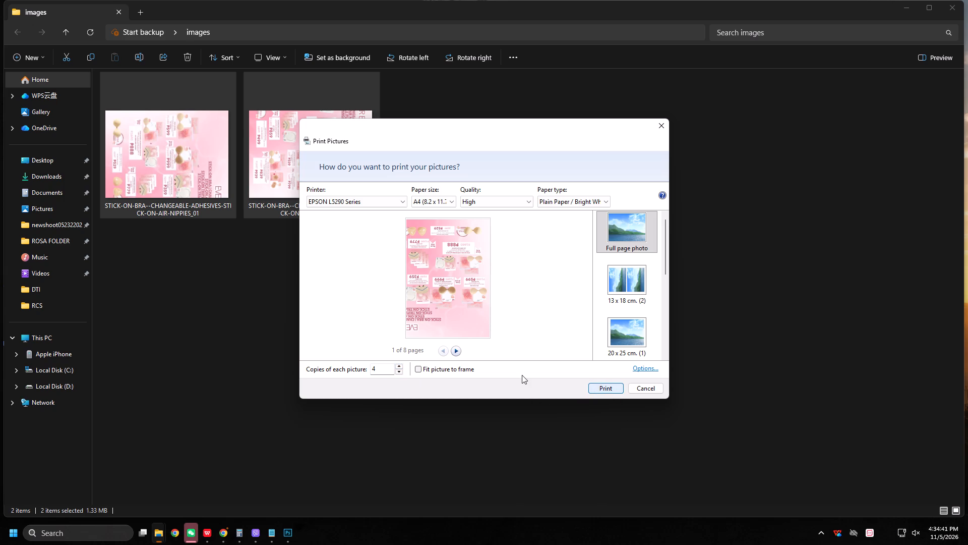
Switch to Weixin and open the delivery receipt photo in the BeautyBerry-Rhea chat.
left_click(879, 497)
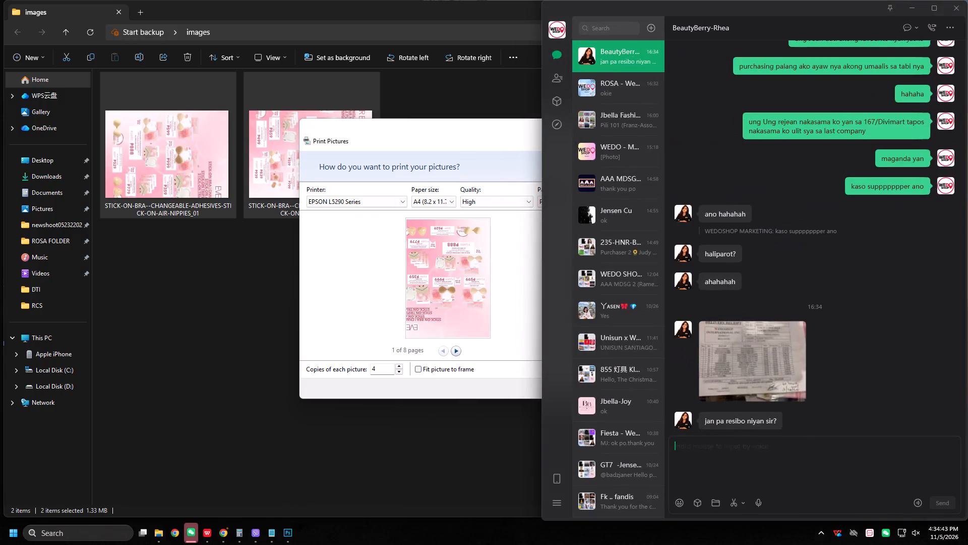
left_click(757, 360)
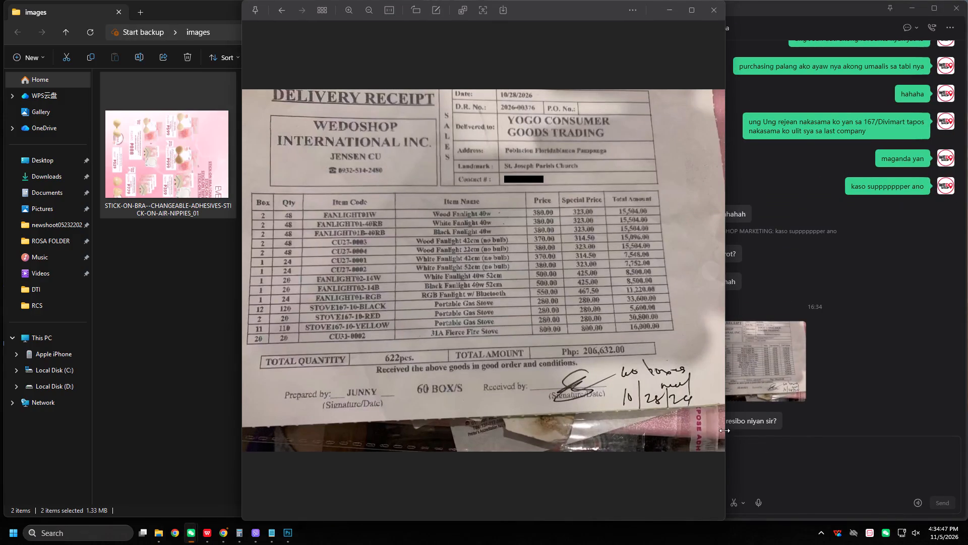
Close the delivery receipt photo and reply "nakay maam joy pa ata" in the BeautyBerry-Rhea chat.
left_click(536, 317)
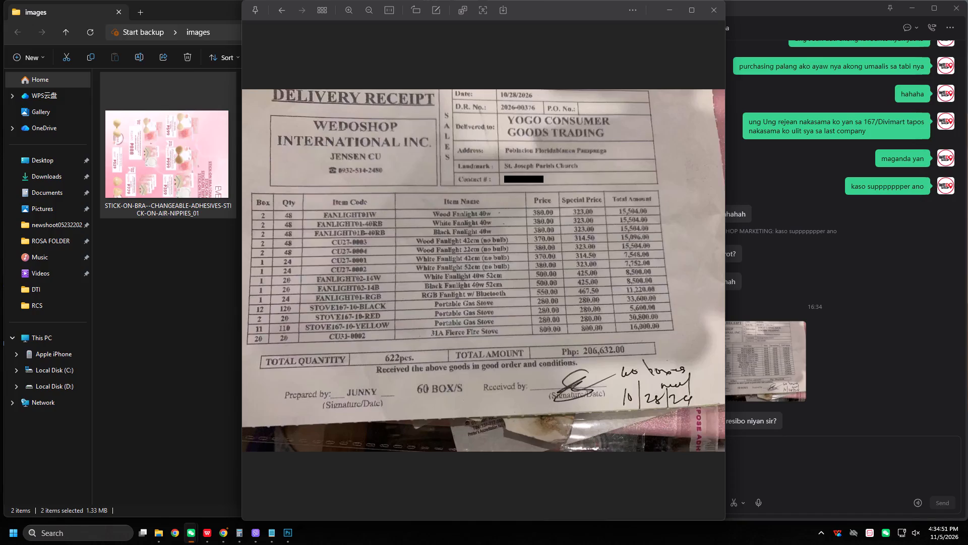
left_click(514, 334)
key("Escape")
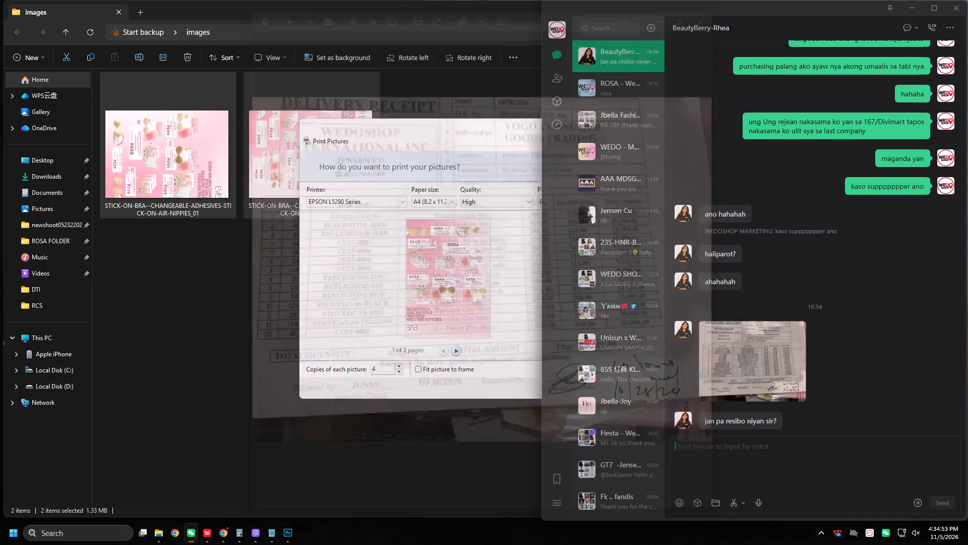
left_click(760, 469)
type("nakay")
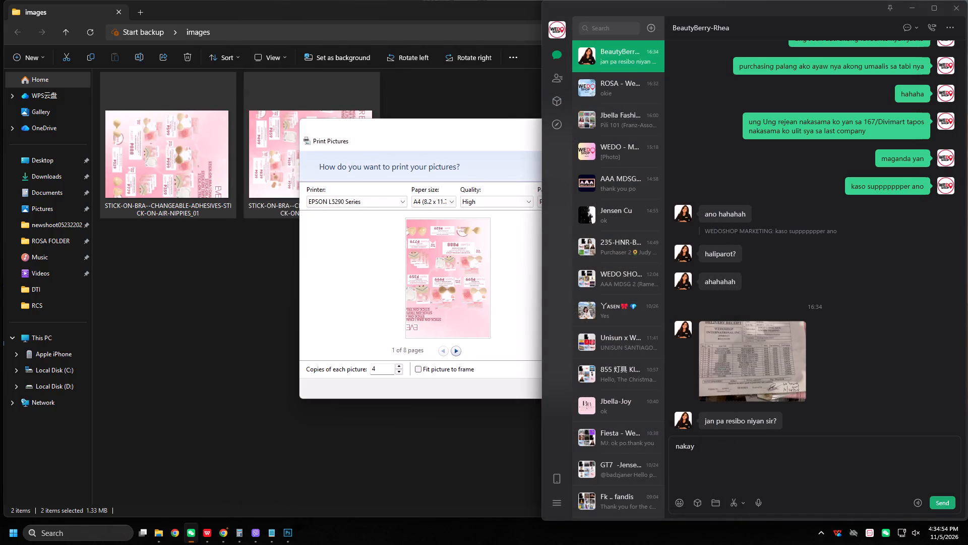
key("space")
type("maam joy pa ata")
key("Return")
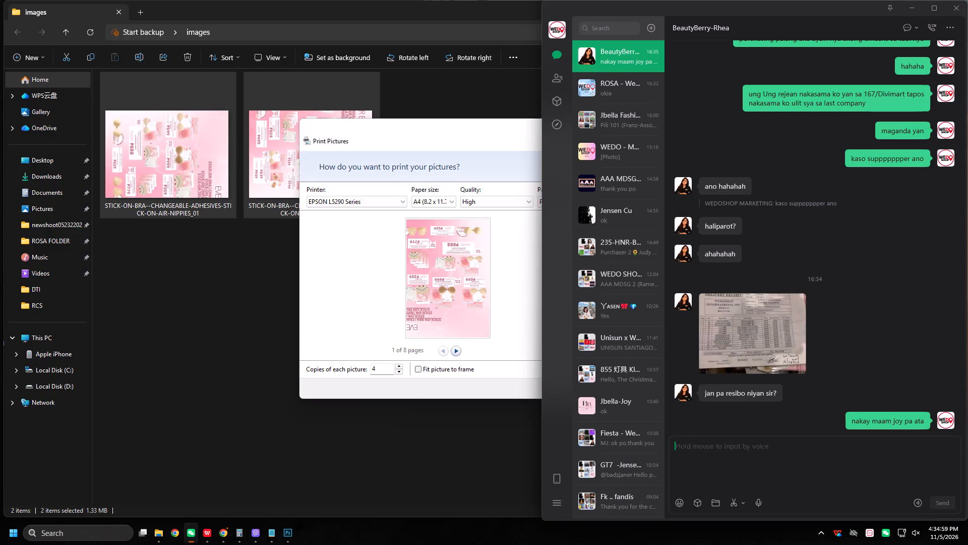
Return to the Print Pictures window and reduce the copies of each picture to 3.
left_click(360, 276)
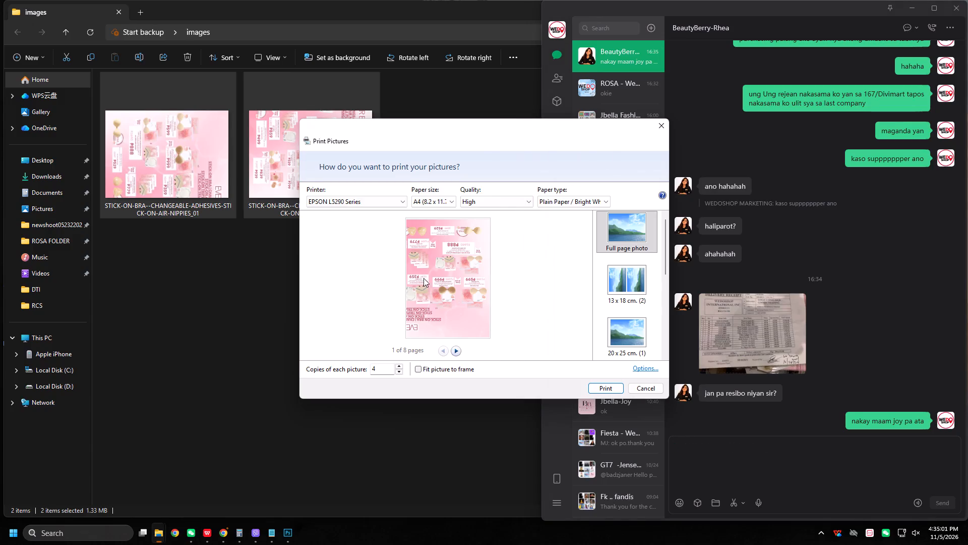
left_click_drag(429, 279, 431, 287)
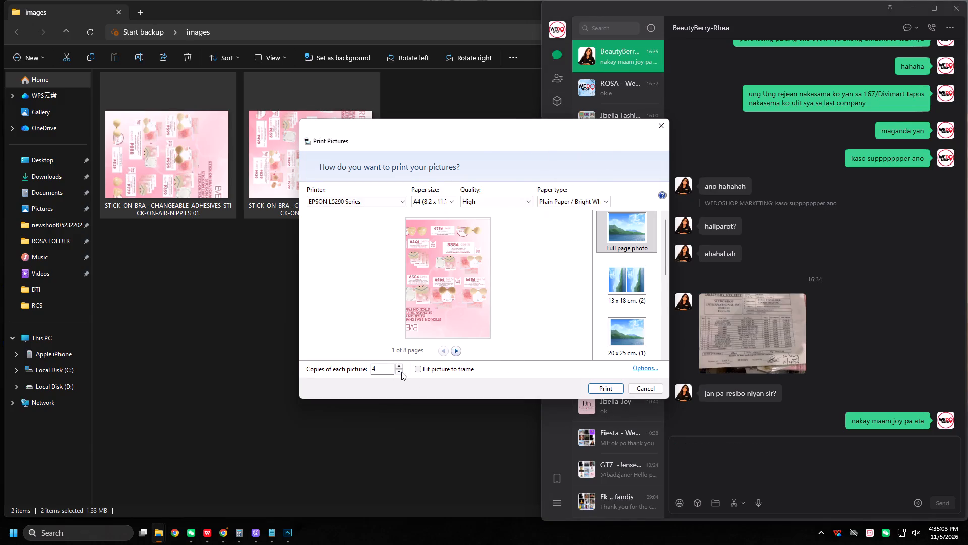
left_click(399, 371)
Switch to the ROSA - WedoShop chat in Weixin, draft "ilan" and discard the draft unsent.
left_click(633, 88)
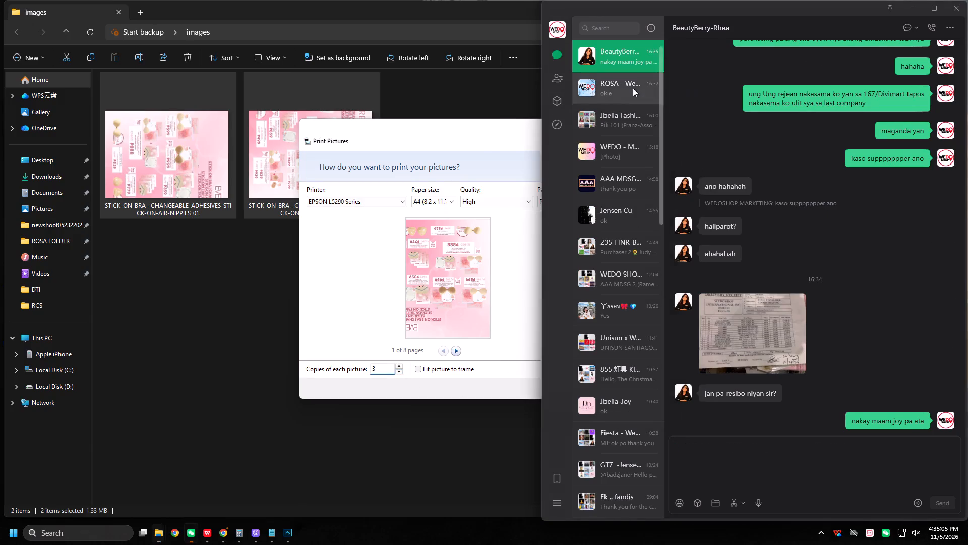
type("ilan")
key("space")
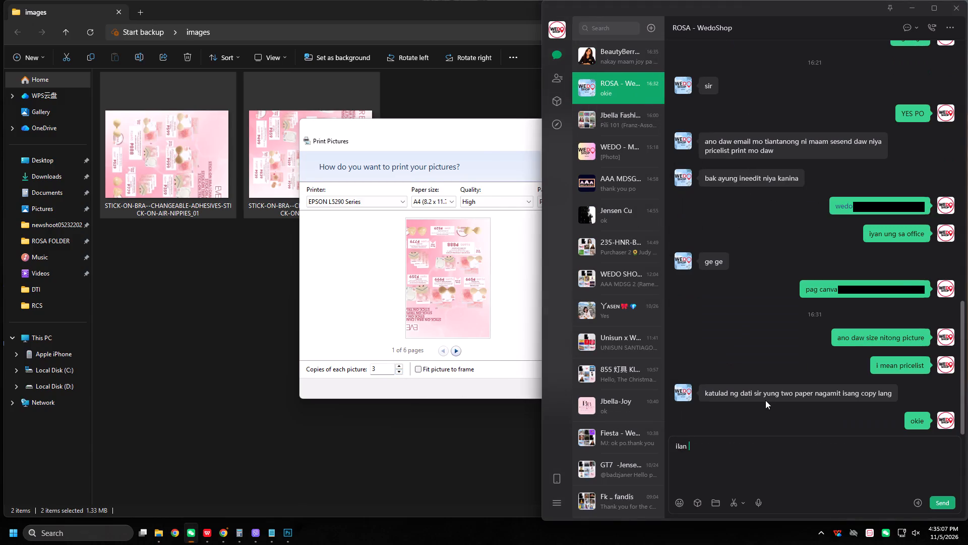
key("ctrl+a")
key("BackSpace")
Back in Print Pictures, set 4 copies of each picture and print both poster slices on the EPSON L5290 Series.
left_click(400, 364)
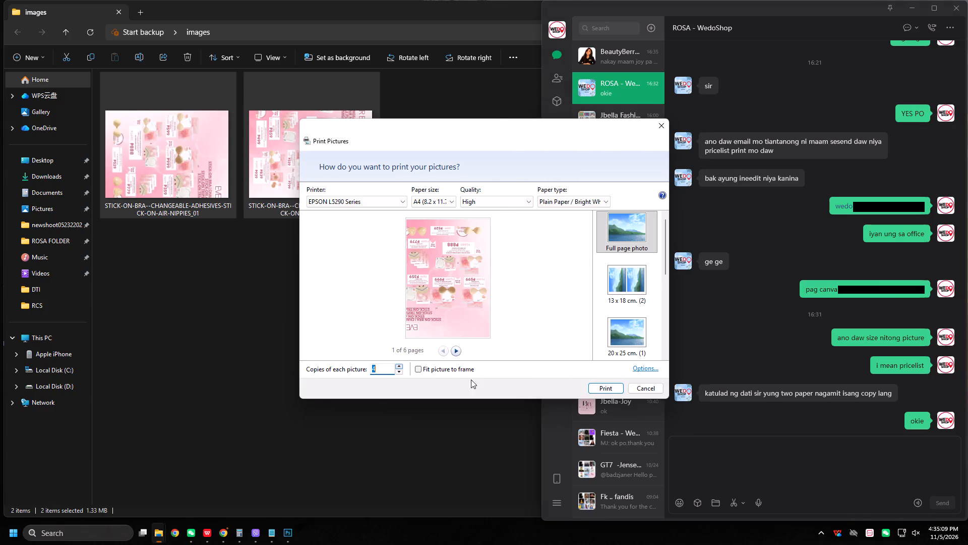
left_click(604, 387)
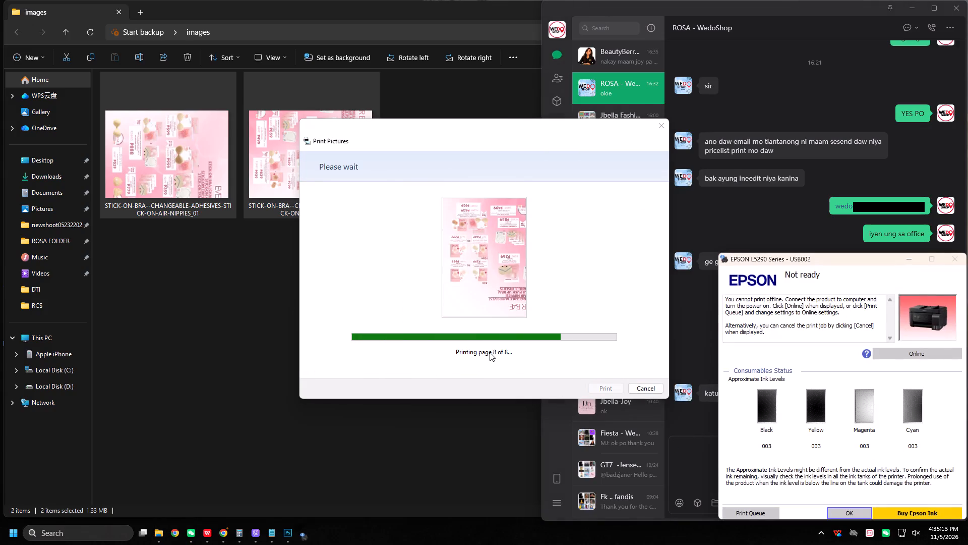
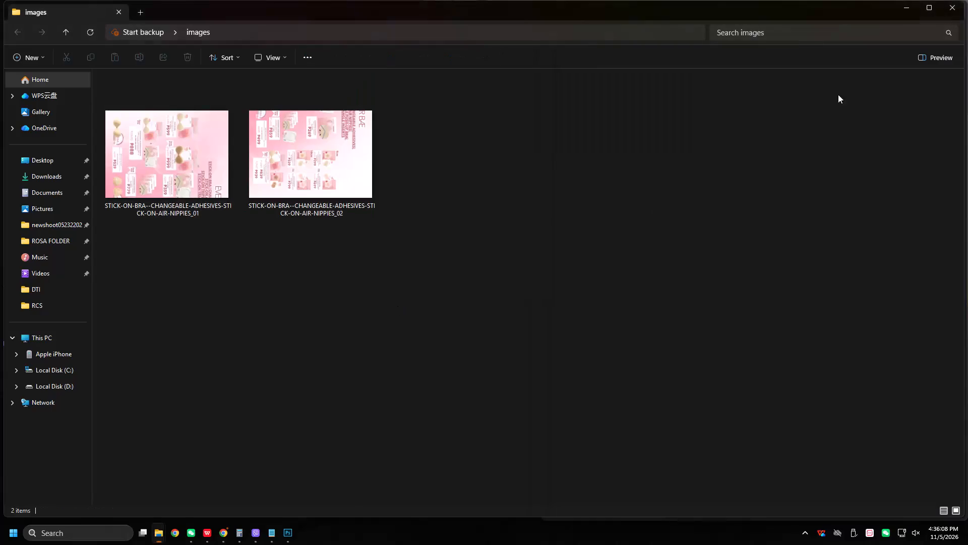
Put the images folder away, pass by the Sales List, and return to the BOX LABEL workbook in WPS.
left_click(903, 9)
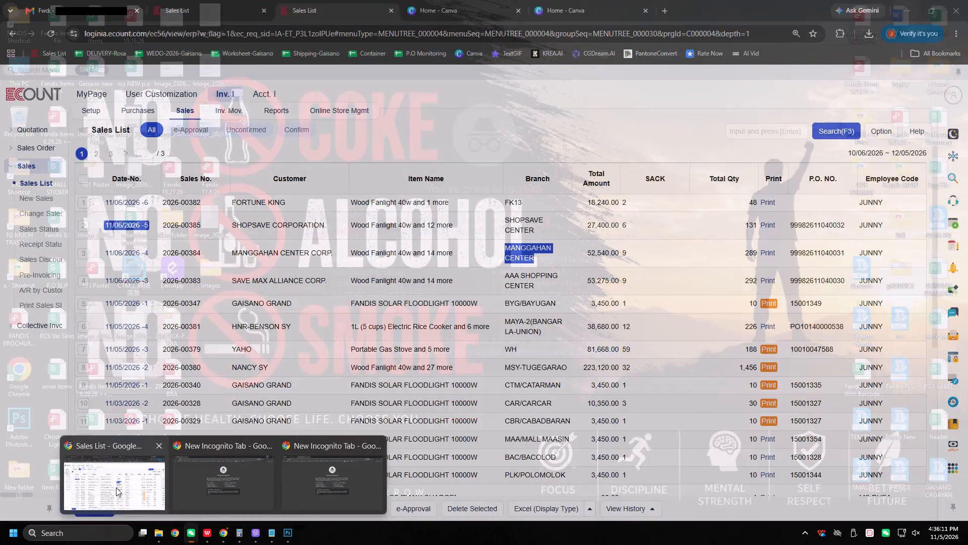
left_click(116, 487)
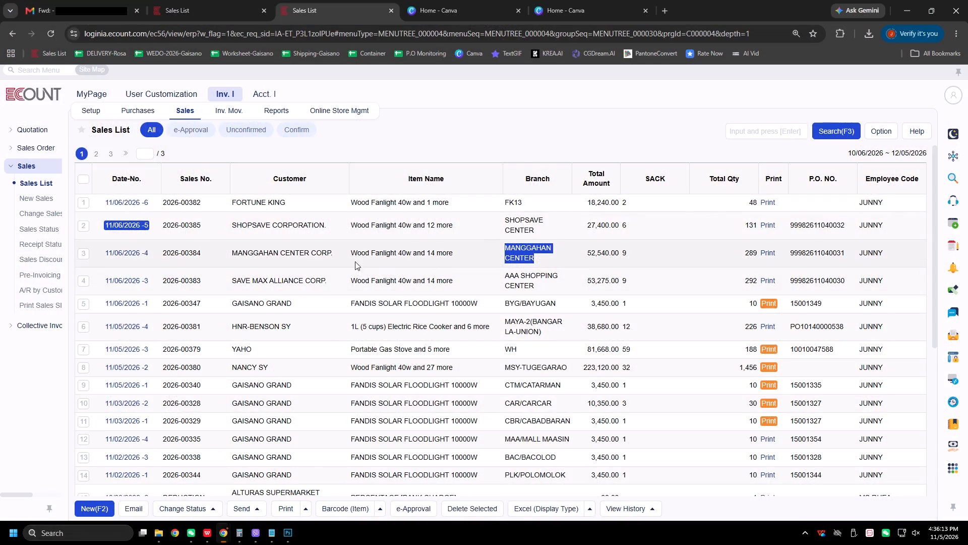
key("alt+Tab")
key("alt+Tab")
key("alt+Tab")
key("alt+Tab")
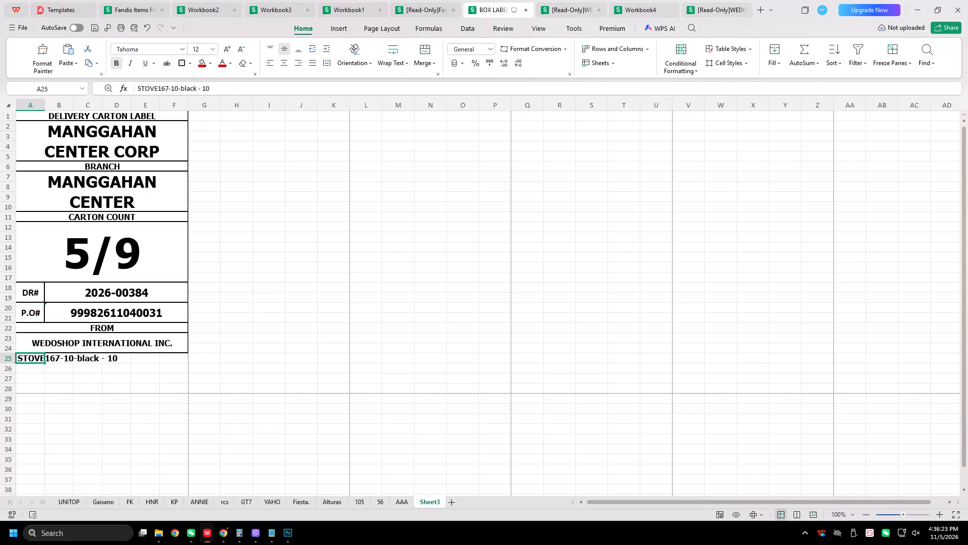
List the carton contents below the label in A25 to A27: FANLIGHT02-14B - 8, CU01-0003 - 8 and FDS-LIGHT-D29R - 12.
type("02")
key("ctrl+a")
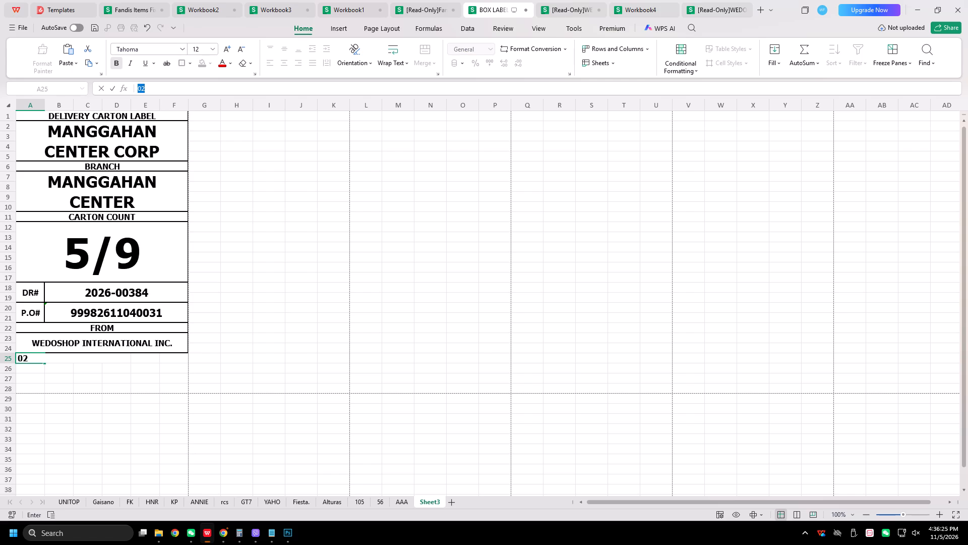
type("fanlight02-14b")
type("FANLIGHT")
type("02-14B -")
key("space")
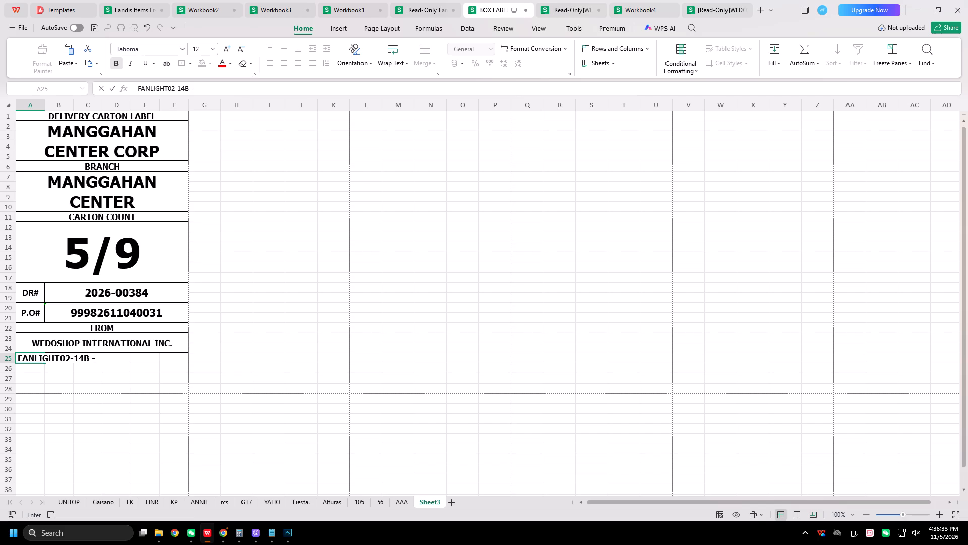
key("8")
key("Return")
type("CU")
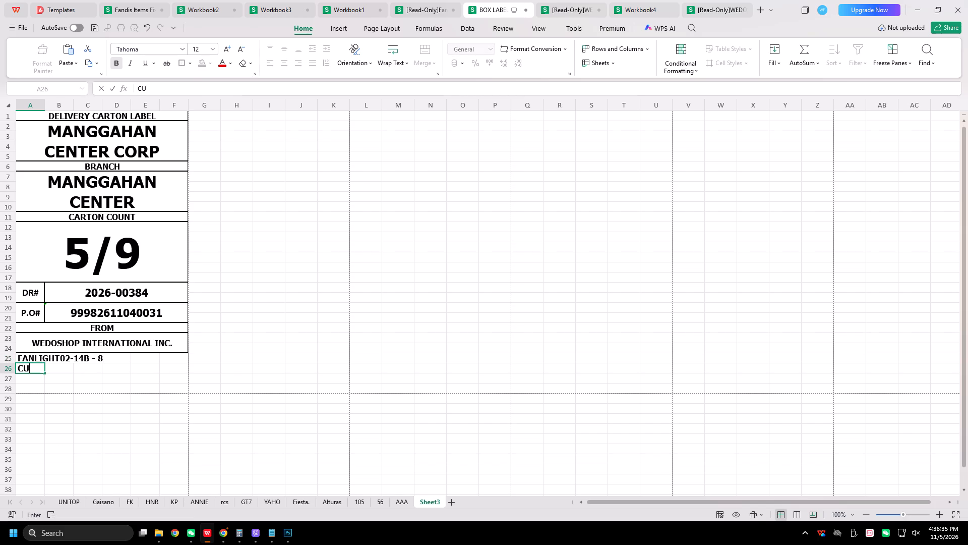
type("01-0003 - 8")
key("Return")
type("FDS-LIGHT-D29R-")
key("space")
key("BackSpace")
key("BackSpace")
key("space")
type("- 12")
key("Return")
Print the label with its new contents list using the print settings as offered.
key("ctrl+p")
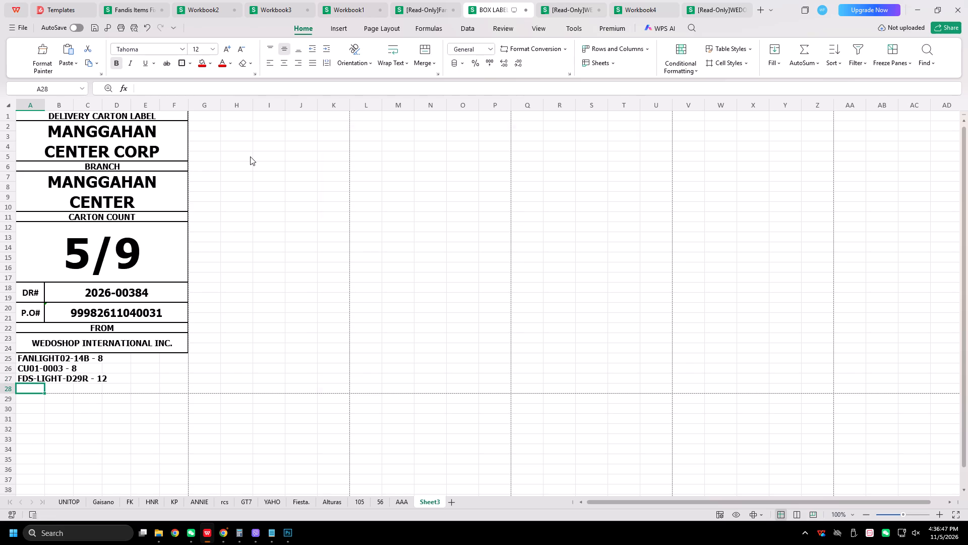
key("Return")
Set the label's carton count to 4/9 and go back down to the contents list.
key("Up")
key("Up")
key("Up")
key("Up")
key("Up")
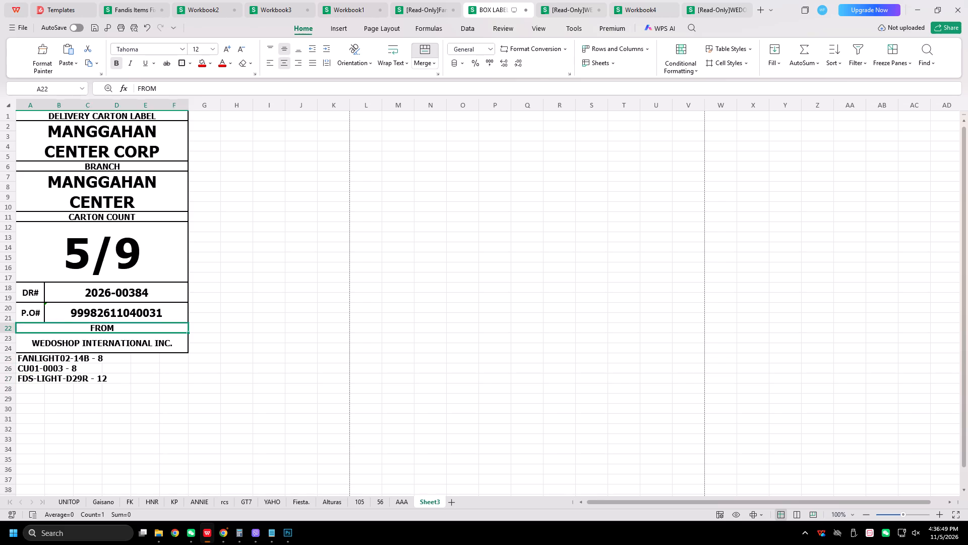
key("Up")
key("Up")
key("Up")
type("4/9")
key("Return")
key("Down")
key("Down")
key("Down")
key("Down")
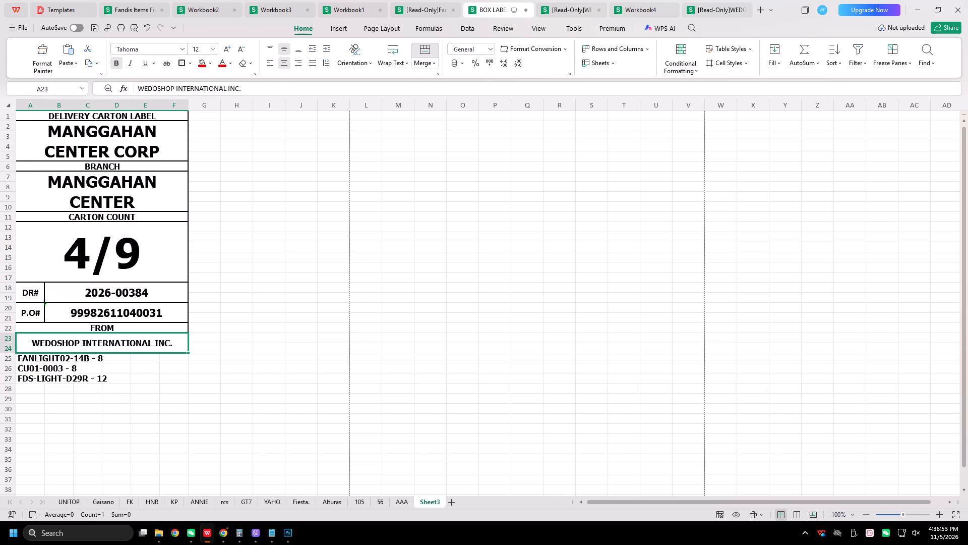
Print the 4/9 label on the Xprinter XP-460B.
key("ctrl+p")
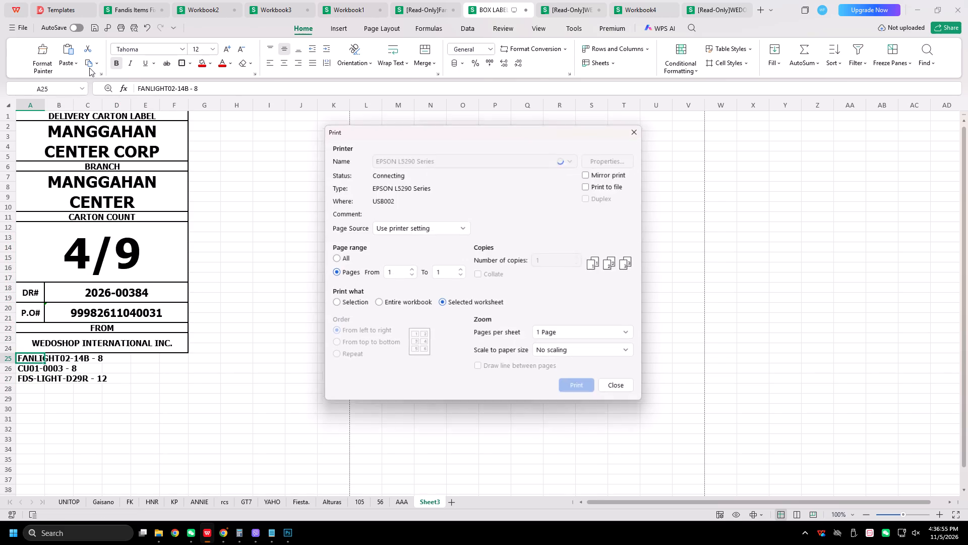
left_click(492, 148)
left_click(481, 157)
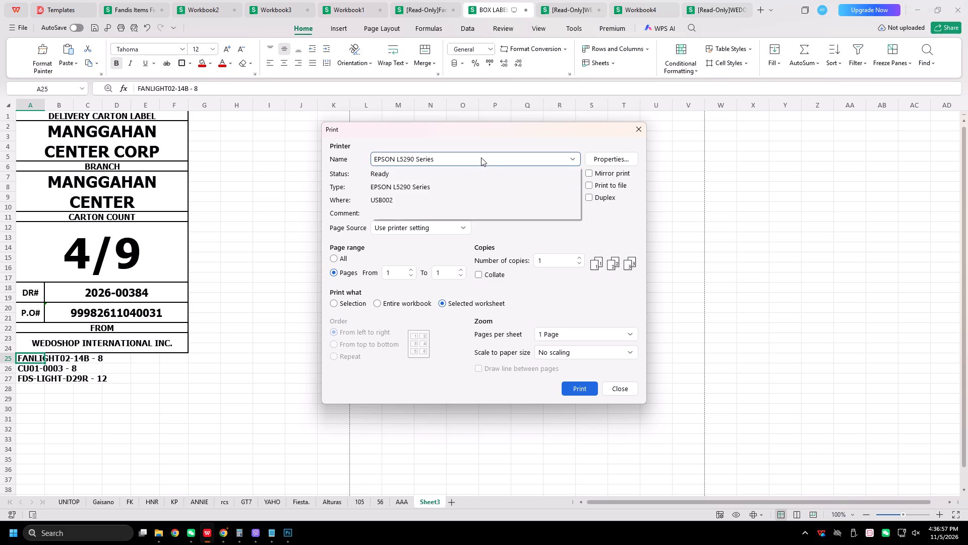
left_click(419, 171)
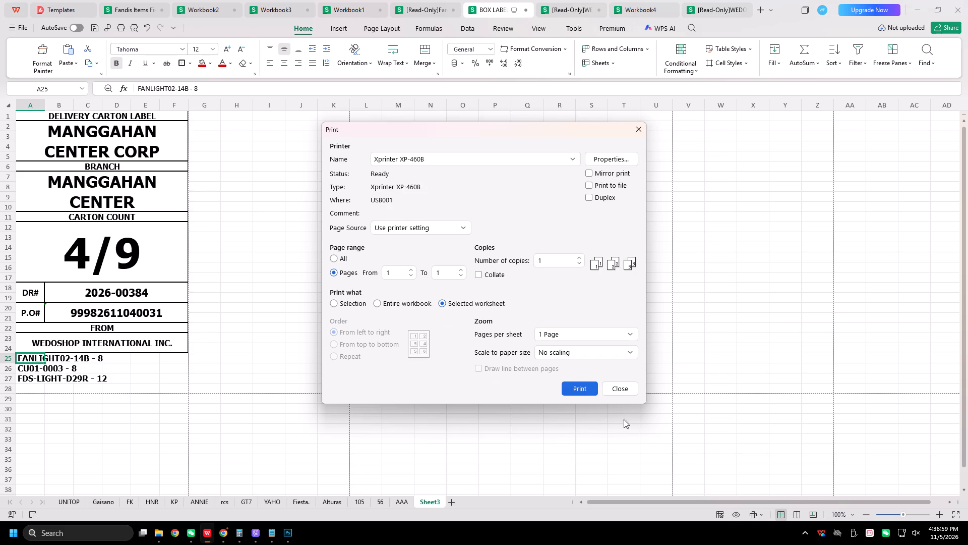
left_click(582, 389)
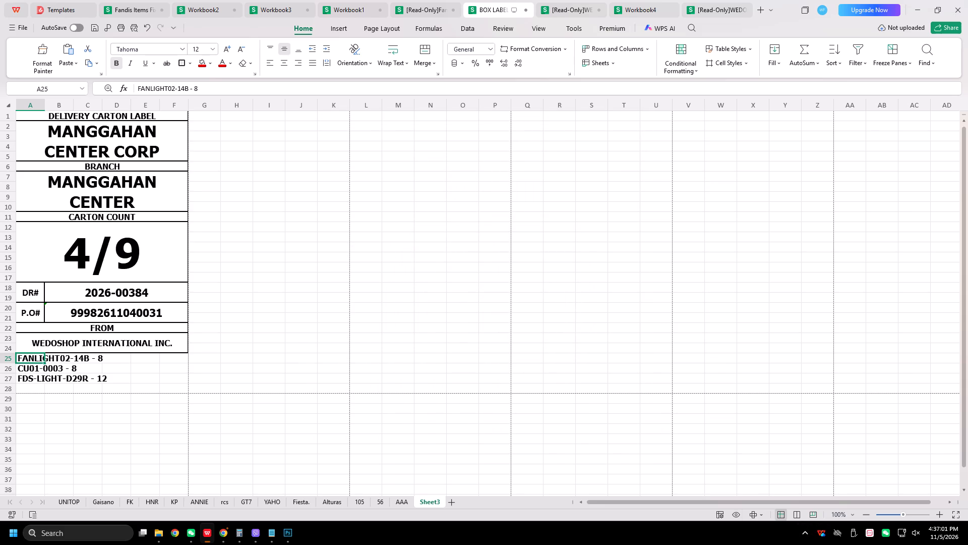
Set the carton count to 5/9 and print the label on the Xprinter XP-460B.
left_click(86, 243)
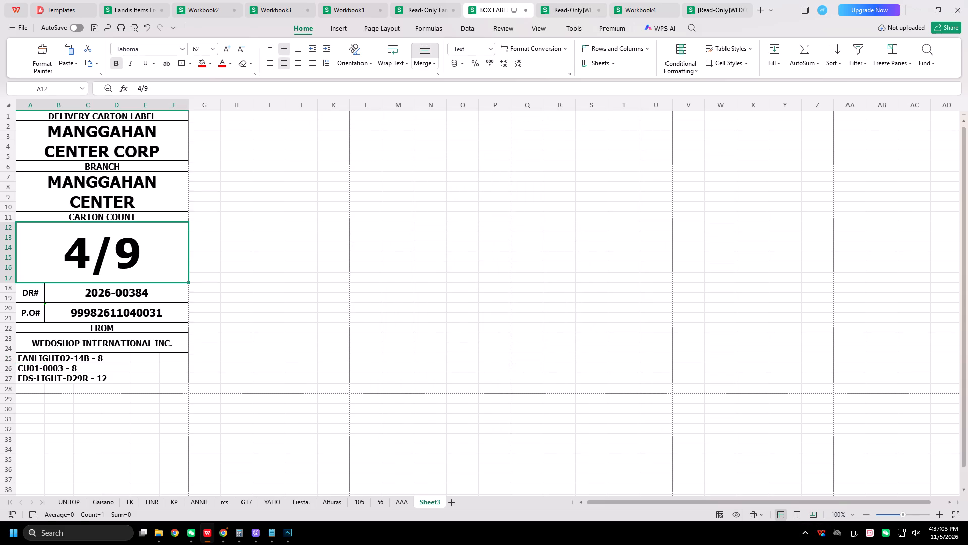
type("5/9")
key("Return")
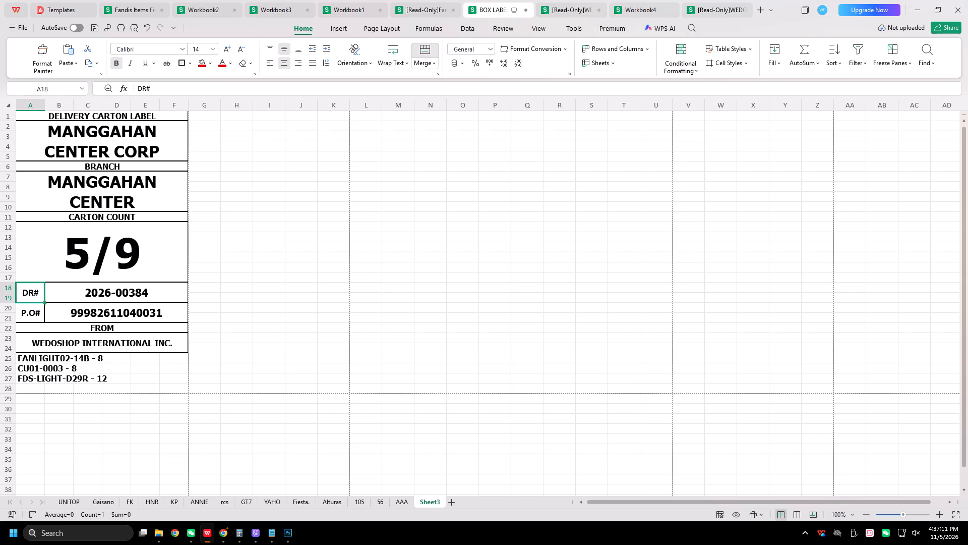
key("ctrl+p")
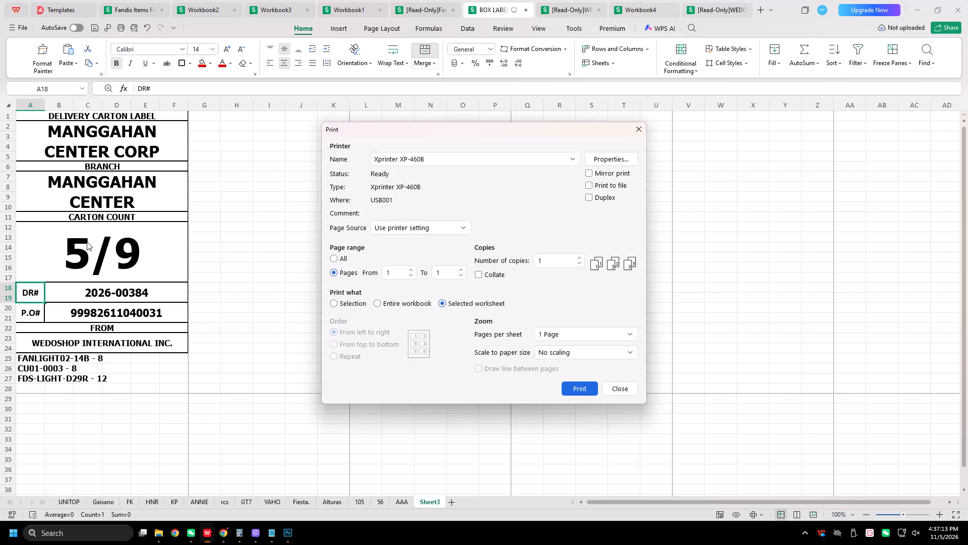
key("Return")
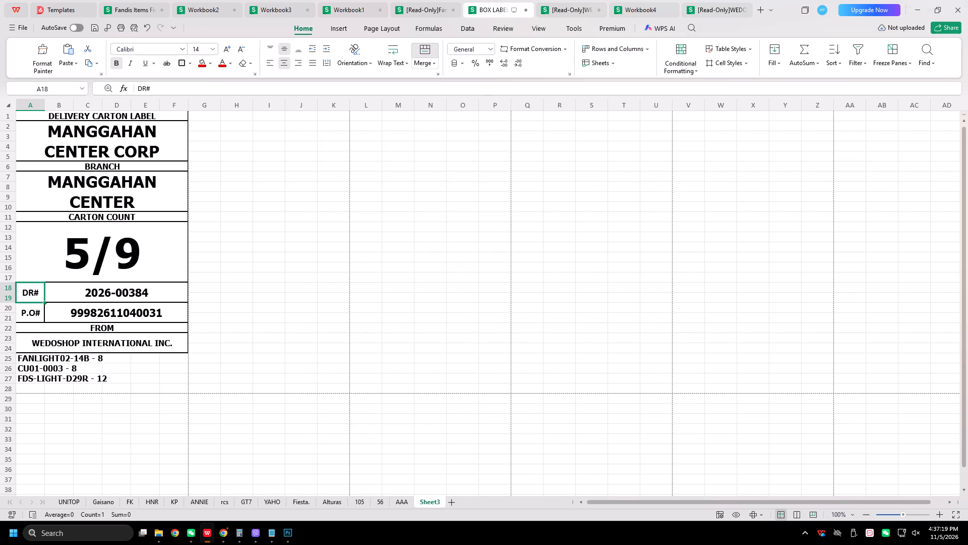
Set the label's carton count to 4/9 and move to the first contents line in A25.
left_click(69, 248)
type("4/9")
key("Return")
key("Return")
key("Return")
key("Return")
key("Return")
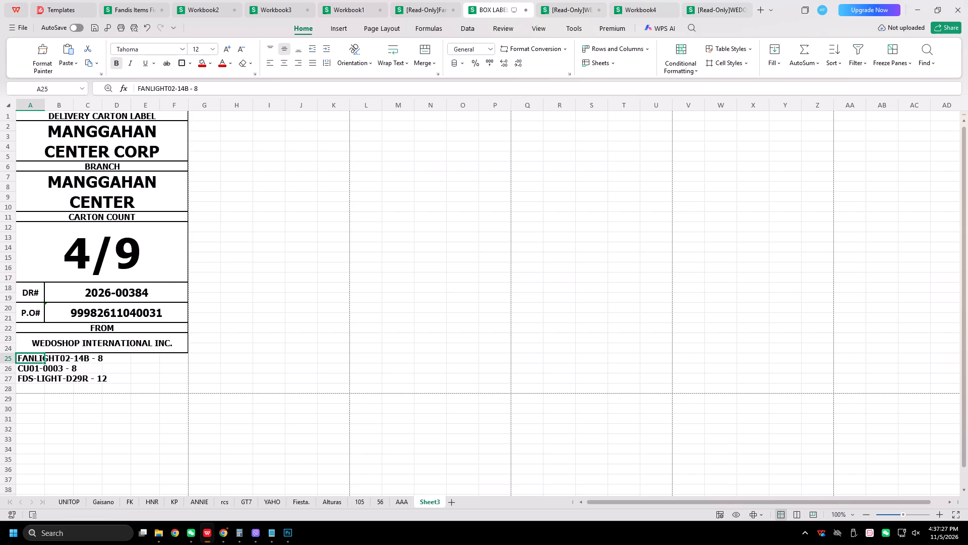
Replace the contents lines in A25 to A27 with FDS-LIGHT-T2 - 25, FDS-LIGHT-C26 - 16 and CU27-0002 - 10.
type("FDS-LIGHT-T2 - 25")
key("Return")
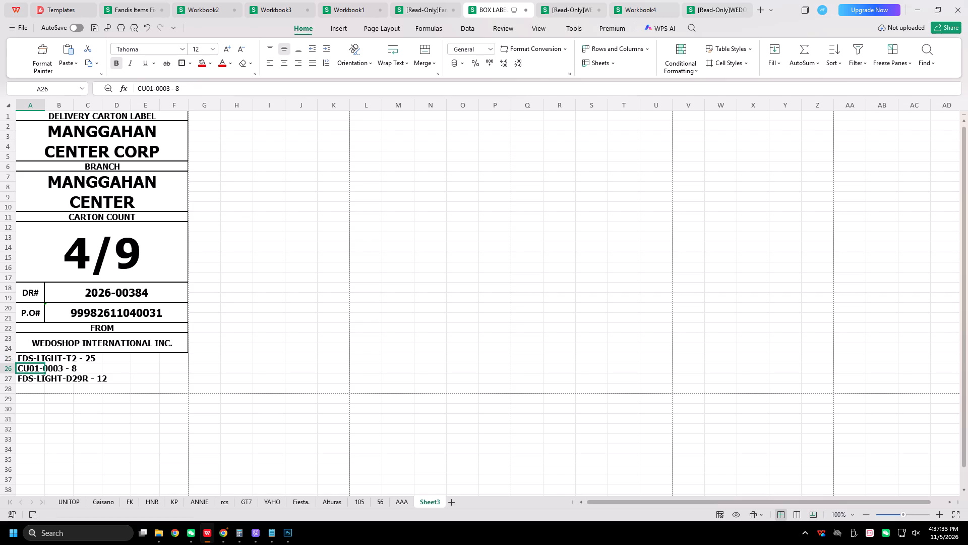
type("FDS-LIGHT-C26-")
key("BackSpace")
key("space")
type("- 16")
key("Return")
type("CU27-0002 - 10")
key("Return")
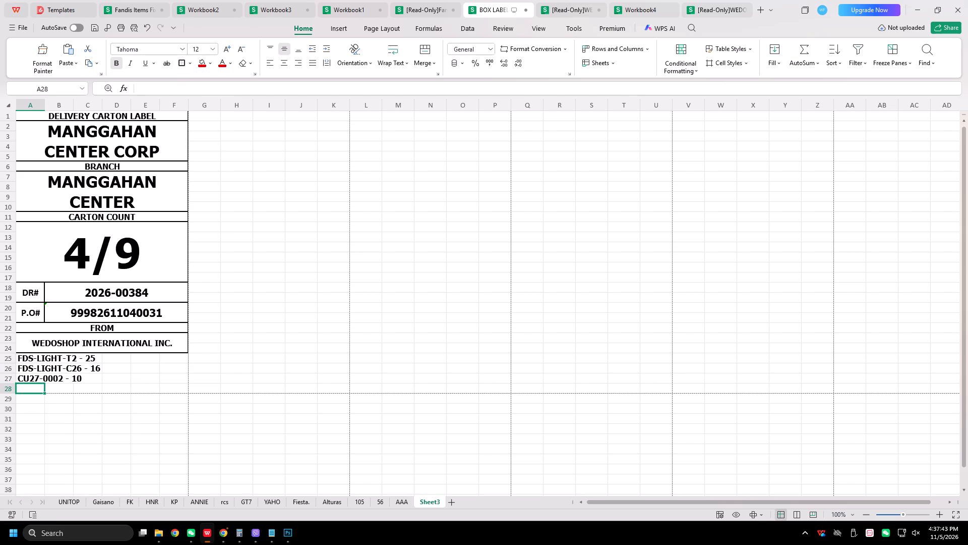
Print the 4/9 label with its updated contents on the Xprinter XP-460B.
key("ctrl+p")
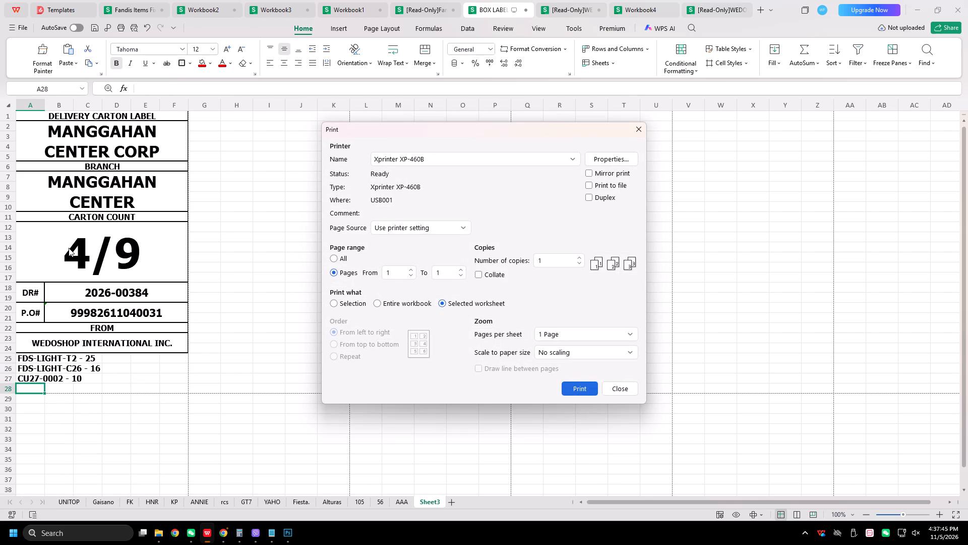
key("Return")
Set the label's carton count to 3/9 and move to the first contents line in A25.
key("Up")
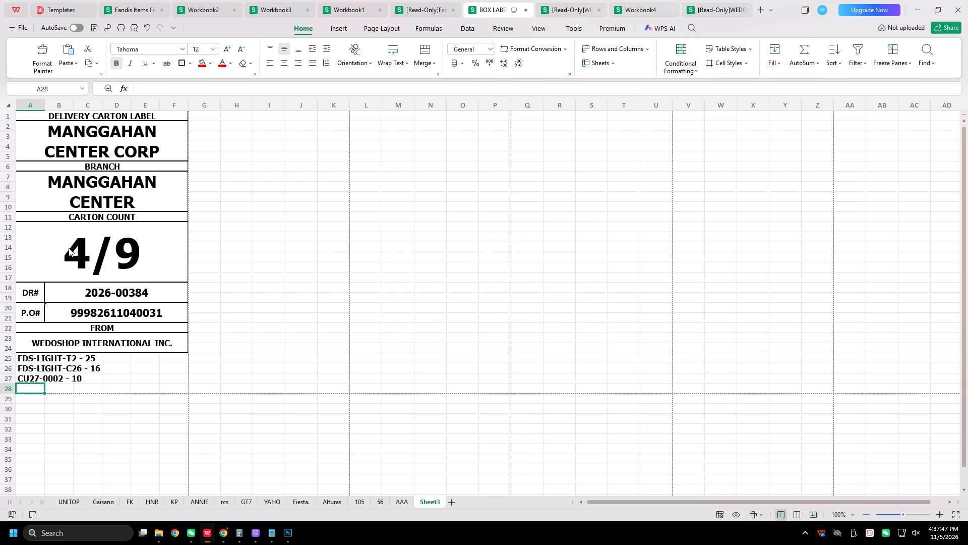
key("Up")
key("Up")
key("Up")
key("Up")
key("Up")
key("Up")
key("Up")
key("Up")
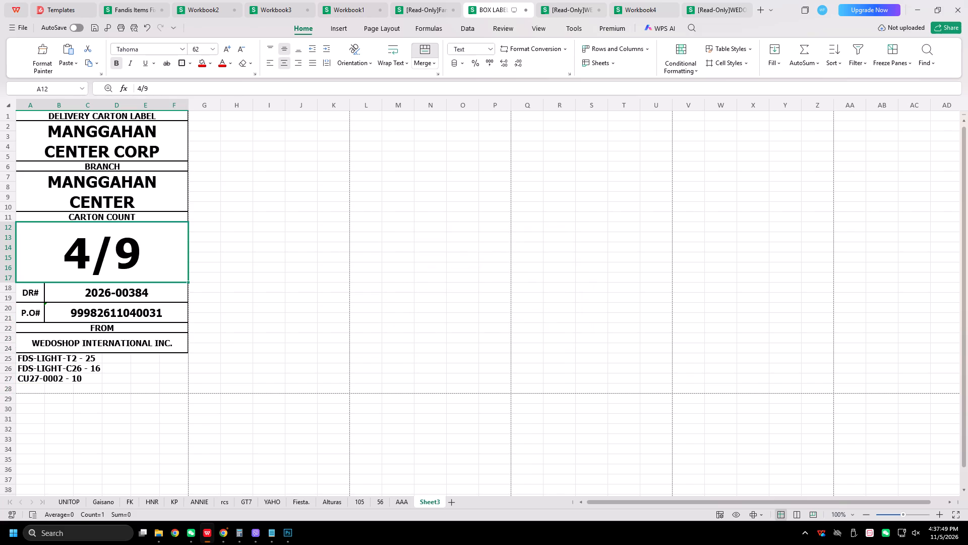
type("3/9")
key("Return")
key("Return")
key("Return")
key("Return")
key("Return")
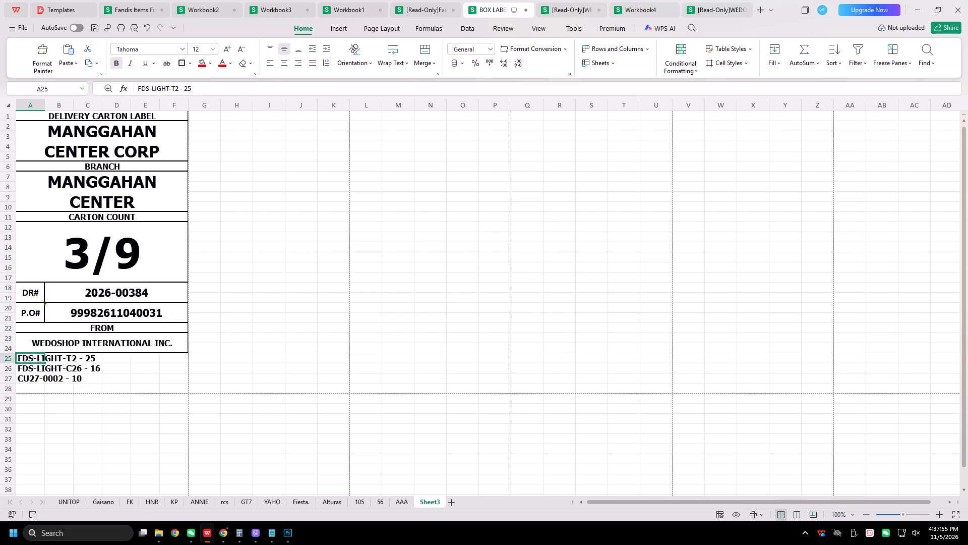
Replace the first two contents lines with CU13-0004 - 40 and FDS-LIGHT-D29R - 28, and clear the third line in A27.
type("CU")
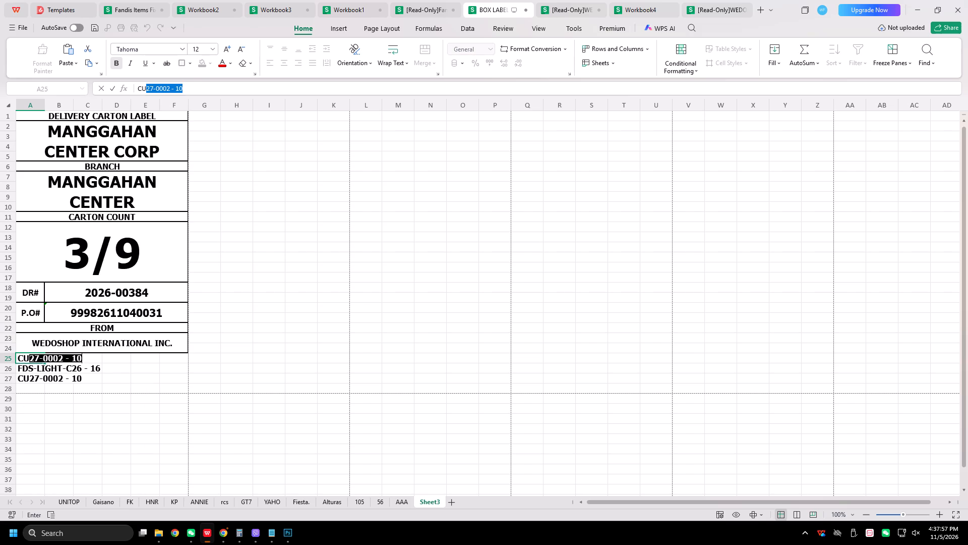
type("13-0004 - 40")
key("Return")
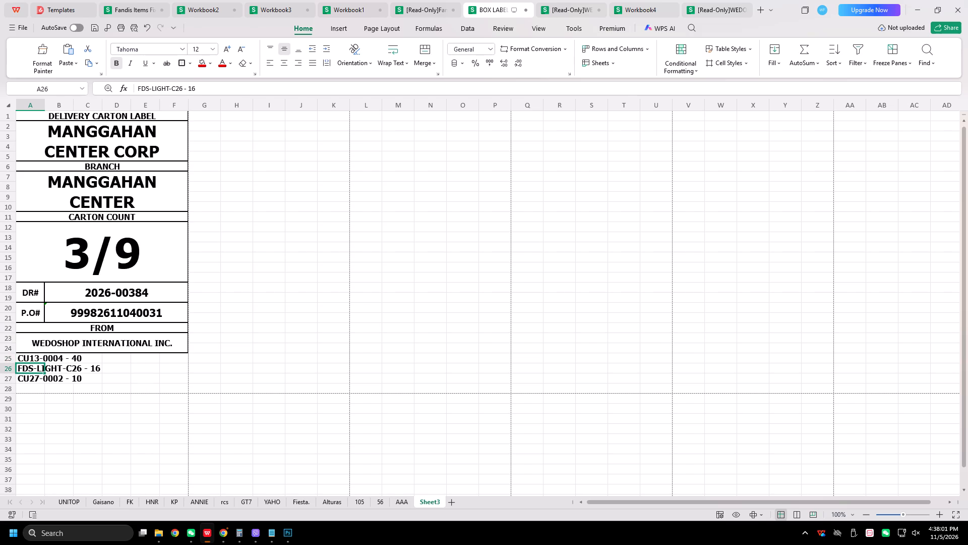
type("FDS-LIGHT-D29R")
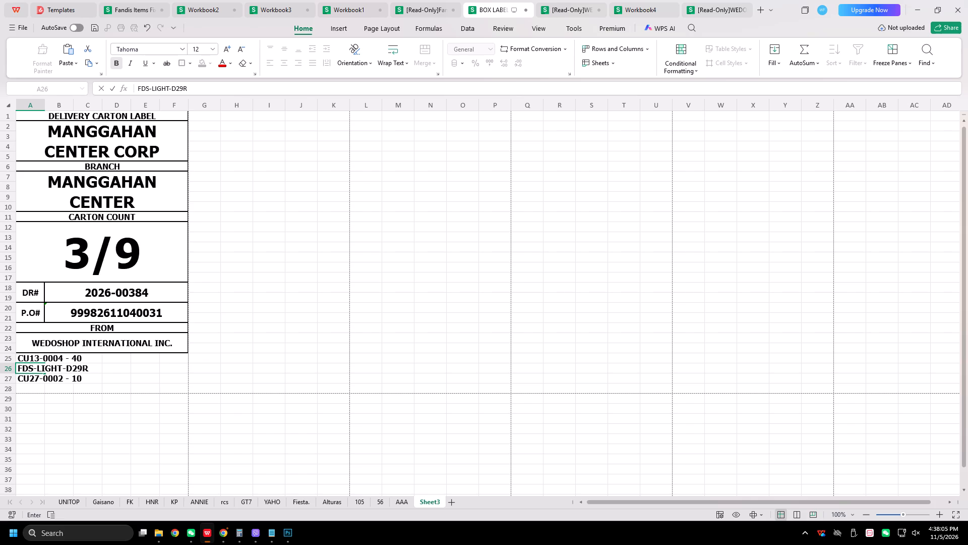
key("space")
type("- 28")
key("Return")
key("Delete")
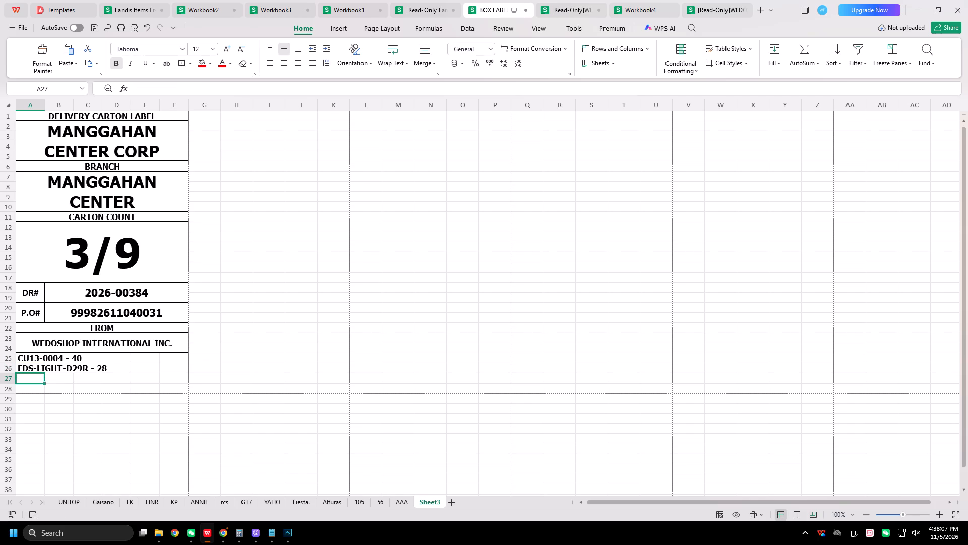
Print the 3/9 label on the Xprinter XP-460B.
key("ctrl+p")
key("Return")
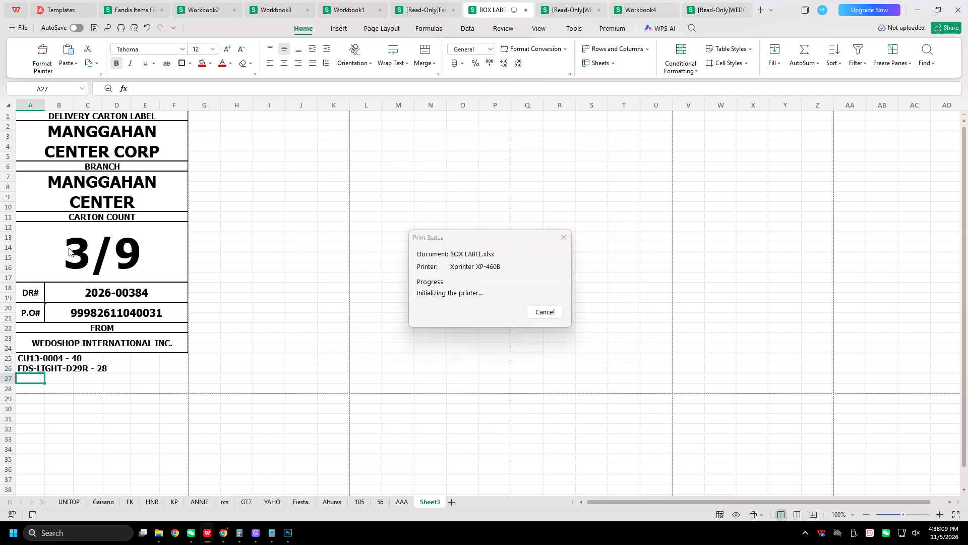
Set the label's carton count to 2/9 and move to the first contents line in A25.
key("Up")
key("Up")
key("Up")
key("Up")
key("Up")
key("Up")
key("Up")
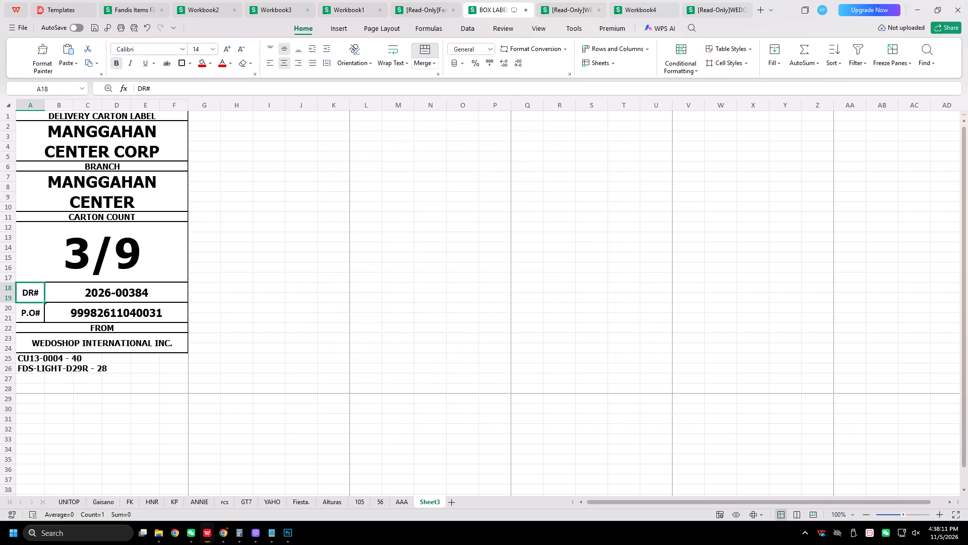
type("2/9")
key("Return")
key("Return")
key("Return")
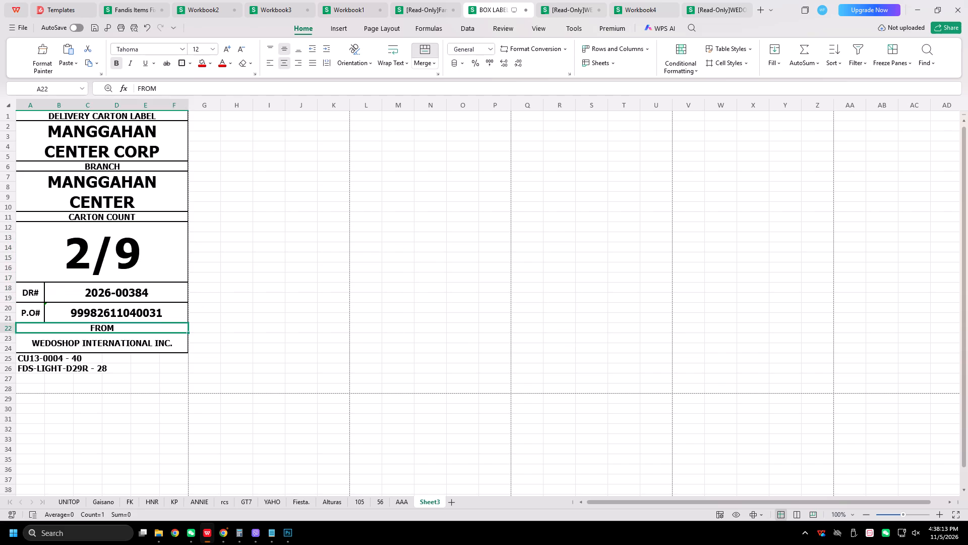
key("Return")
key("Return")
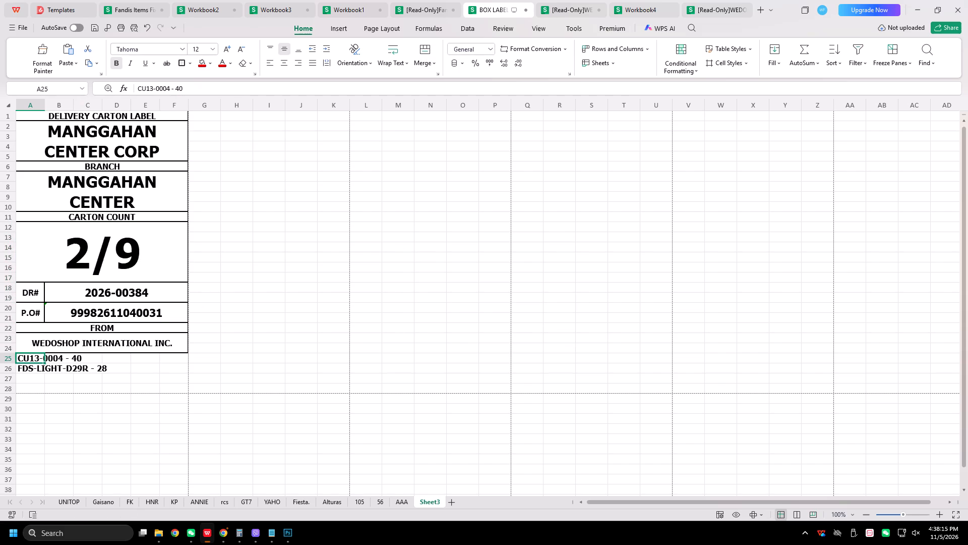
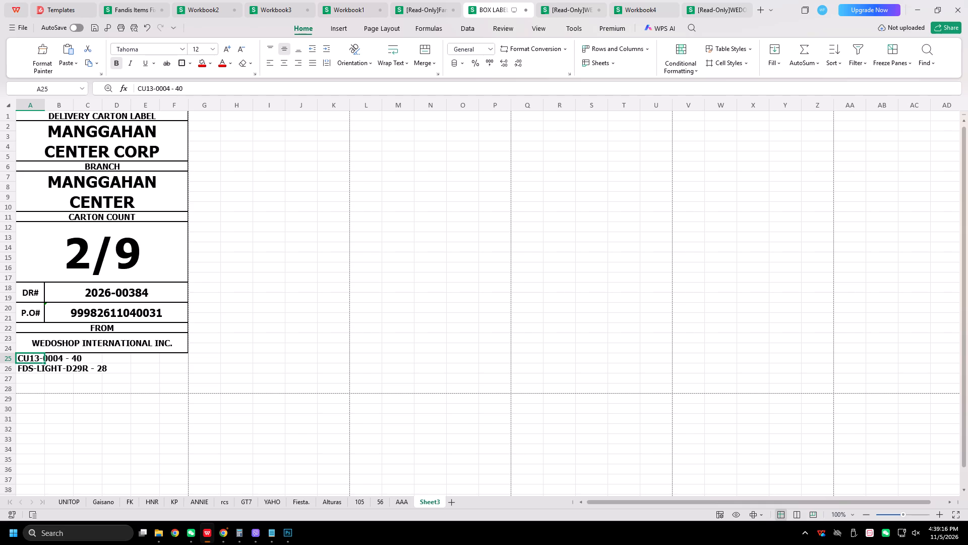
Fill the contents lines in A25:A27 with FANLIGHT01W- 10, FANLIGHT01-40RB - 10 and FANLIGHT01B-40RB - 4.
type("FANLUIG")
key("BackSpace")
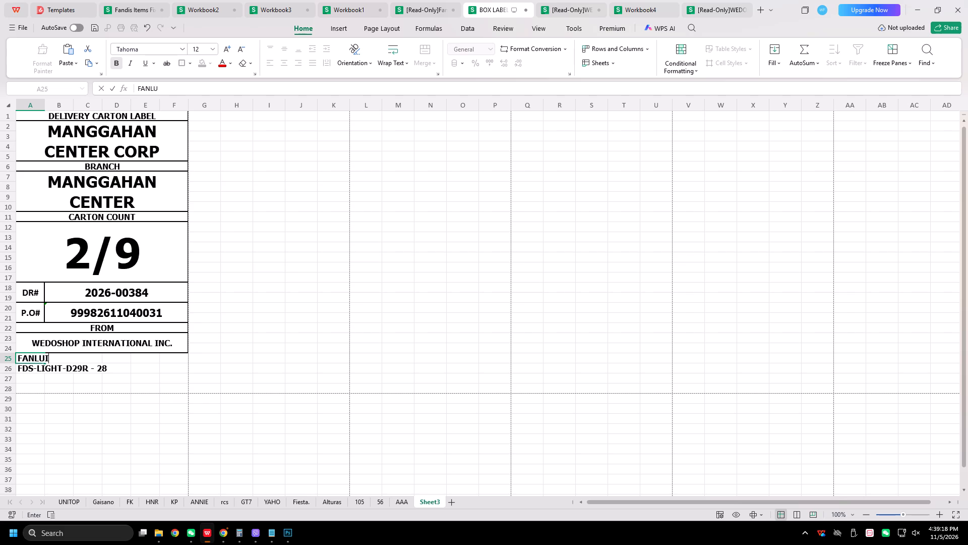
key("BackSpace")
key("BackSpace")
type("IGHT01W- 10")
key("Return")
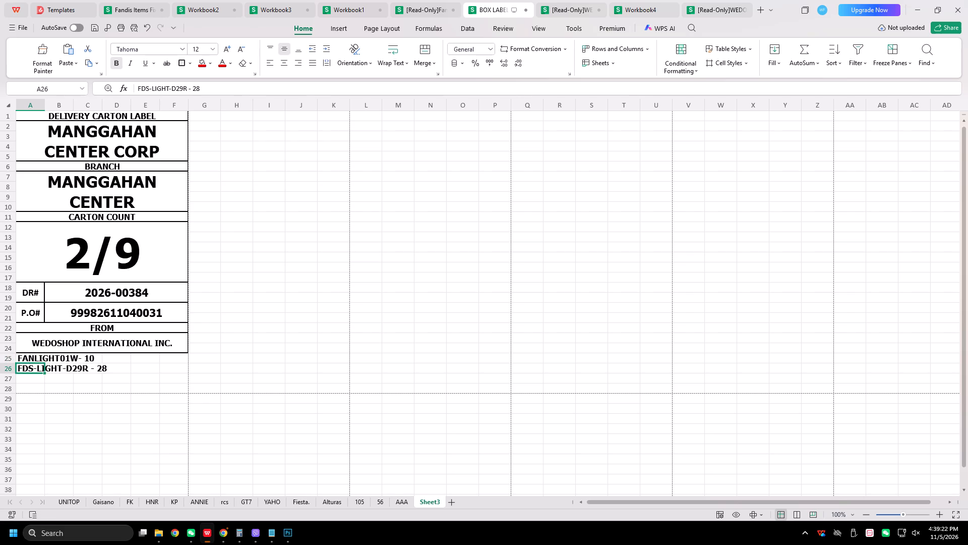
type("FANLIGHT")
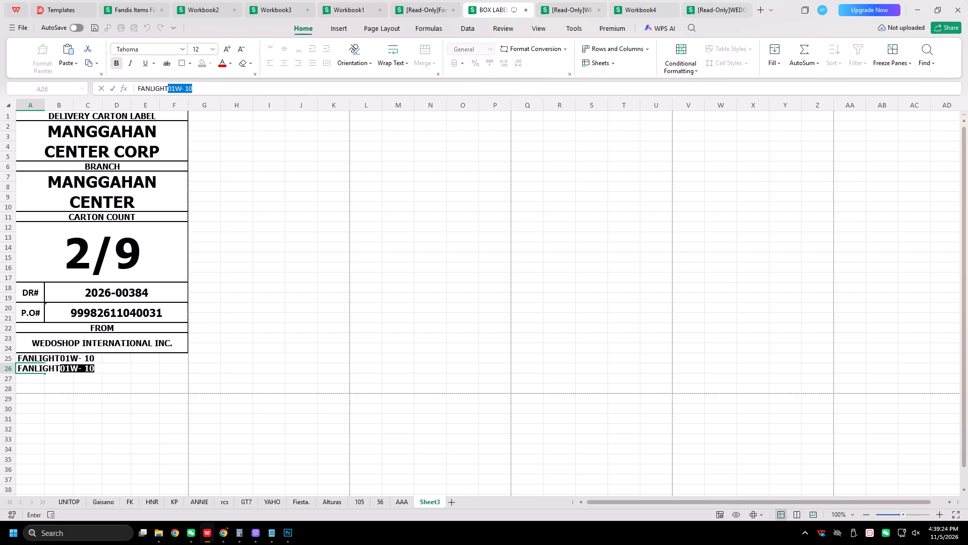
type("01-40RB - 10")
key("Return")
type("FANLIGHT01")
type("B-40RB - 4")
key("Return")
Print the 2/9 MANGGAHAN CENTER label on the Xprinter XP-460B.
key("ctrl+p")
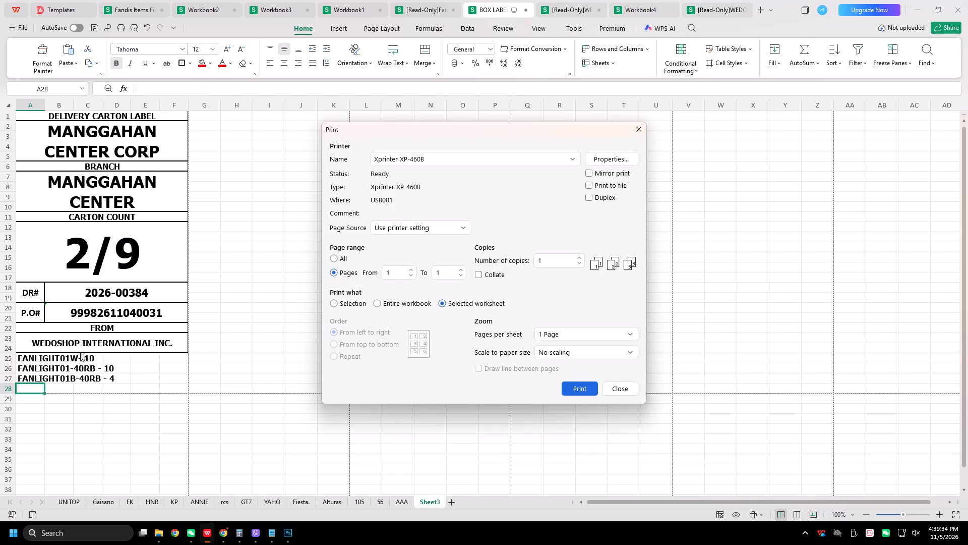
key("Return")
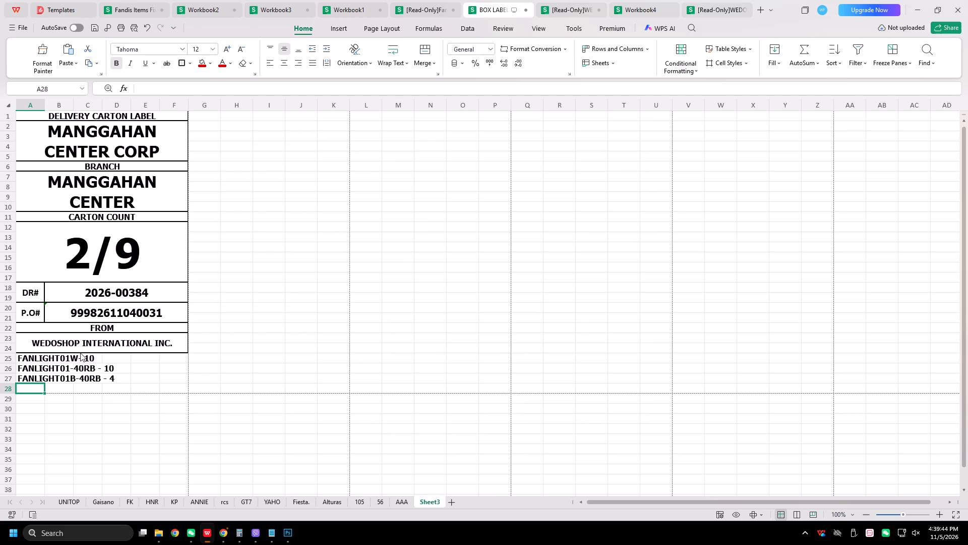
Set the label's carton count to 1/9 and move to the first contents line in A25.
key("Up")
key("Up")
key("Up")
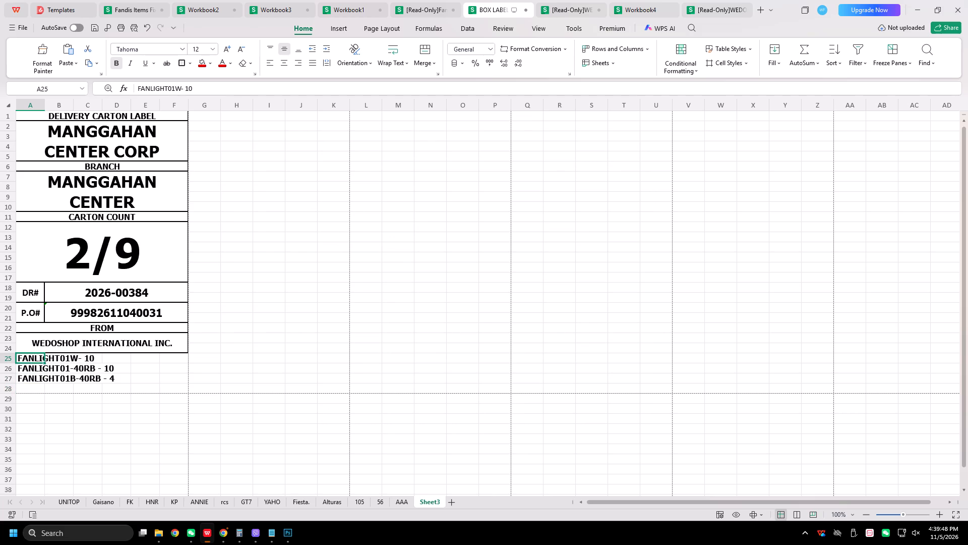
key("Up")
key("Up")
key("Up")
key("Up")
key("Up")
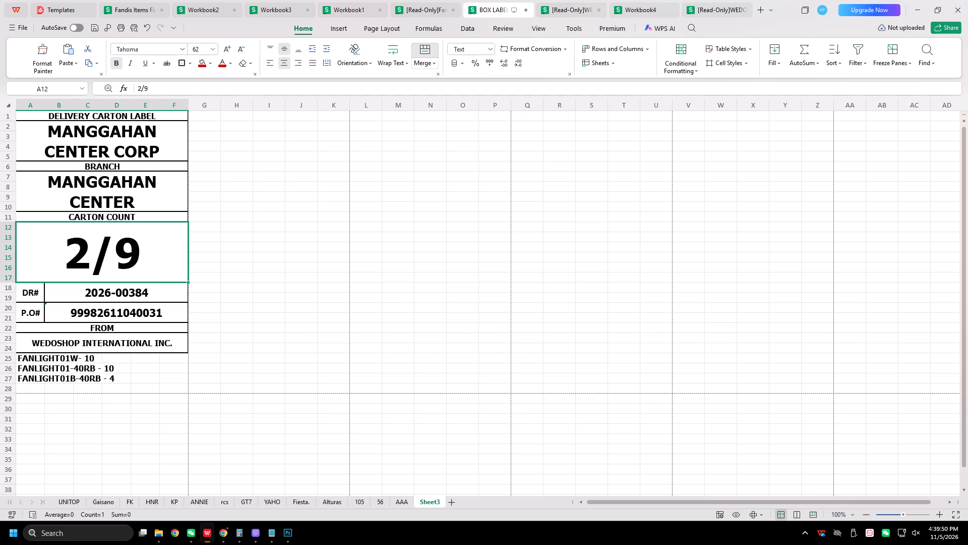
type("1/9")
key("Return")
key("Return")
key("Return")
key("Return")
key("Return")
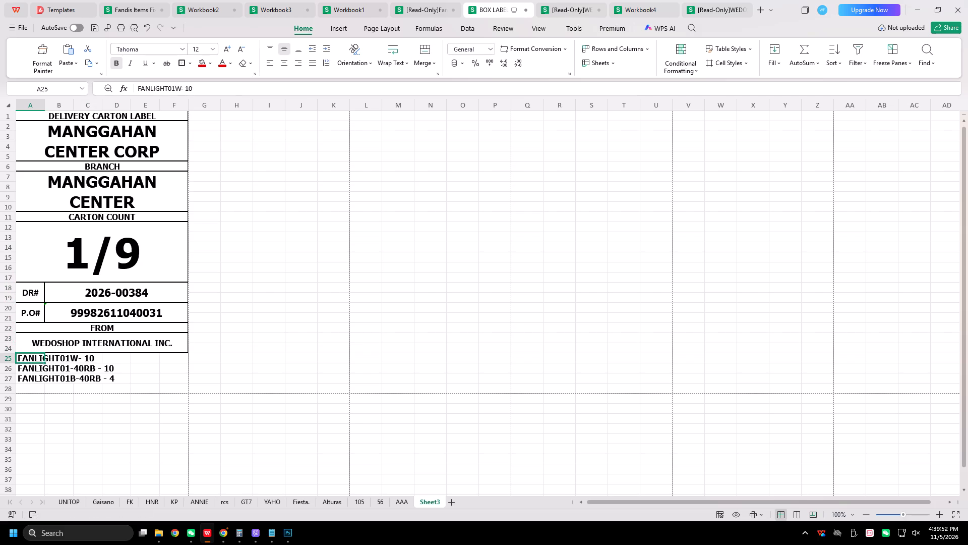
Fill the contents lines in A25:A28 with CU27-0004 - 8, FANLIGHT01B-40RB - 6, FDS-LIGHT-T6 - 10 and FDS-LIGHT-C26 - 6.
type("CU27-0004 - 8")
key("Return")
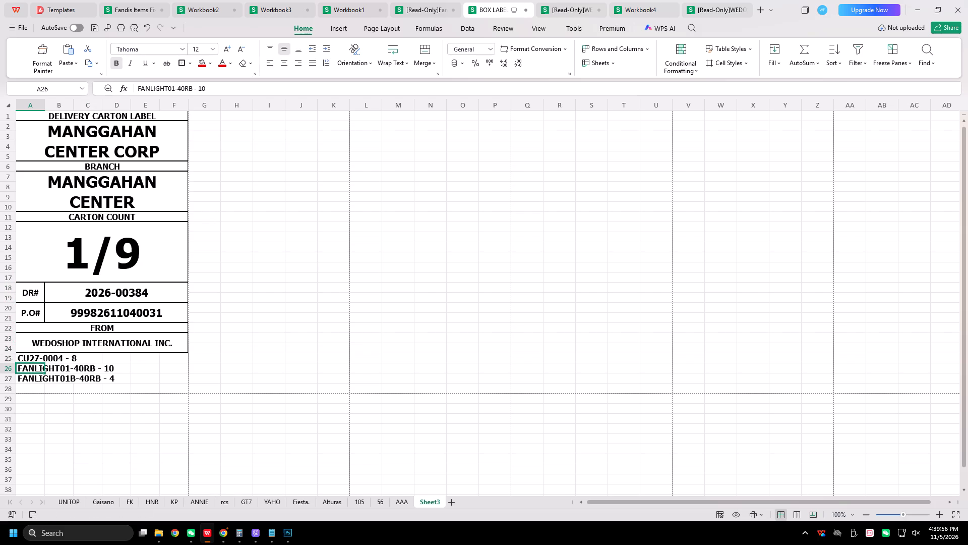
type("FANLIGHT")
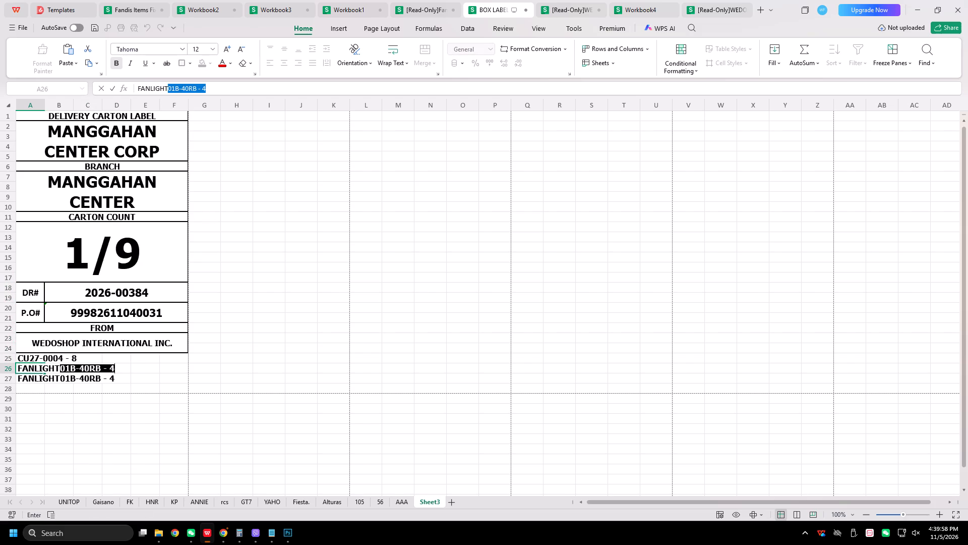
type("01B-40RB - 6")
key("Return")
key("f")
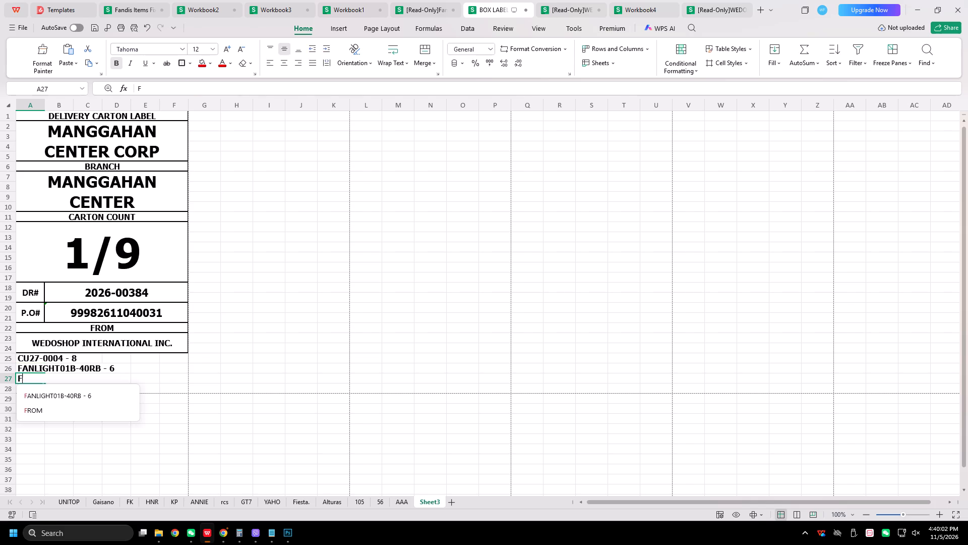
type("DS-LIGHT-T6 - 10")
key("Return")
type("FDS")
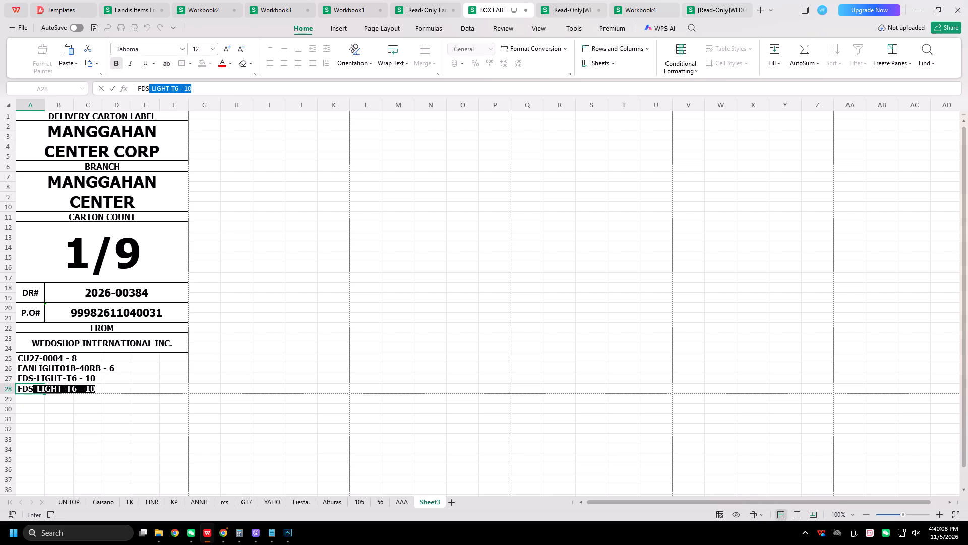
left_click(180, 87)
left_click_drag(216, 86, 213, 86)
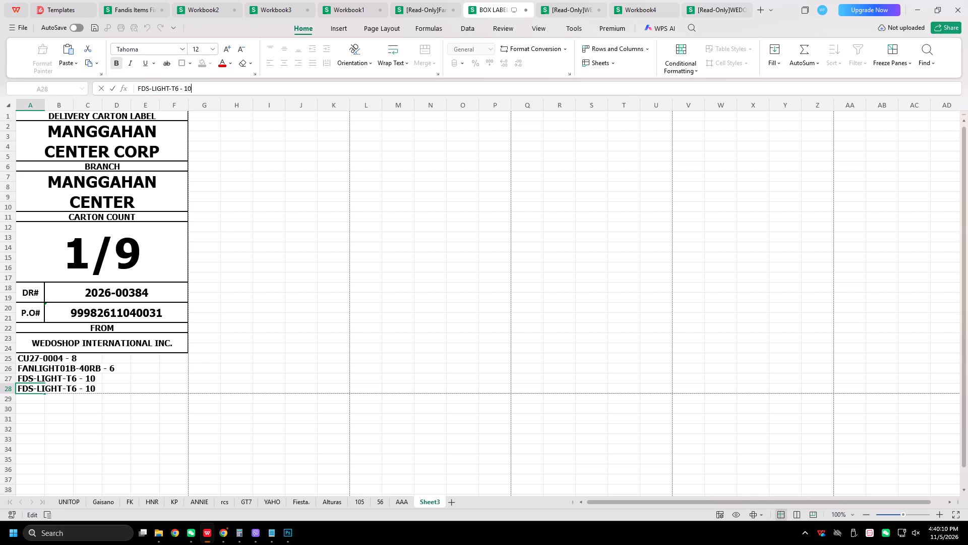
left_click_drag(213, 86, 172, 87)
type("C26 - 6")
key("Return")
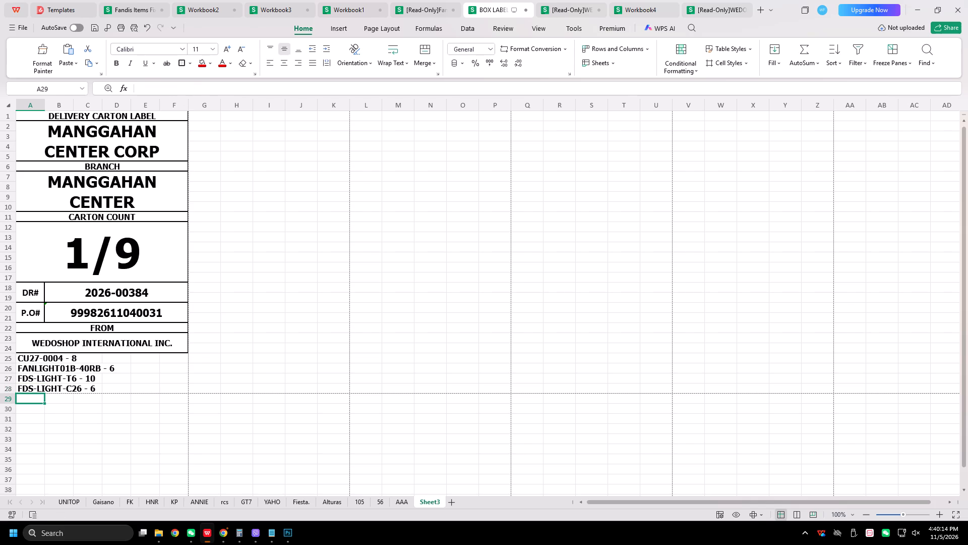
Print the 1/9 MANGGAHAN CENTER label on the Xprinter XP-460B.
key("ctrl+p")
key("Return")
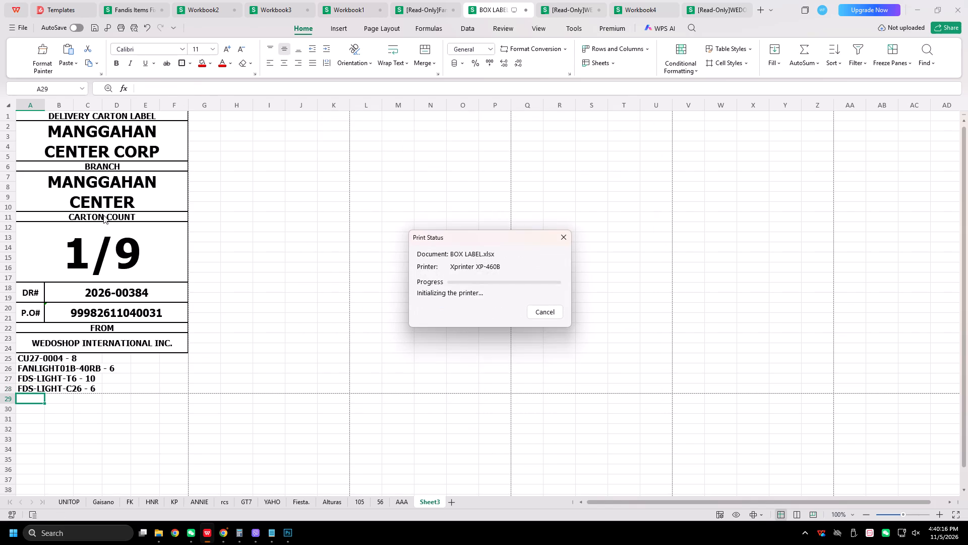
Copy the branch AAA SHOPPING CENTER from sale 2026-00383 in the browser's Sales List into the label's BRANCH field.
key("alt+Tab")
left_click_drag(550, 292, 500, 277)
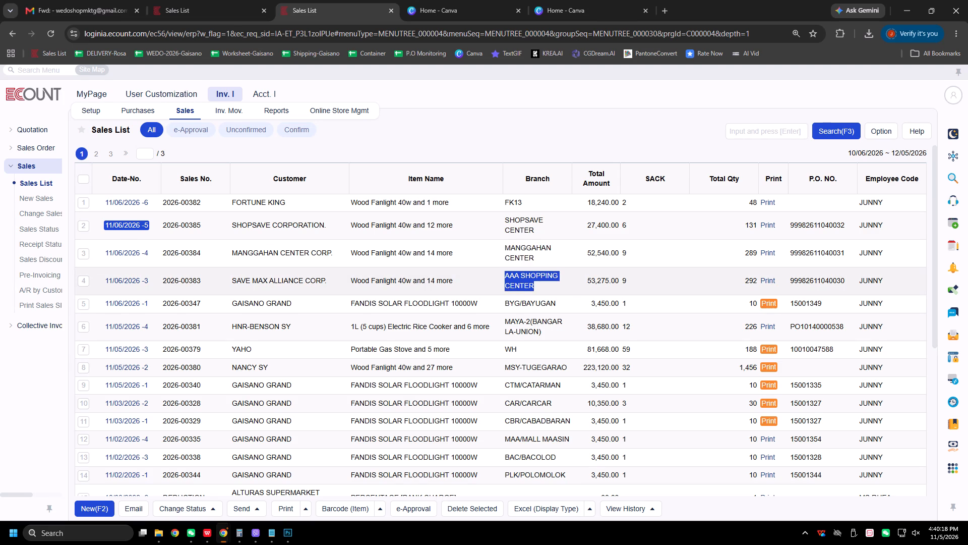
left_click_drag(500, 277, 499, 276)
key("ctrl+c")
key("alt+Tab")
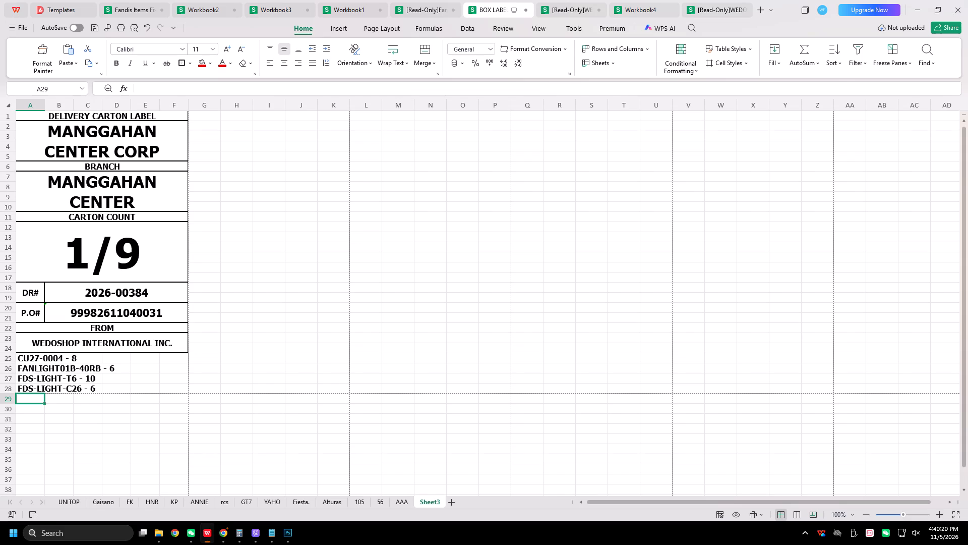
double_click(93, 195)
key("ctrl+a")
key("ctrl+v")
left_click(220, 155)
Copy the customer name SAVE MAX ALLIANCE CORP from the Sales List into the label's heading cell above BRANCH.
key("alt+Tab")
left_click_drag(324, 280, 232, 283)
key("ctrl+c")
key("alt+Tab")
double_click(142, 145)
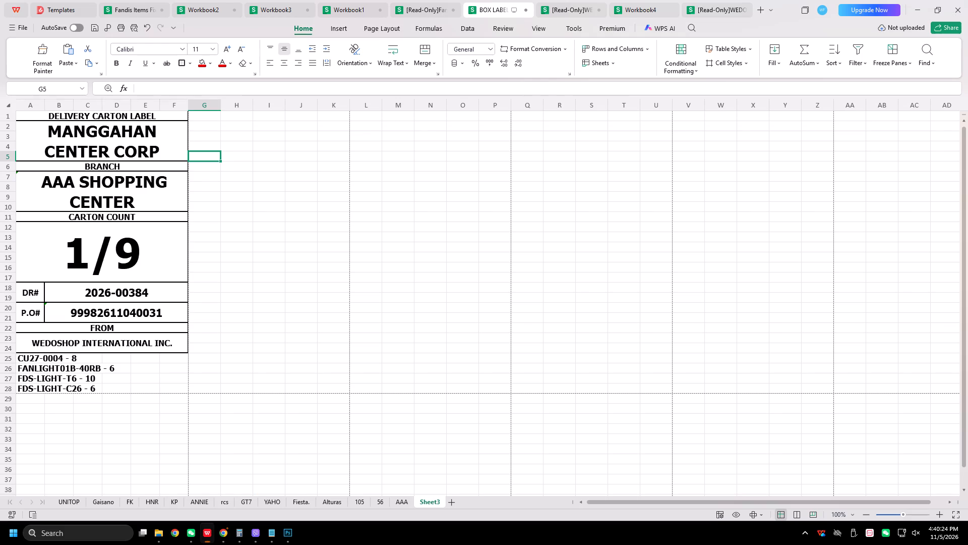
key("ctrl+a")
key("ctrl+v")
left_click(226, 254)
left_click(137, 247)
key("alt+Tab")
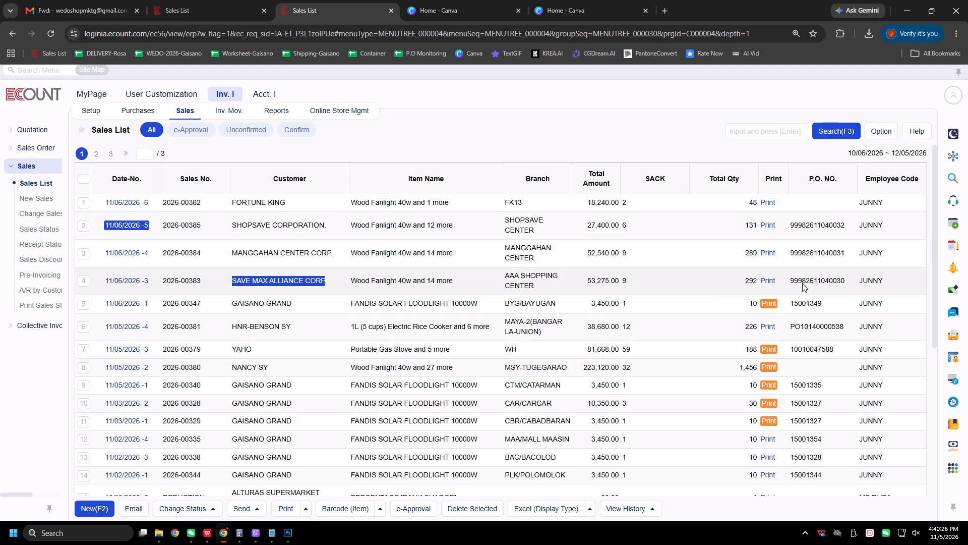
left_click_drag(849, 280, 785, 282)
key("ctrl+c")
key("alt+Tab")
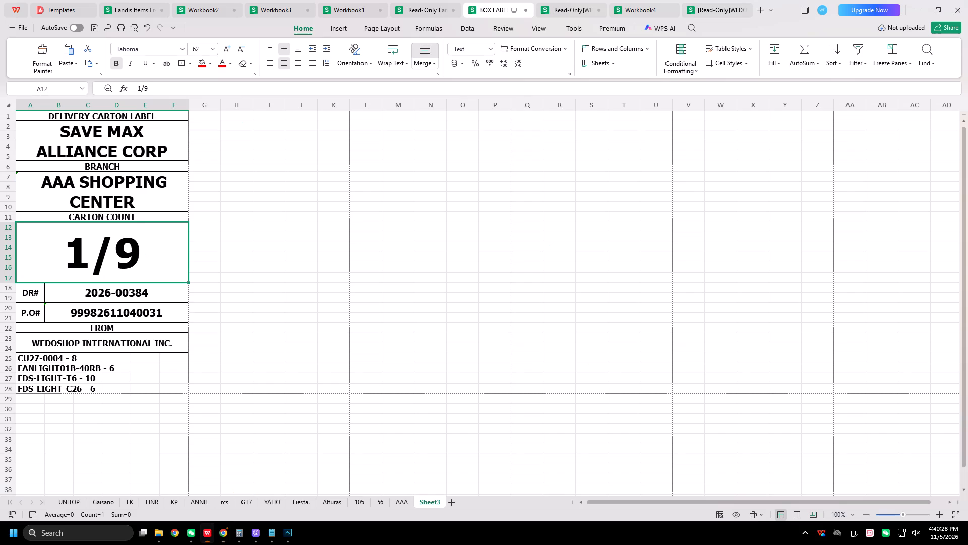
double_click(105, 309)
key("ctrl+a")
key("ctrl+v")
left_click(161, 293)
Check the sale's number in the Sales List and set the label's DR# to 2026-00383.
key("alt+Tab")
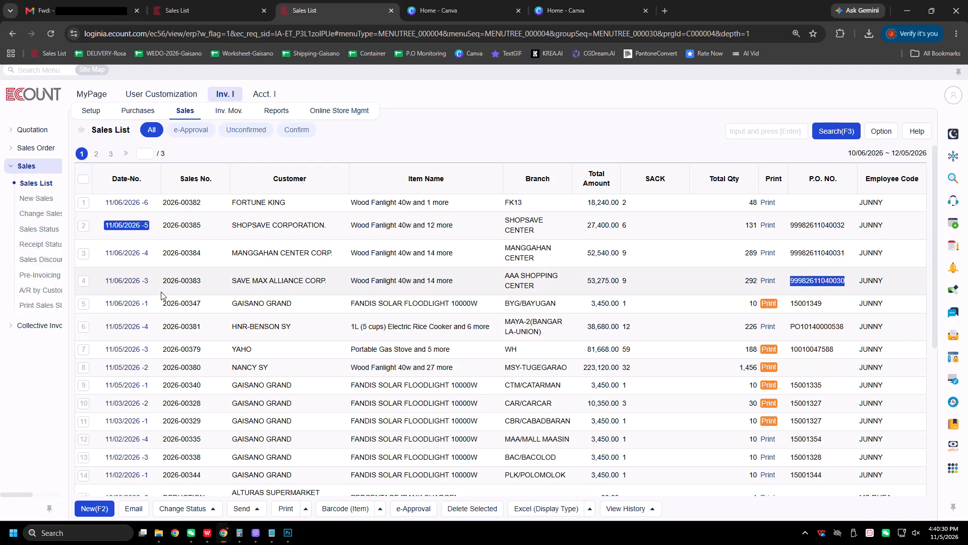
key("alt+Tab")
double_click(178, 292)
key("BackSpace")
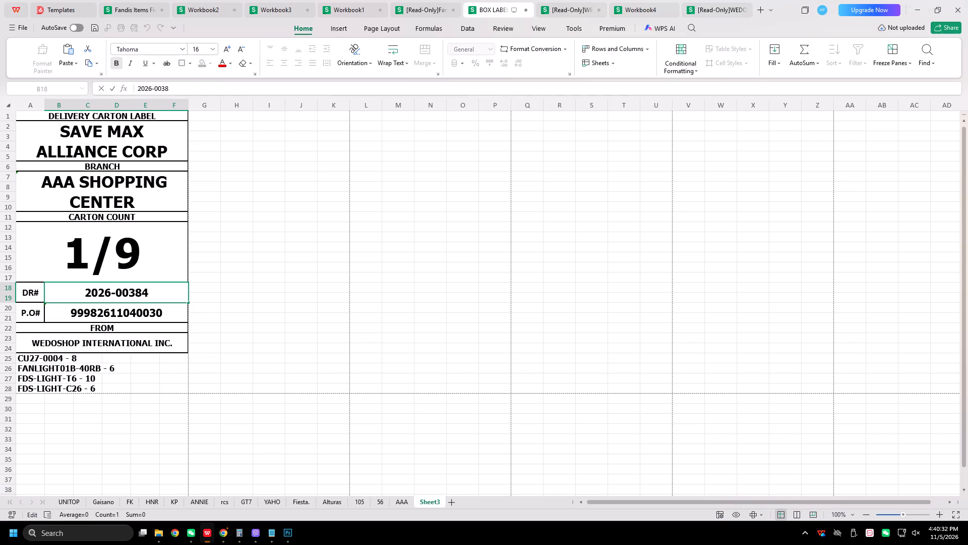
key("3")
key("Return")
Set the label's carton count to 2/9 and move to the first contents line in A25.
key("Up")
key("Up")
type("2/9")
key("Return")
key("Return")
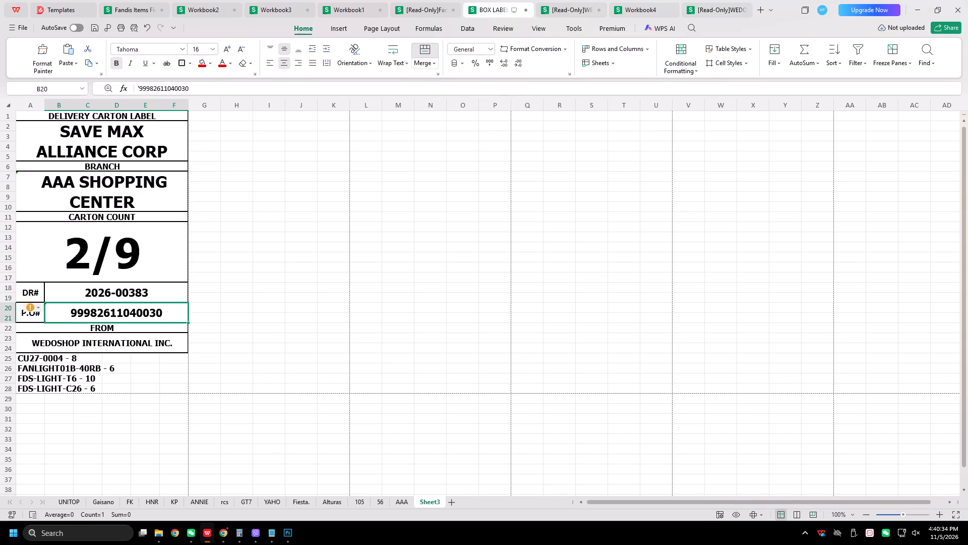
key("Return")
key("Return")
key("Return")
key("Left")
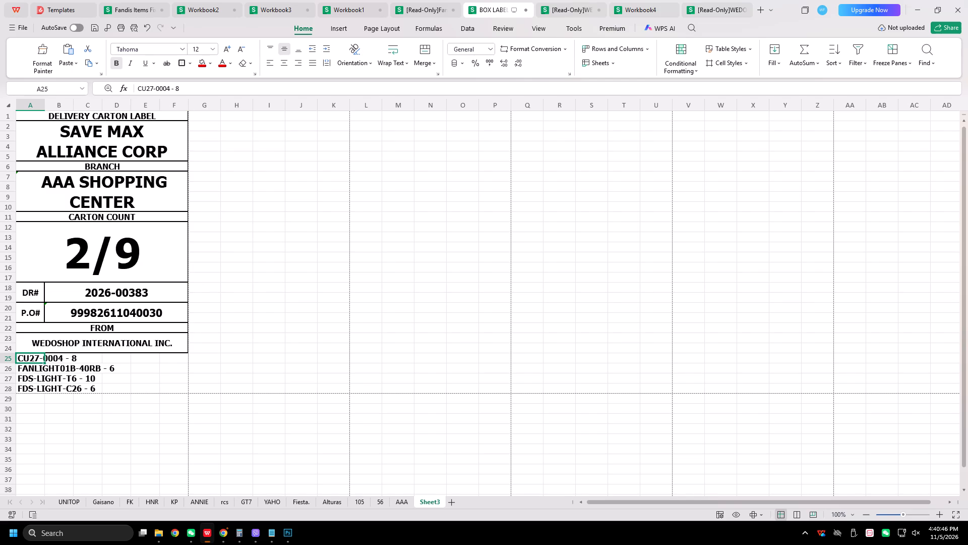
Replace the first contents line in A25 with FDS-LIGHT-C26 - 23.
key("Down")
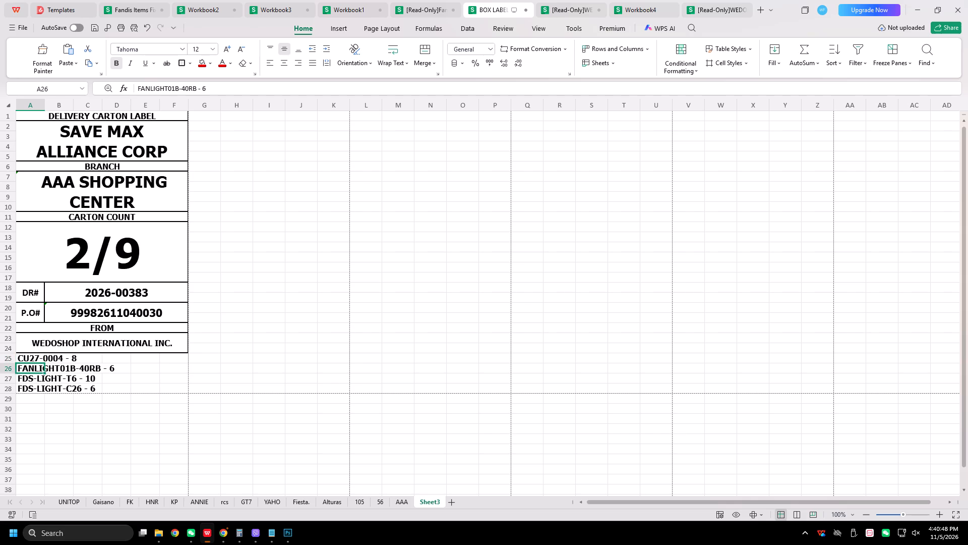
key("Down")
key("Down")
key("Up")
key("Up")
key("Up")
type("FDS-LIGHT0C")
key("BackSpace")
key("BackSpace")
type("-C26 -")
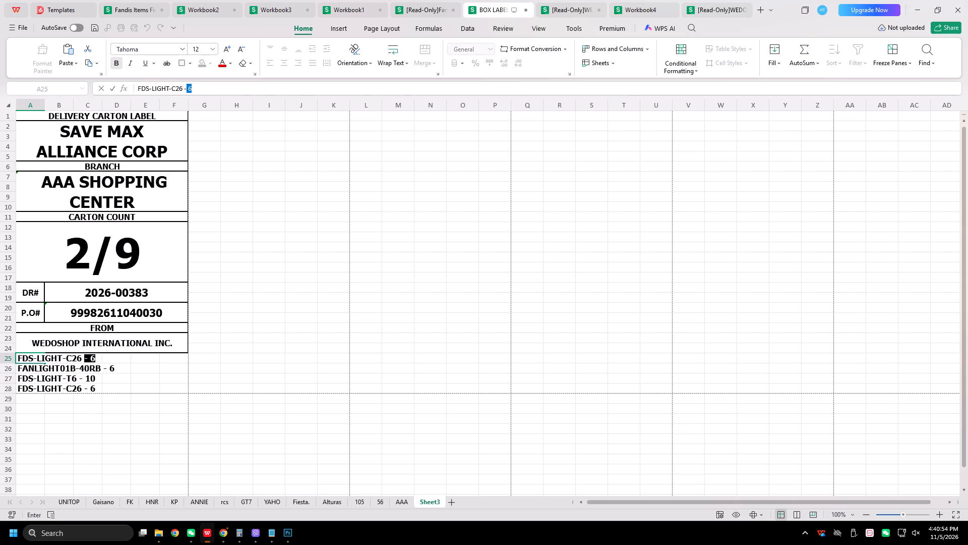
key("space")
type("23")
key("Return")
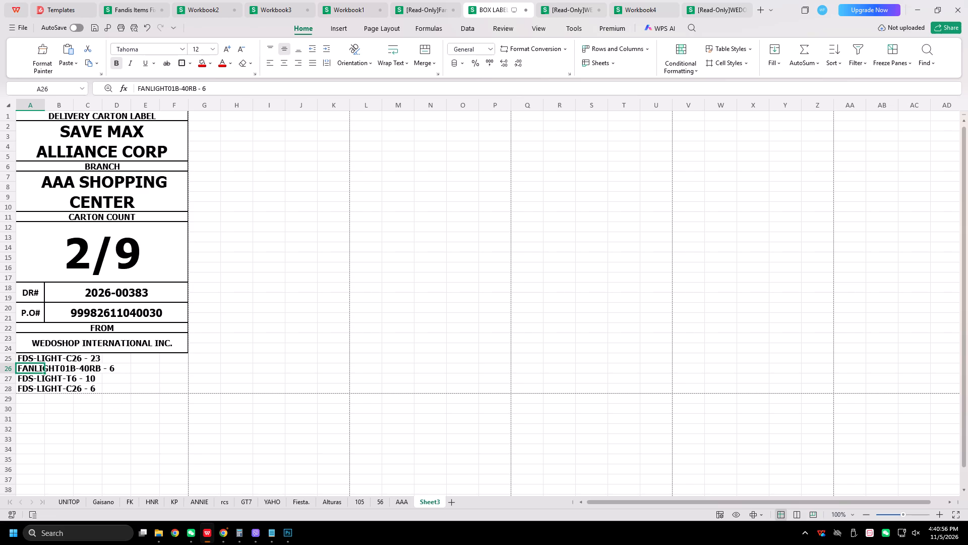
Replace the contents lines in A26:A28 with FDS-LIGHT-T2 - 3, CU01-0003 - 8 and FDS-LIGHT-D29R - 40.
type("FDS-LIGHT-T2 3")
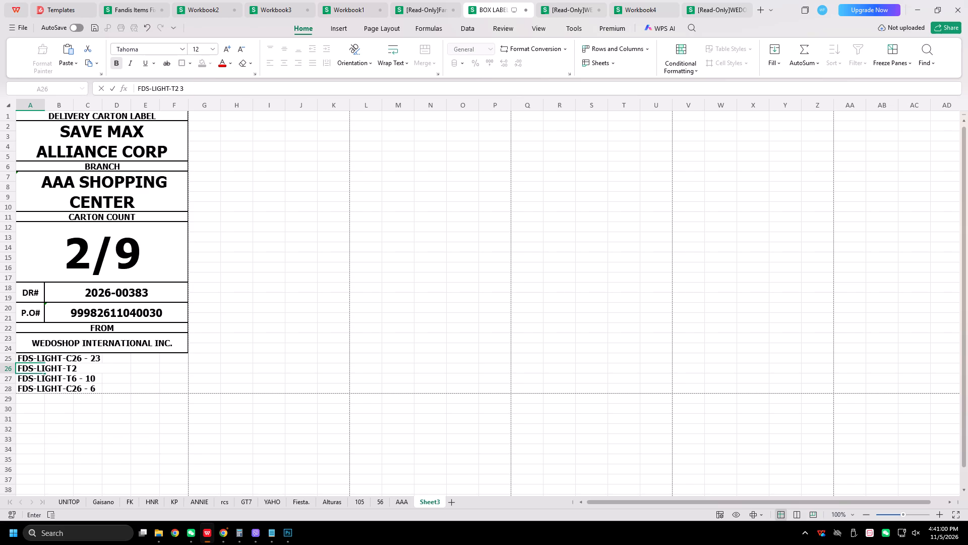
key("BackSpace")
type("- 3")
key("Return")
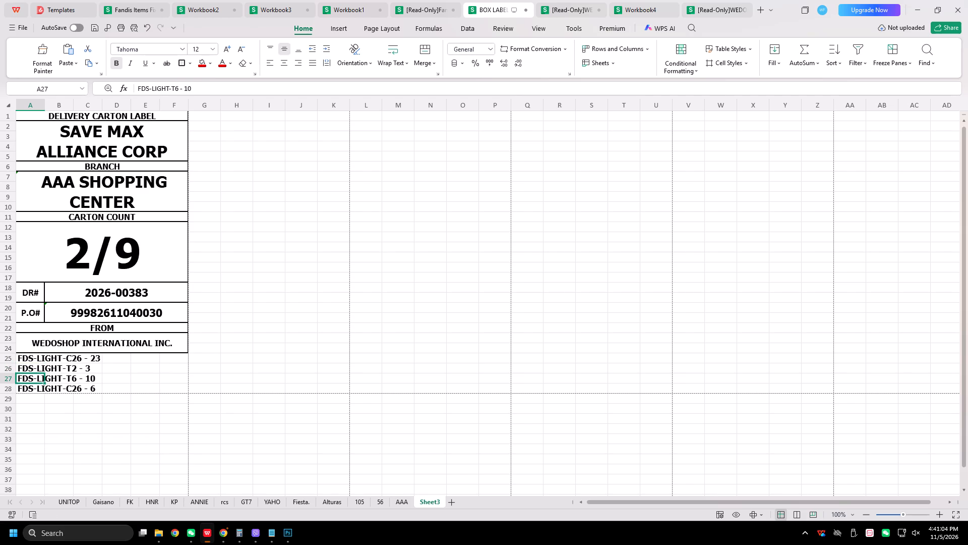
type("CU01-0003 - 8")
key("Return")
type("FDS-LIGHT-D29R - 40")
key("Return")
Print the 2/9 AAA SHOPPING CENTER label on the Xprinter XP-460B.
key("ctrl+p")
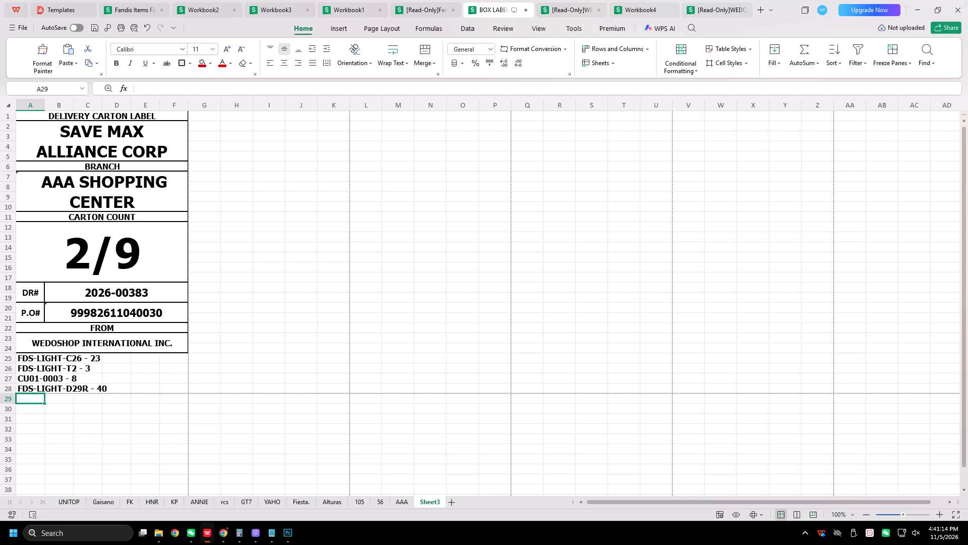
key("Return")
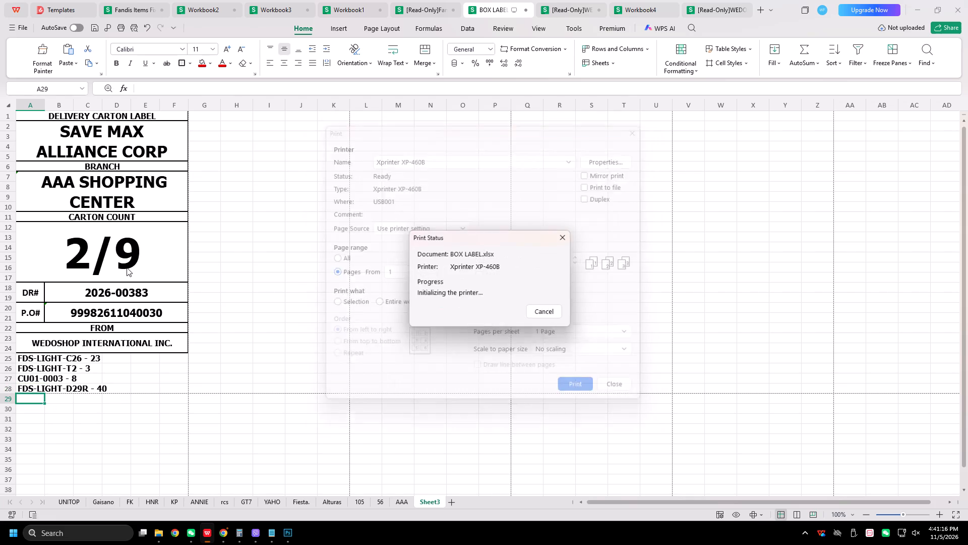
left_click(239, 190)
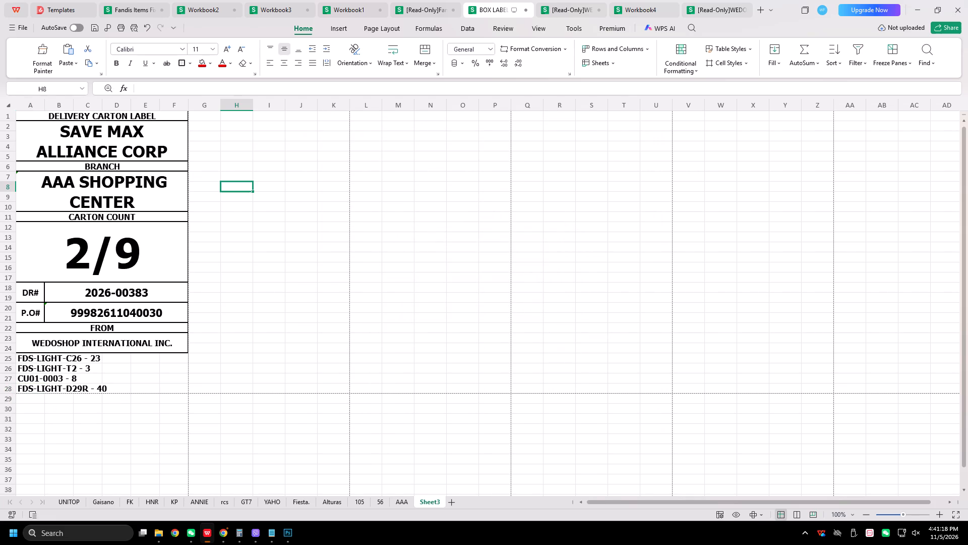
Save the BOX LABEL workbook and minimise it to return to the Sales List in the browser.
key("ctrl+s")
left_click(911, 6)
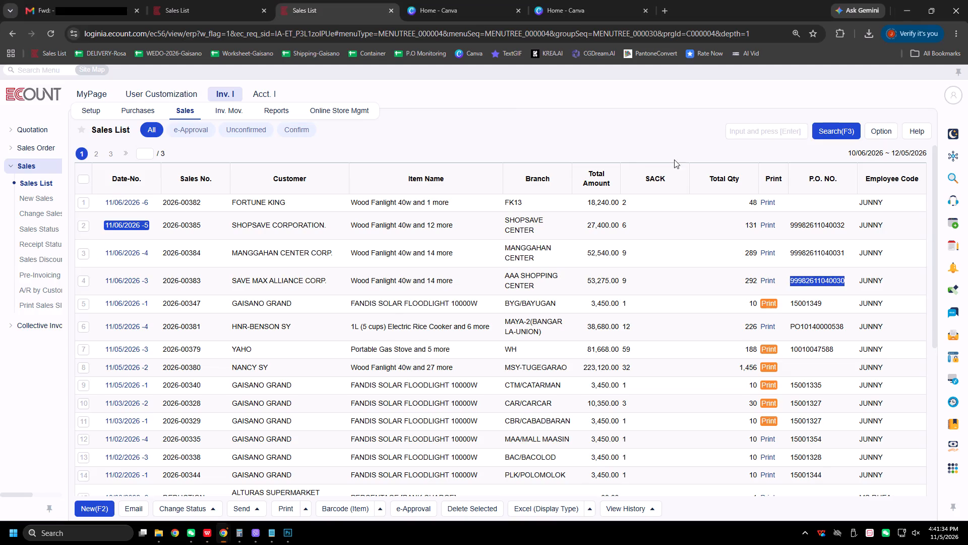
Select the four 11/06/2026 sales numbered -6 to -3, from FORTUNE KING to SAVE MAX ALLIANCE CORP., in the Sales List.
left_click(593, 114)
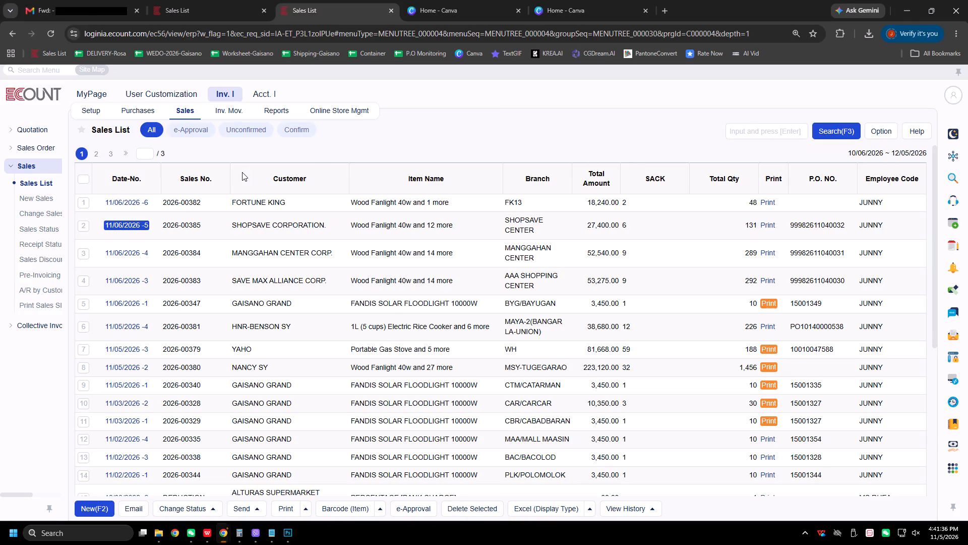
left_click(241, 172)
left_click(87, 202)
left_click(82, 228)
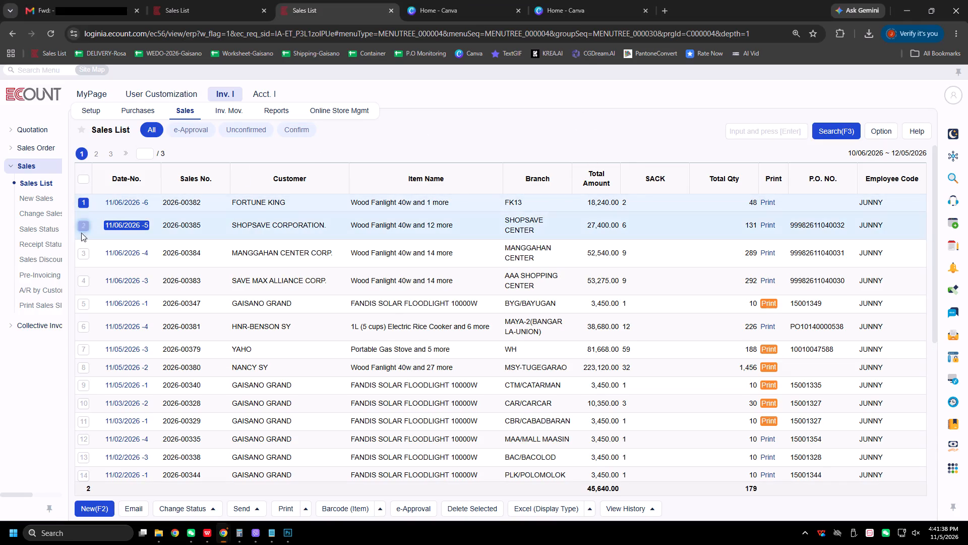
left_click(83, 254)
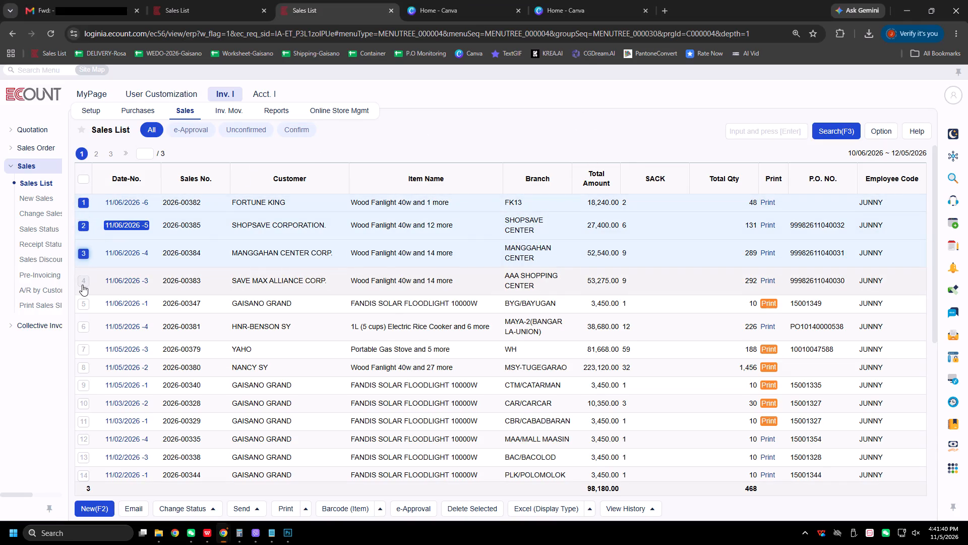
left_click(82, 285)
Capture a screenshot of the four selected sales rows together with the column headings, from Date-No. to P.O. NO.
key("alt+a")
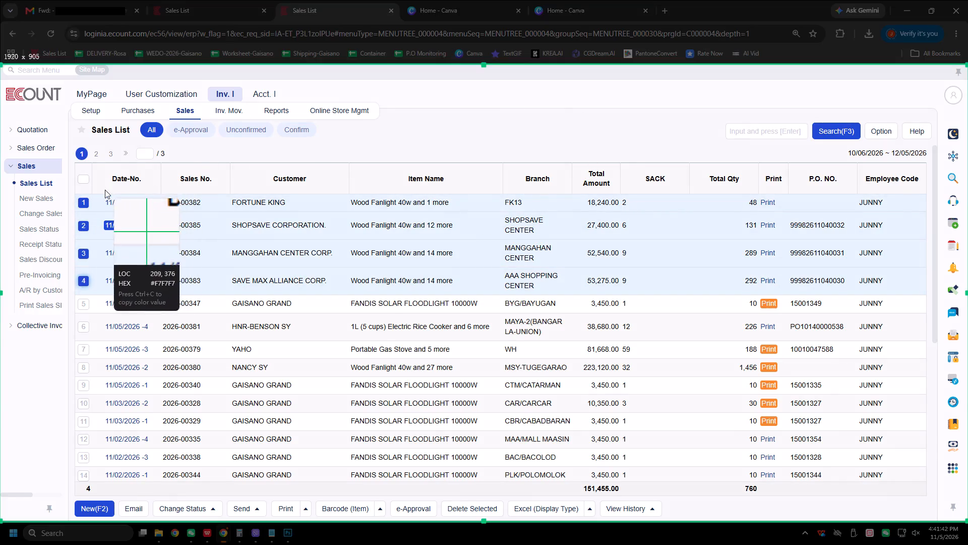
left_click_drag(67, 189, 735, 301)
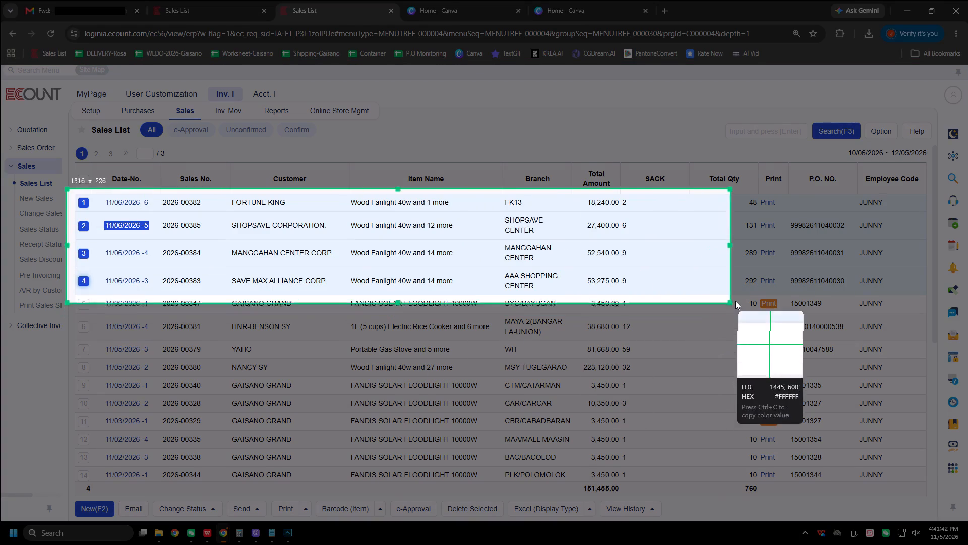
left_click_drag(735, 301, 906, 298)
left_click_drag(489, 188, 482, 164)
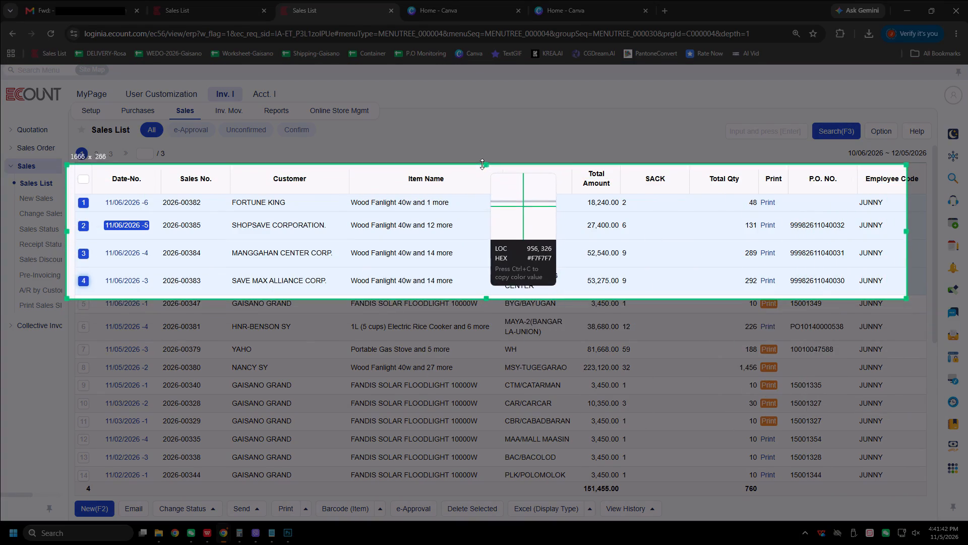
left_click_drag(482, 164, 482, 160)
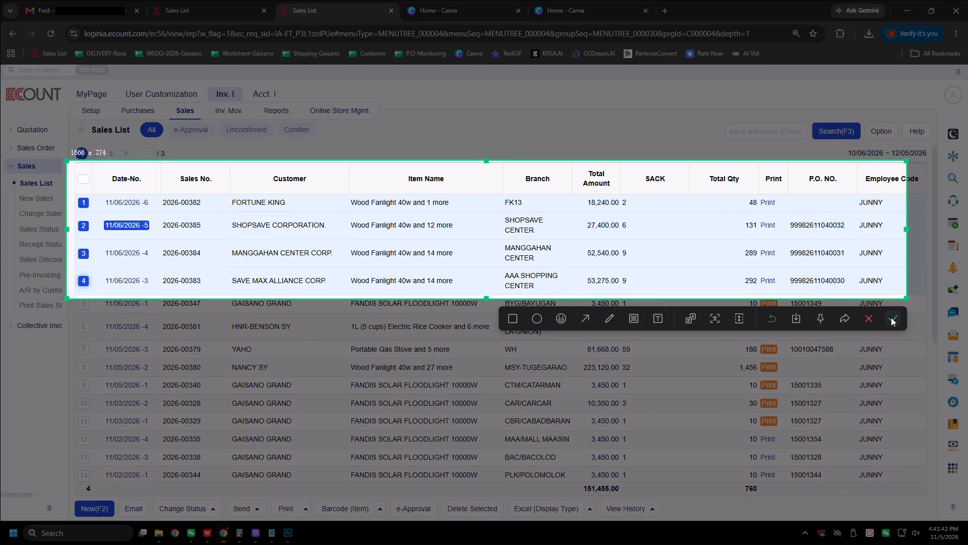
left_click(891, 317)
left_click(886, 534)
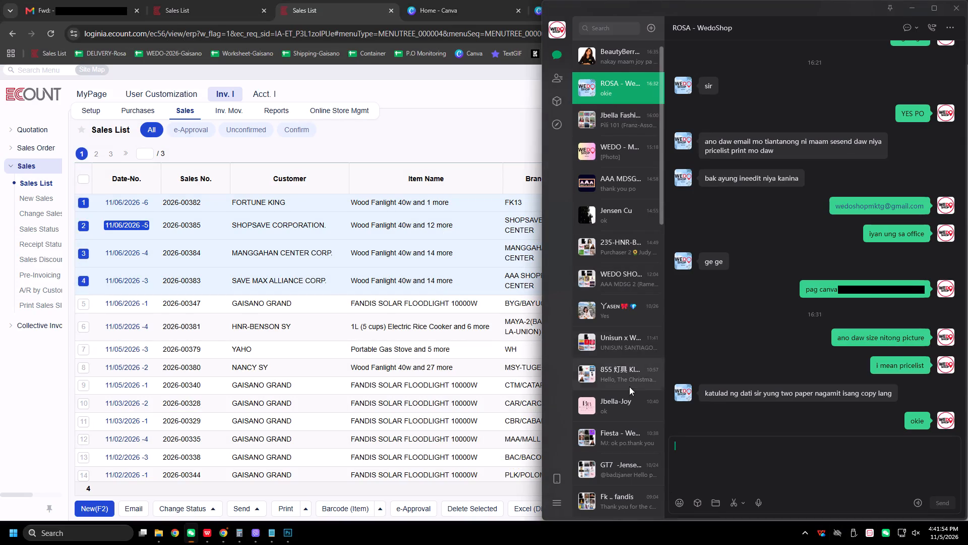
scroll(629, 389, "down", 4)
left_click(619, 251)
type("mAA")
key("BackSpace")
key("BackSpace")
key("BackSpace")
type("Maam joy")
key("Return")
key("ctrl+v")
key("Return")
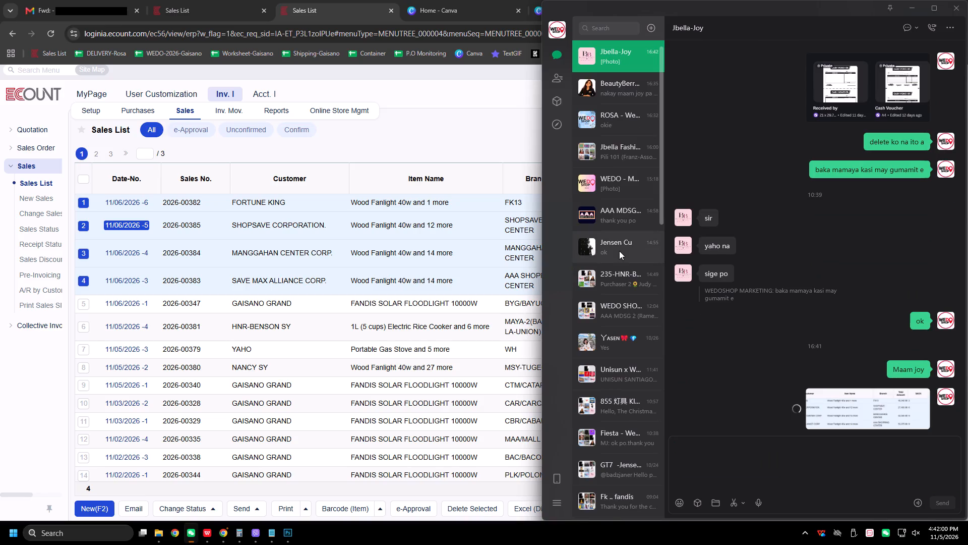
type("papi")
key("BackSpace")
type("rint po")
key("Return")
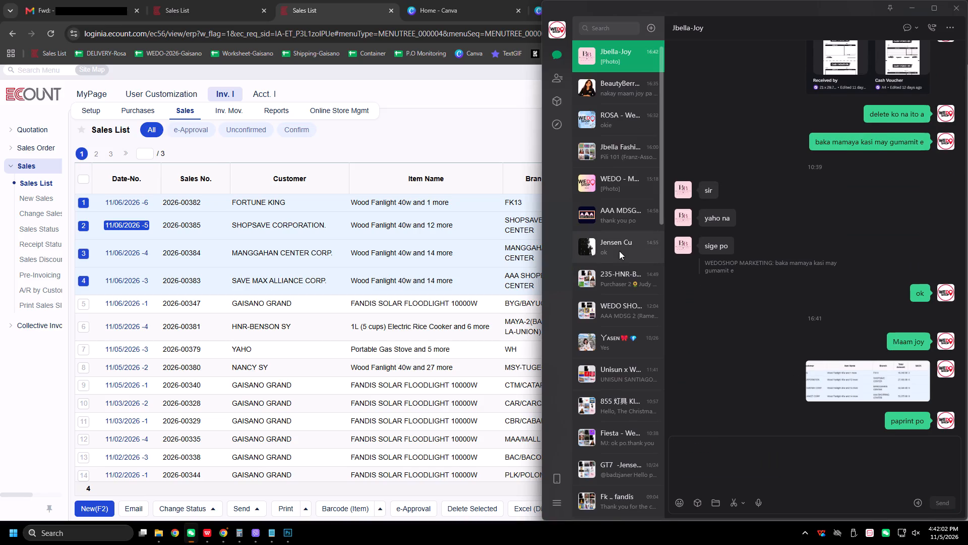
Show the hidden background apps in the system tray.
left_click(804, 534)
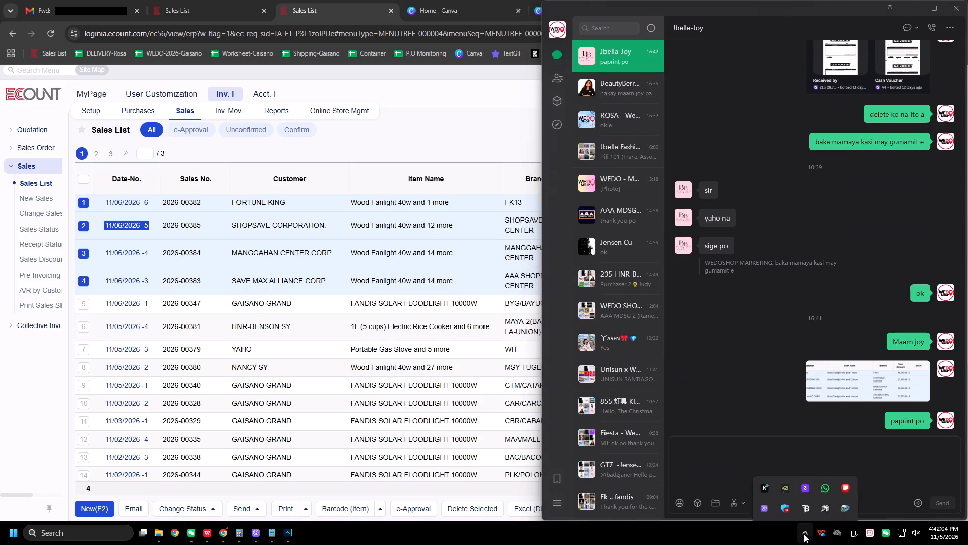